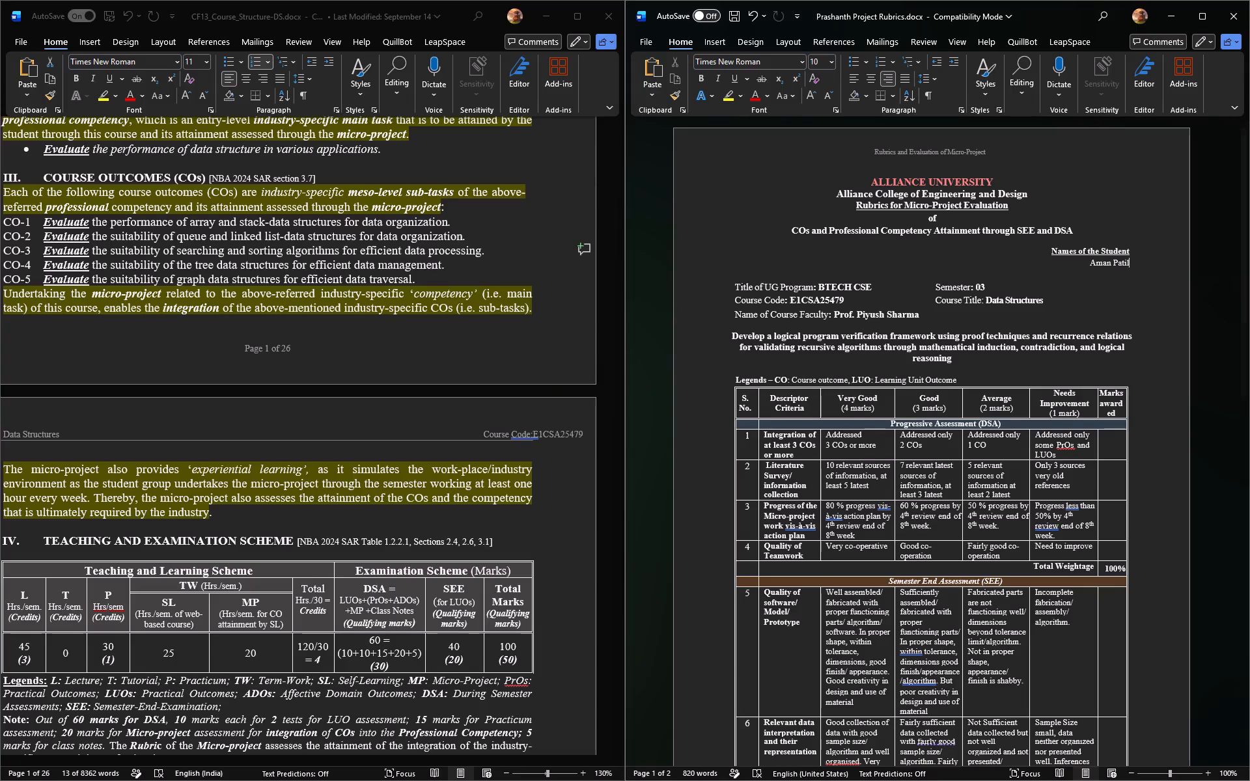
Save a PDF copy of the rubrics document as "DS Aman Project Rubrics" in the Alliance University stash folder, and close the PDF.
{"action": "left_click", "coordinate": [640, 42]}
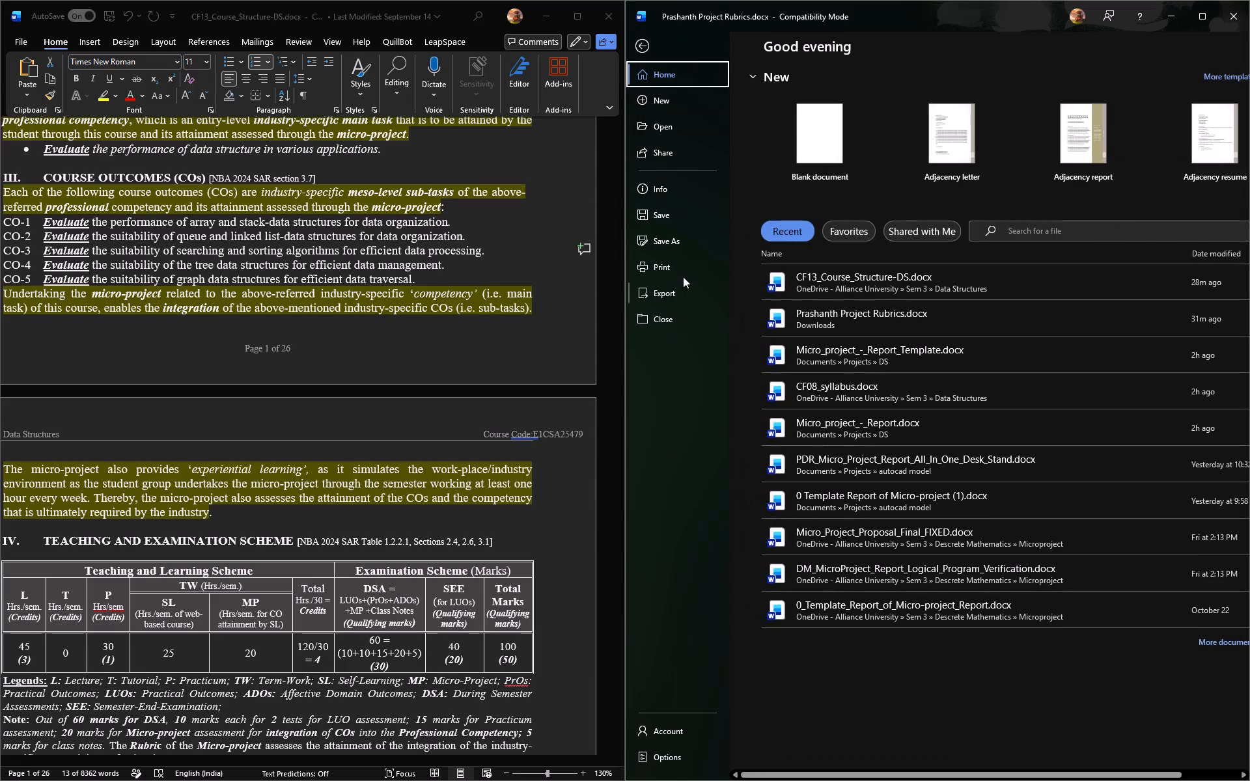
{"action": "left_click", "coordinate": [678, 236]}
{"action": "left_click", "coordinate": [811, 398]}
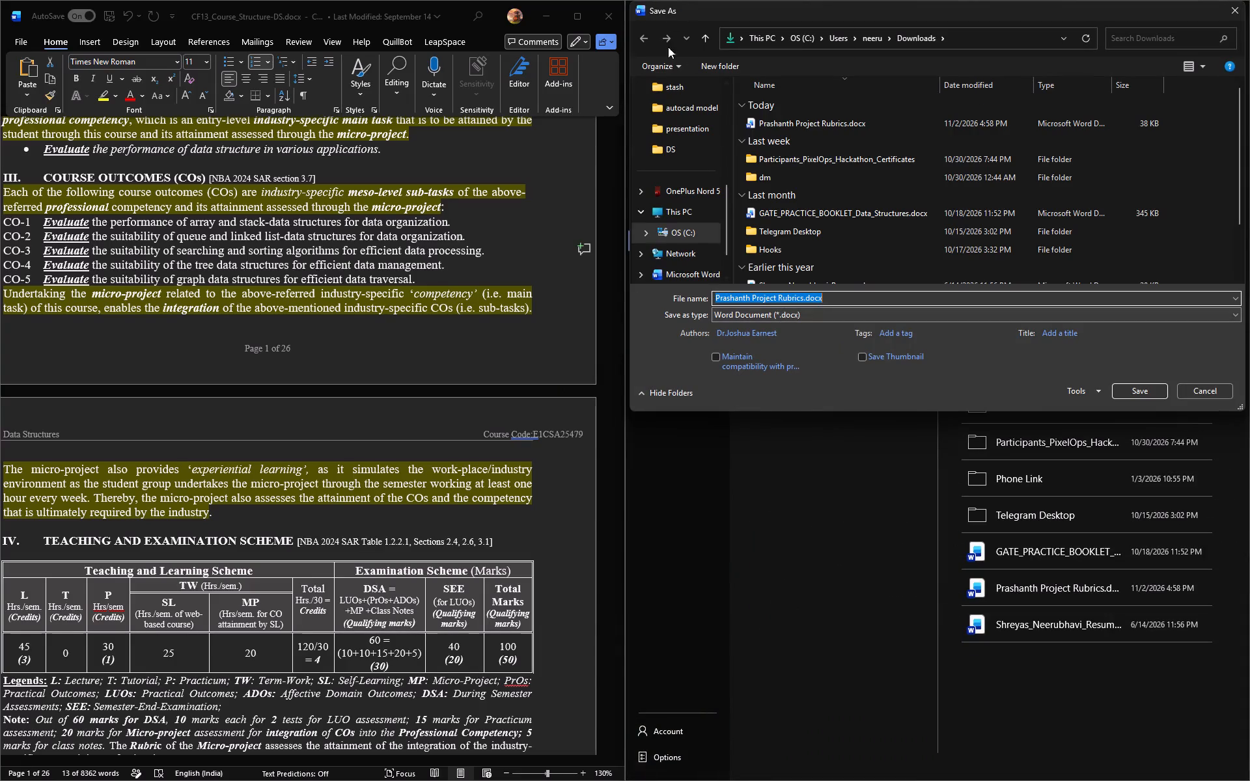
{"action": "scroll", "coordinate": [671, 127], "scroll_direction": "up", "scroll_amount": 3}
{"action": "left_click", "coordinate": [697, 155]}
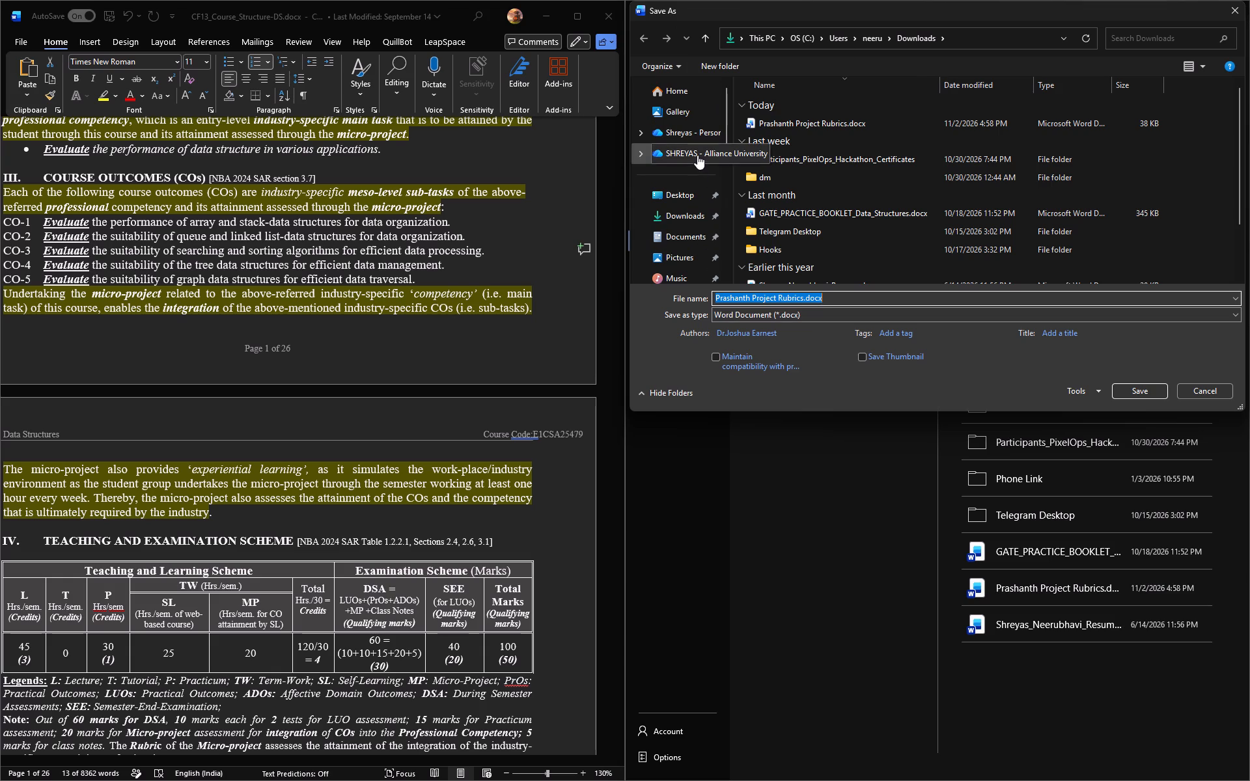
{"action": "double_click", "coordinate": [785, 244]}
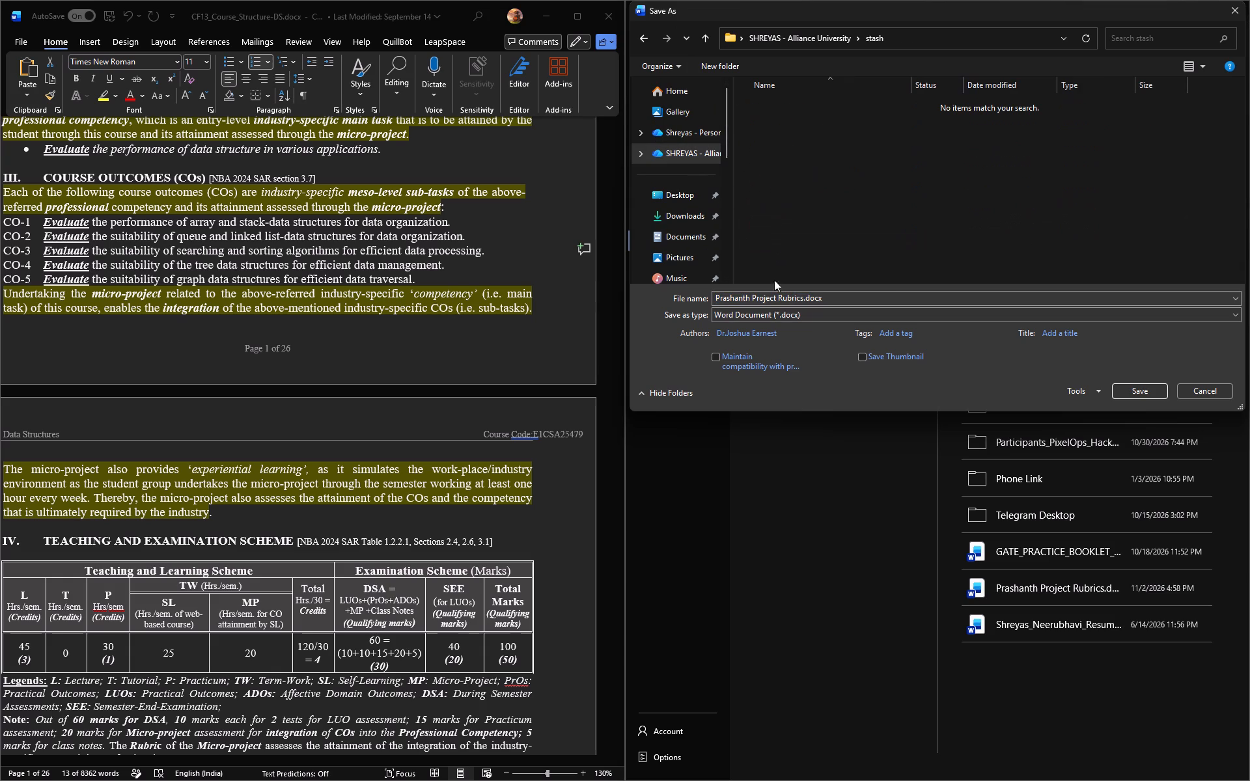
{"action": "left_click", "coordinate": [748, 297]}
{"action": "left_click", "coordinate": [748, 297]}
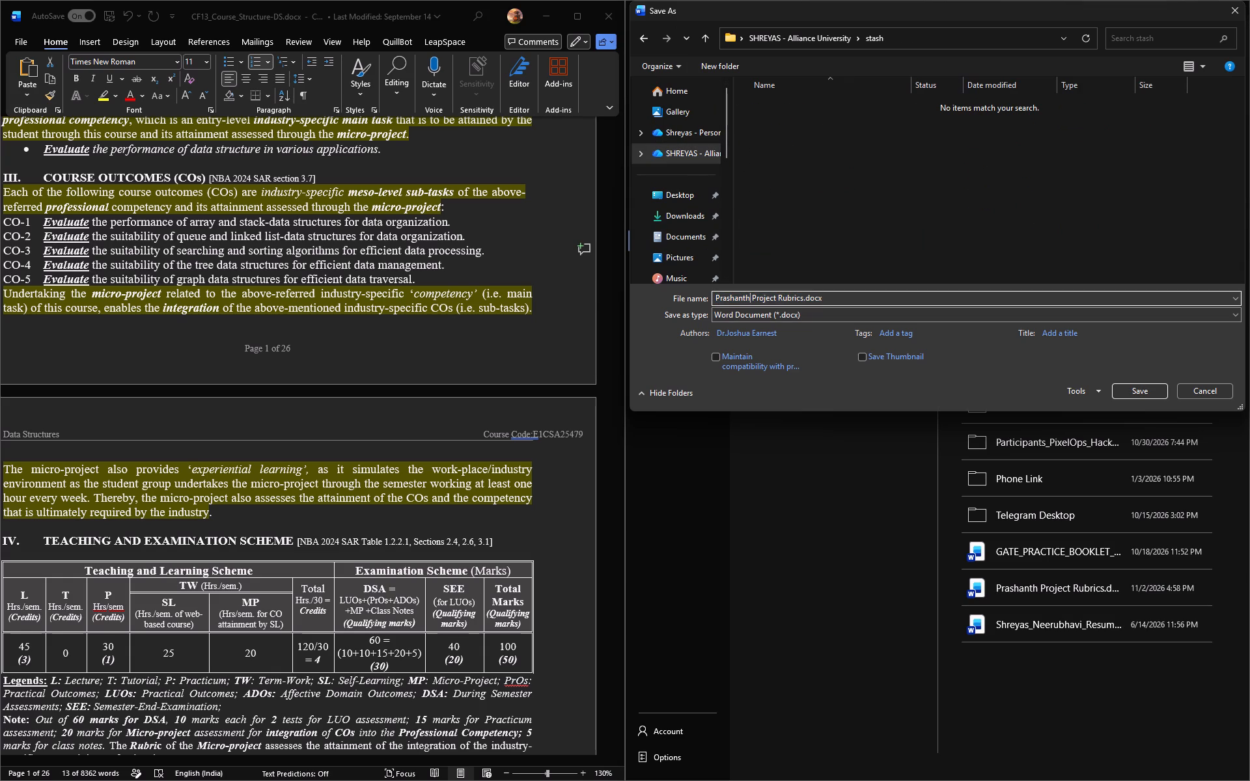
{"action": "key", "text": "ctrl+BackSpace"}
{"action": "key", "text": "BackSpace"}
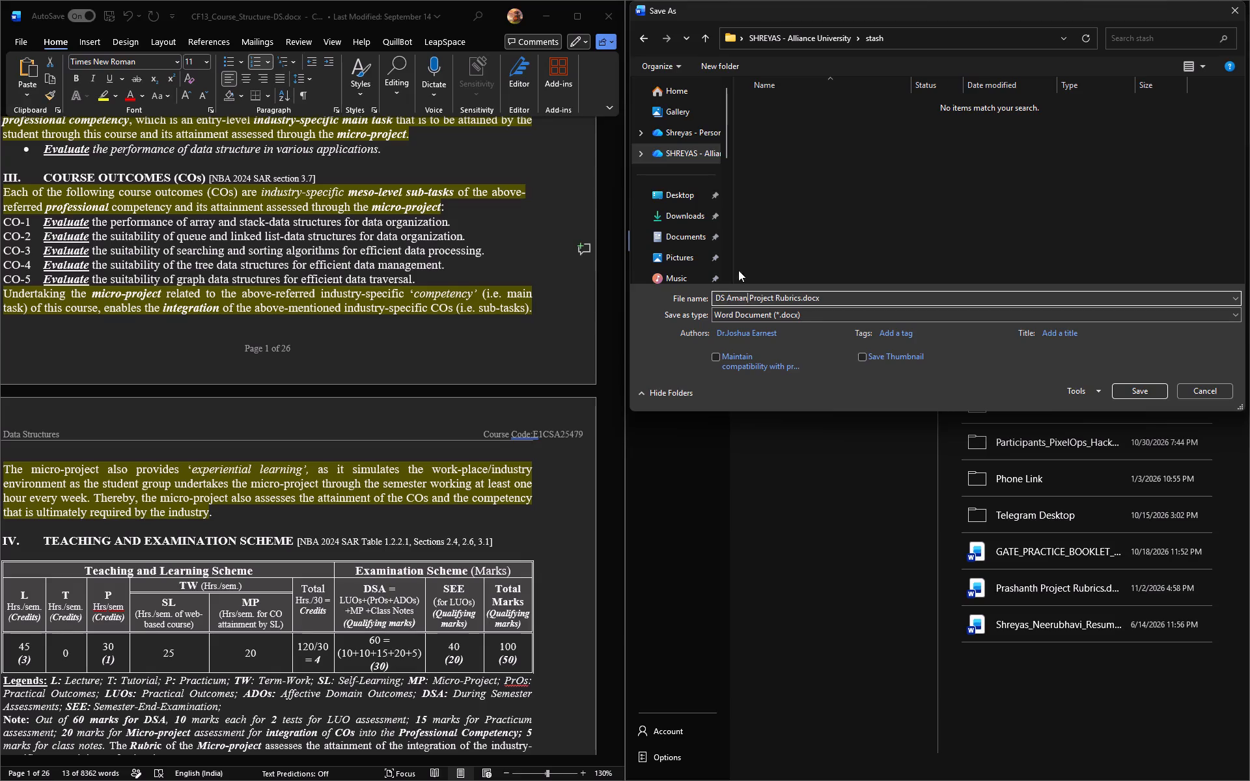
{"action": "left_click", "coordinate": [796, 312]}
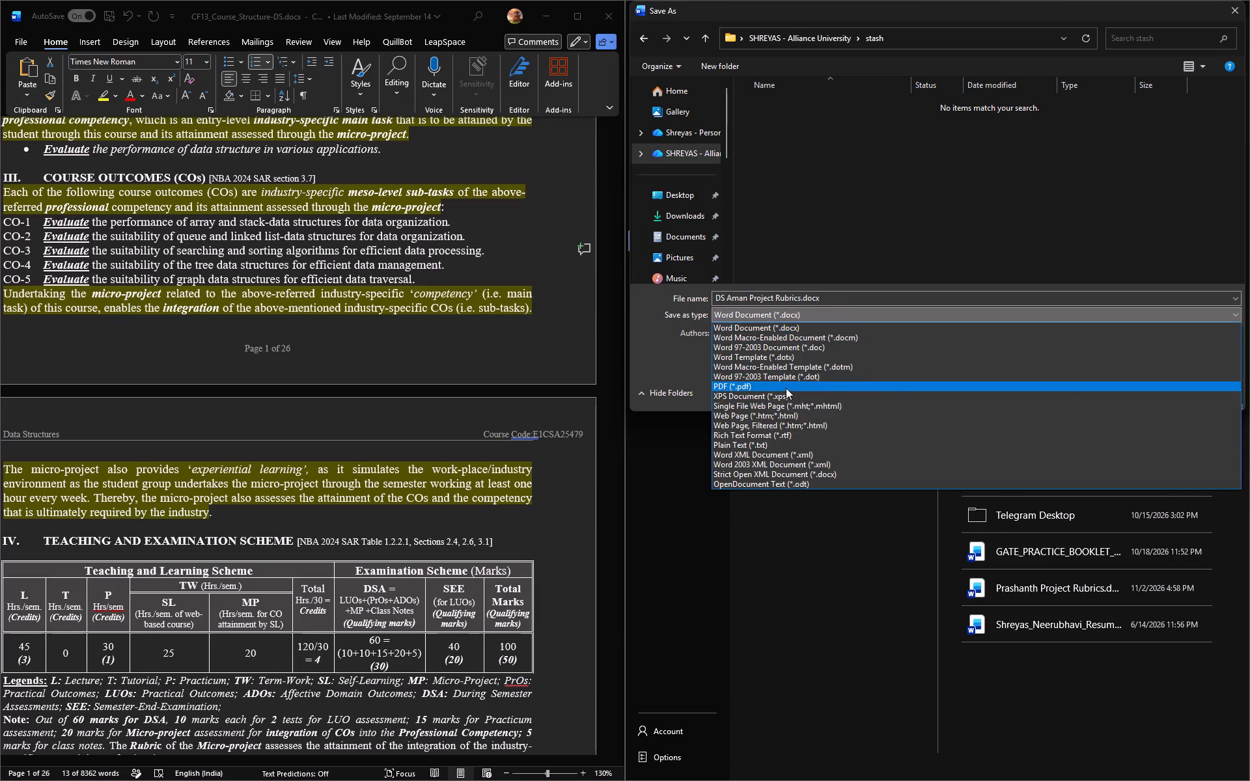
{"action": "left_click", "coordinate": [786, 388]}
{"action": "left_click", "coordinate": [1130, 414]}
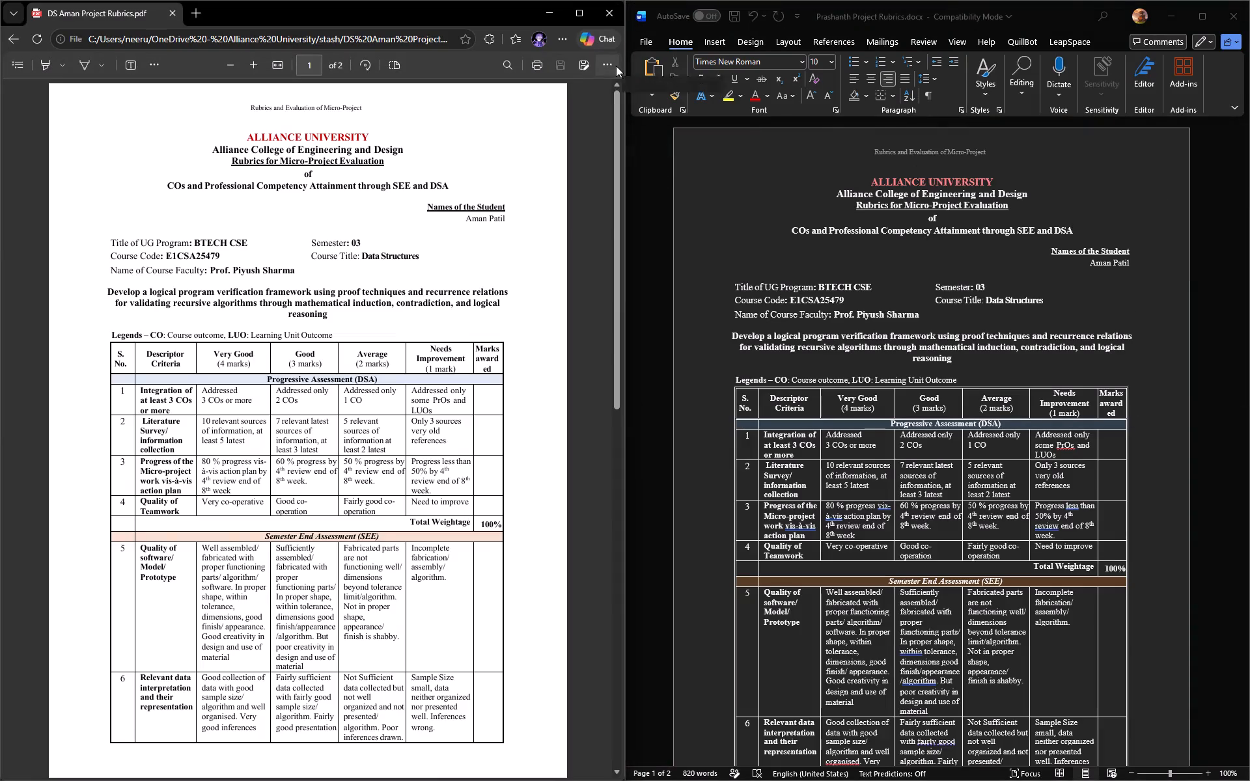
{"action": "key", "text": "ctrl+w"}
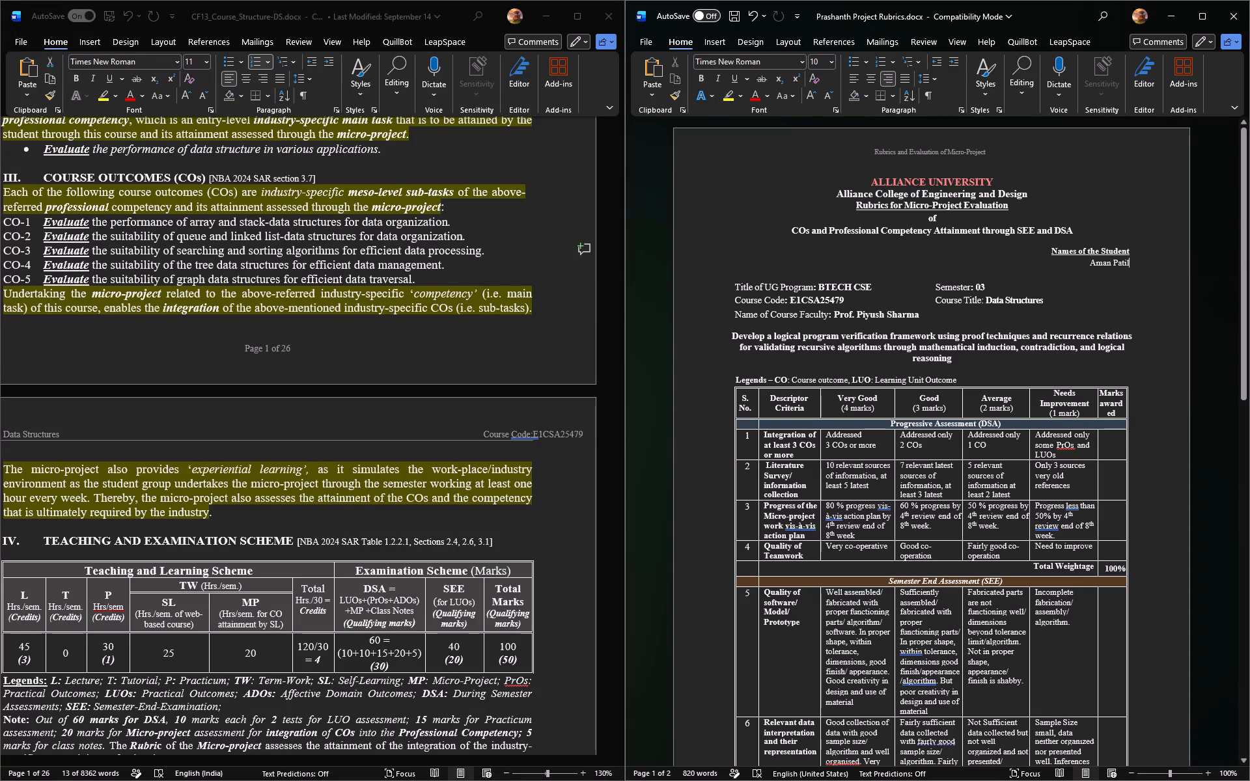
Replace the name under "Names of the Student" with the full name of the next student, Sujal, and save the document.
{"action": "key", "text": "ctrl+BackSpace"}
{"action": "key", "text": "ctrl+BackSpace"}
{"action": "type", "text": "an"}
{"action": "key", "text": "BackSpace"}
{"action": "key", "text": "BackSpace"}
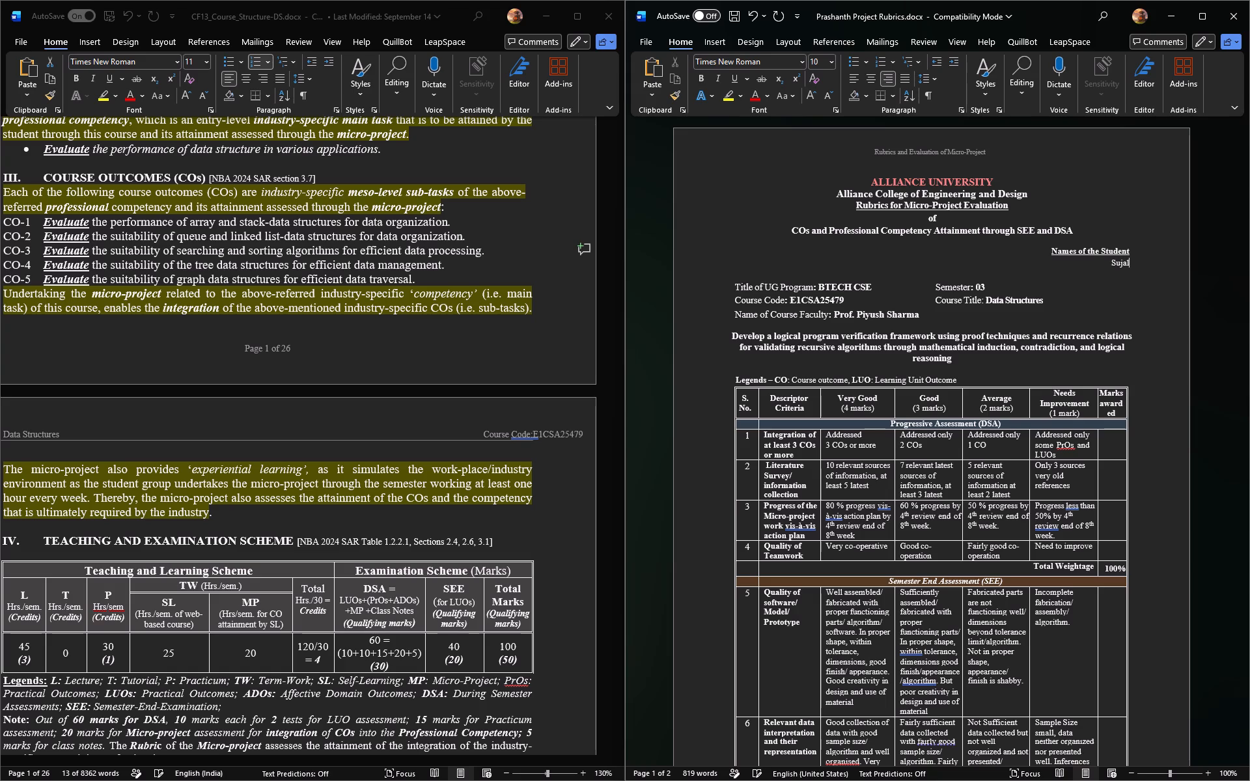
{"action": "type", "text": "an"}
{"action": "type", "text": "jay"}
{"action": "key", "text": "space"}
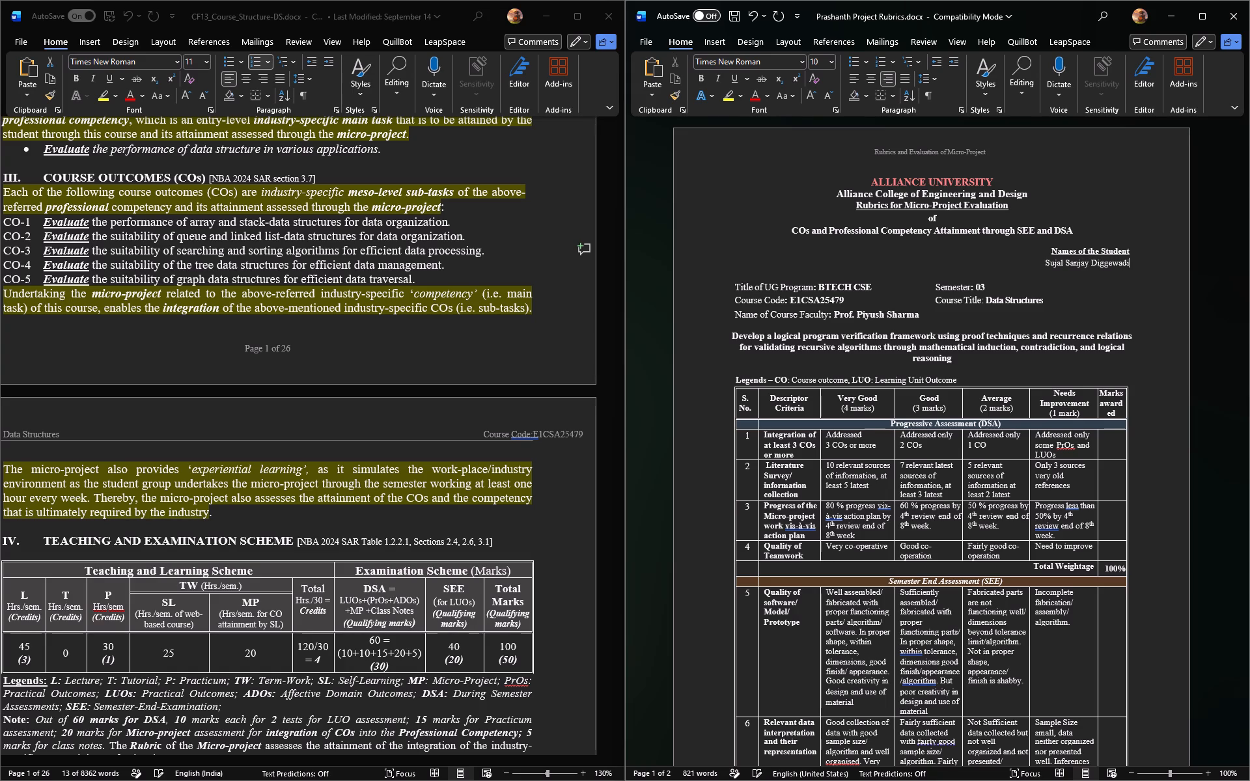
{"action": "key", "text": "ctrl+s"}
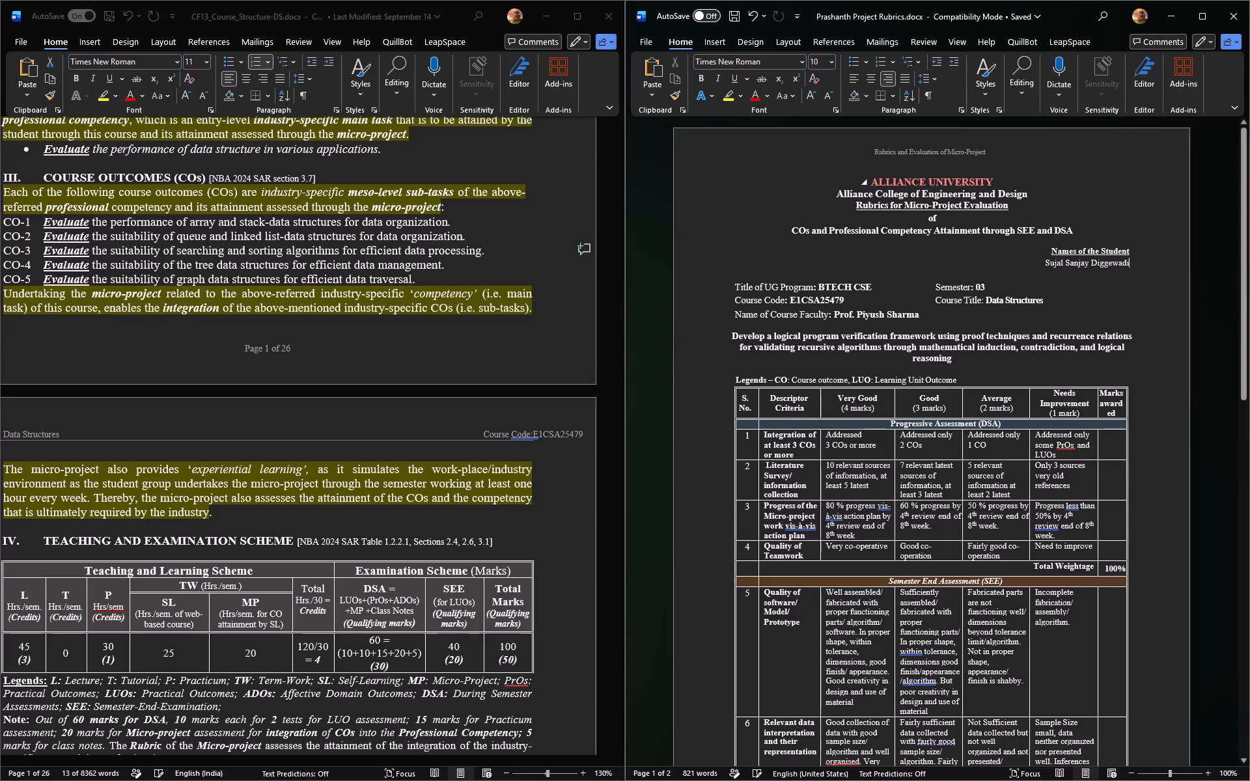
Save a PDF copy of the rubrics document as "DS Sujal Project Rubrics" in the stash folder, and close the PDF.
{"action": "left_click", "coordinate": [660, 38]}
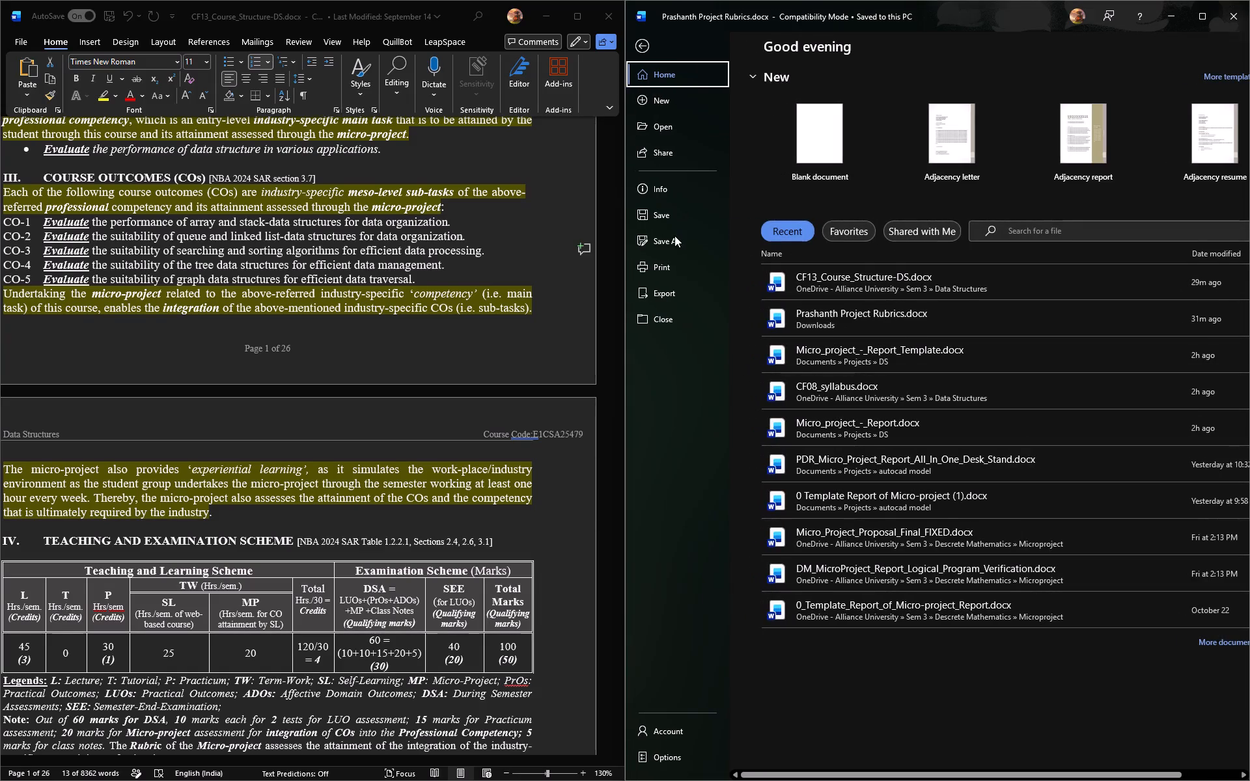
{"action": "left_click", "coordinate": [674, 236]}
{"action": "left_click", "coordinate": [783, 381]}
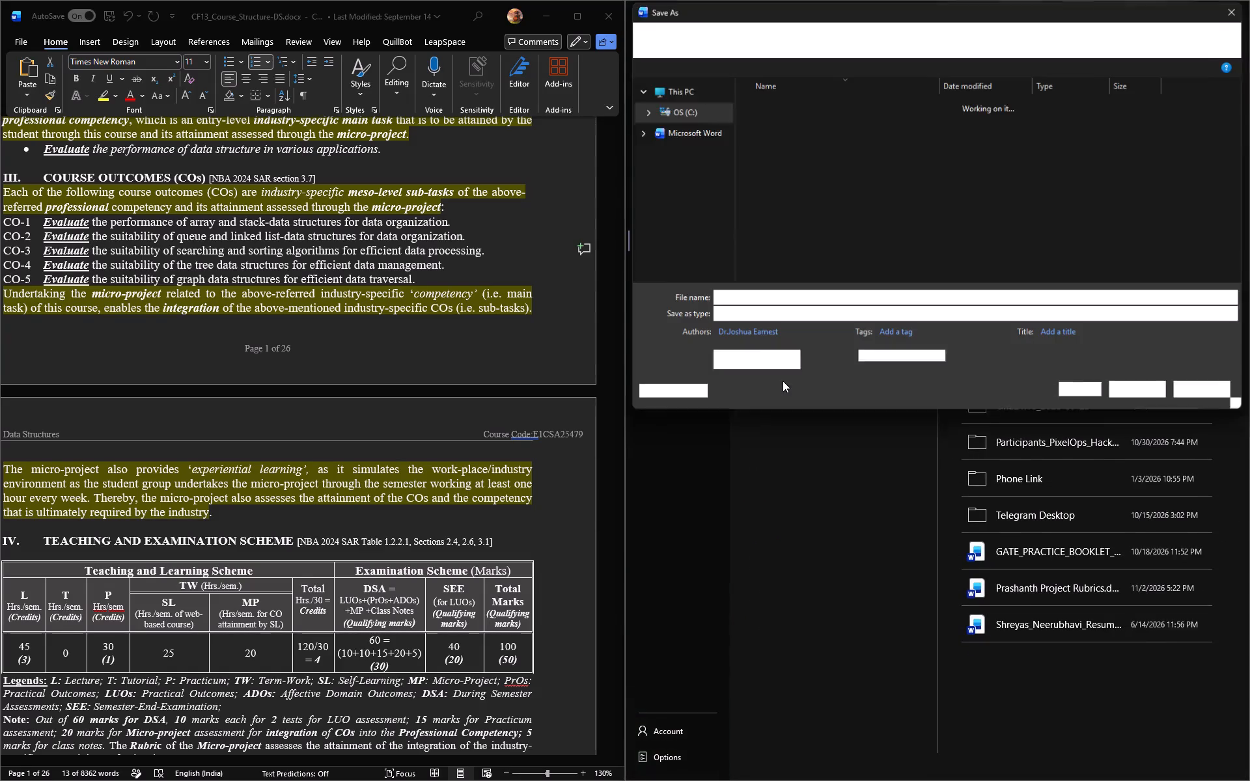
{"action": "left_click", "coordinate": [785, 310]}
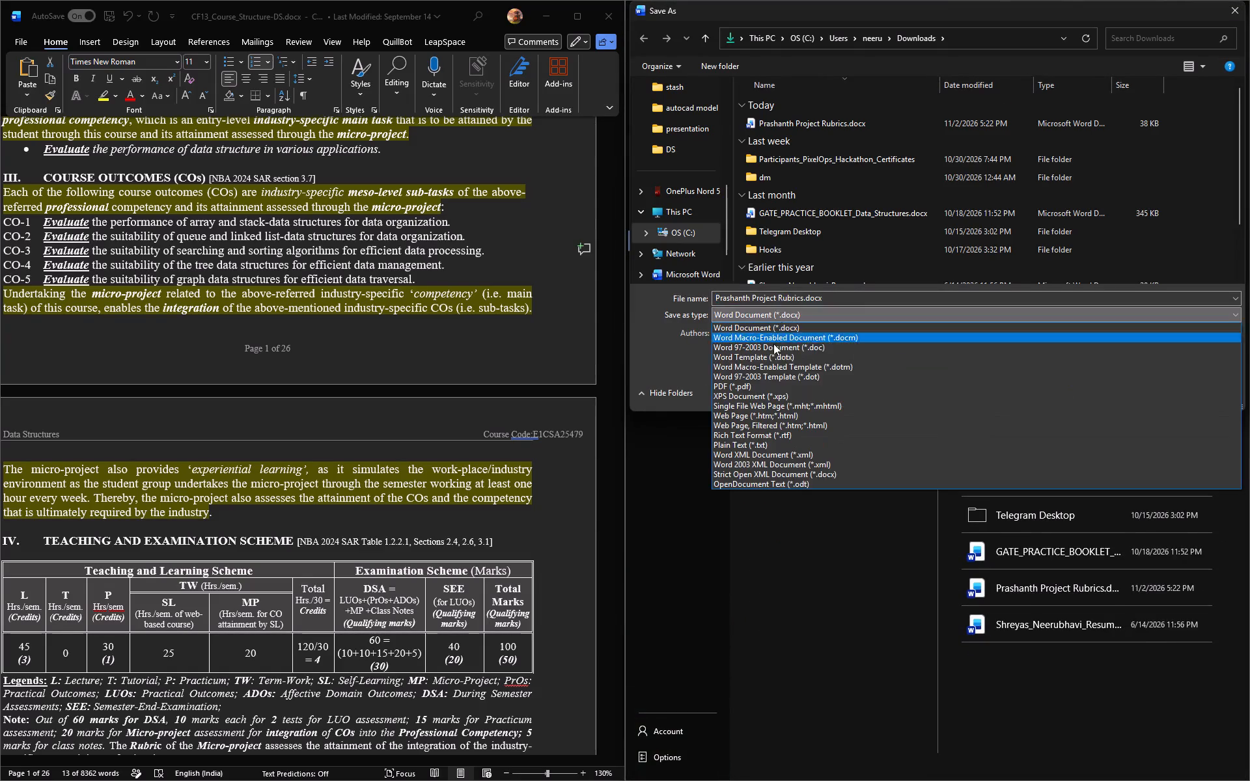
{"action": "left_click", "coordinate": [757, 383]}
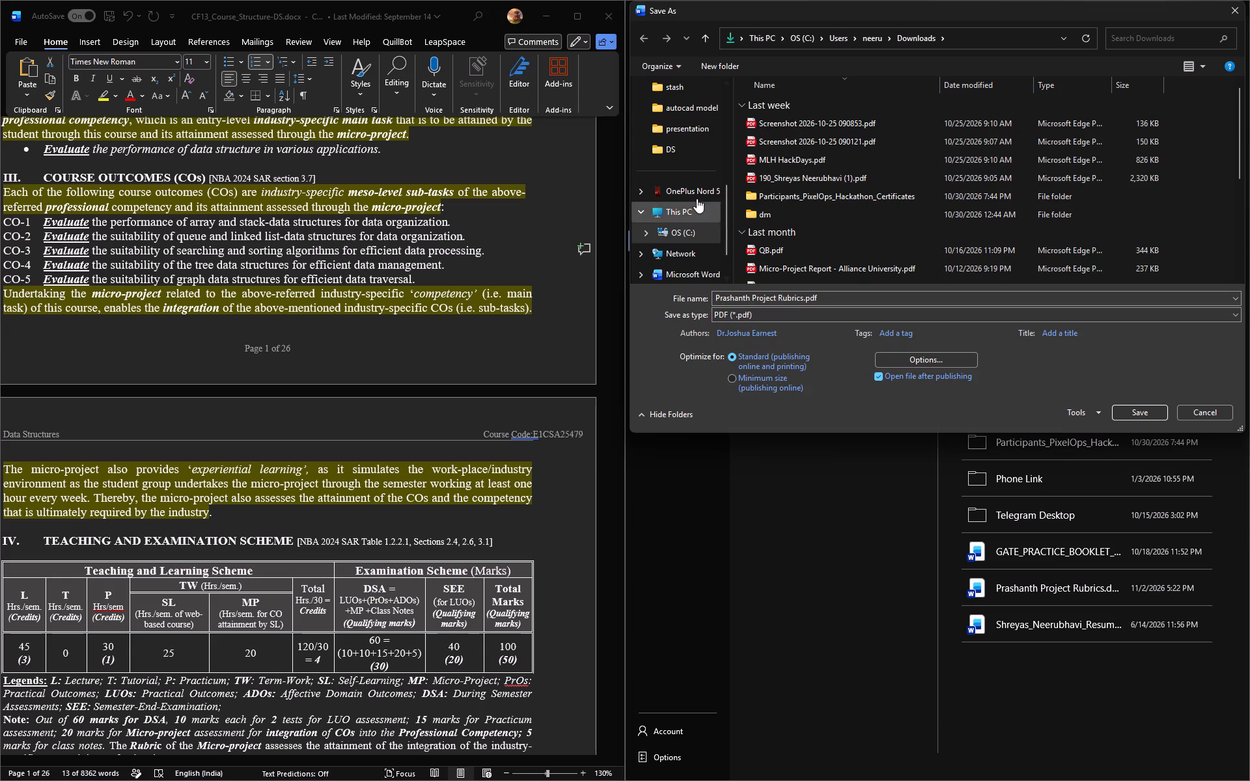
{"action": "left_click", "coordinate": [691, 87]}
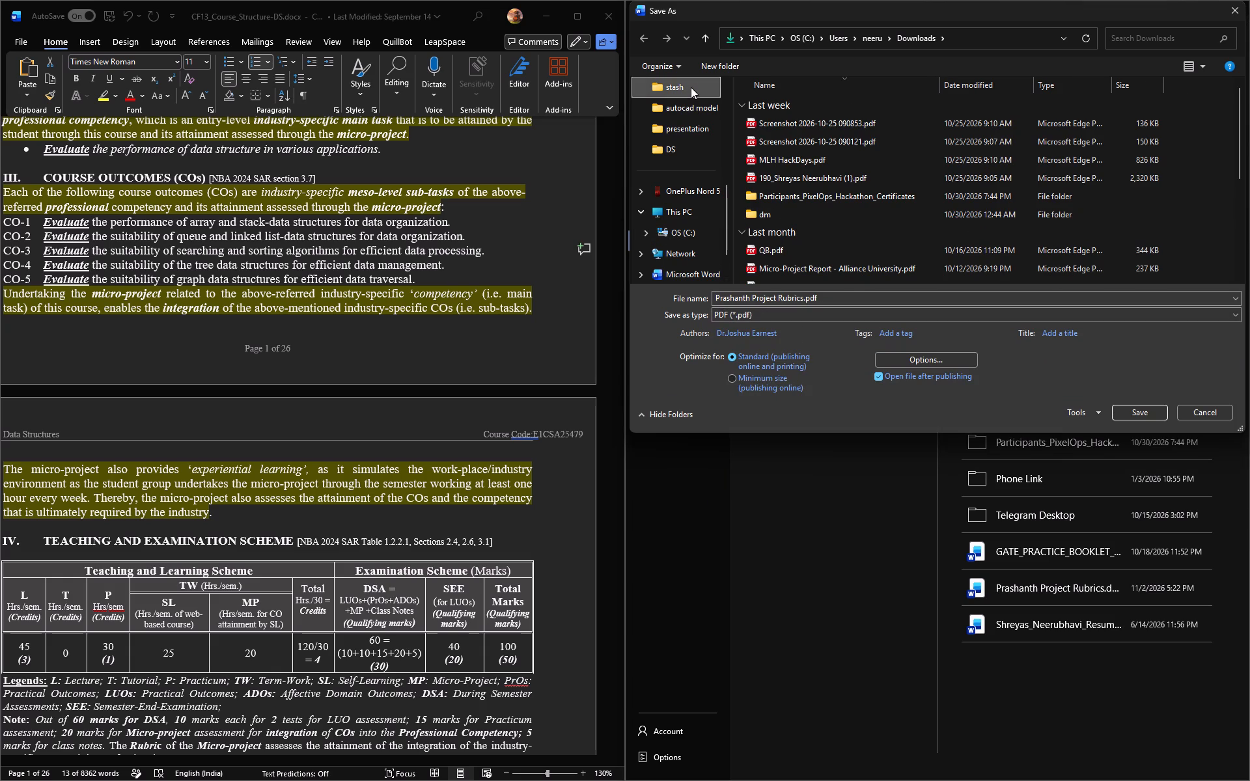
{"action": "left_click", "coordinate": [751, 297]}
{"action": "left_click", "coordinate": [751, 297]}
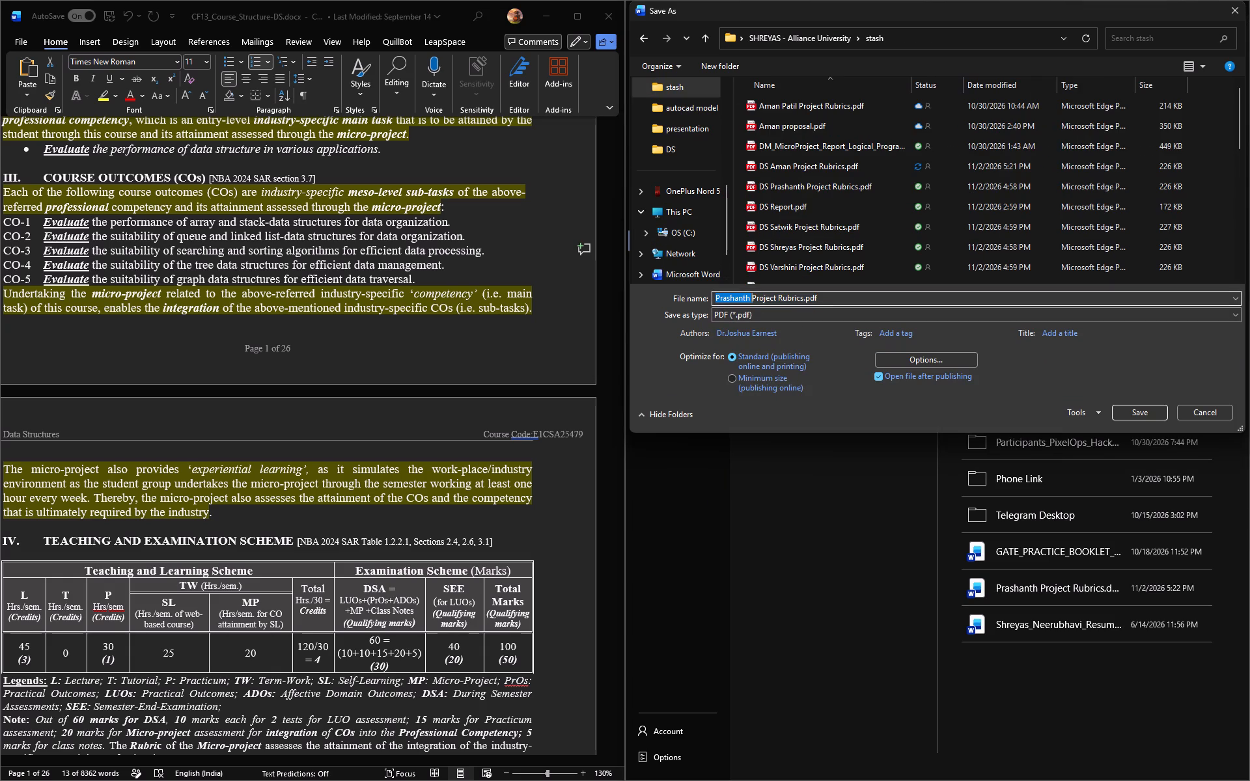
{"action": "type", "text": "DS"}
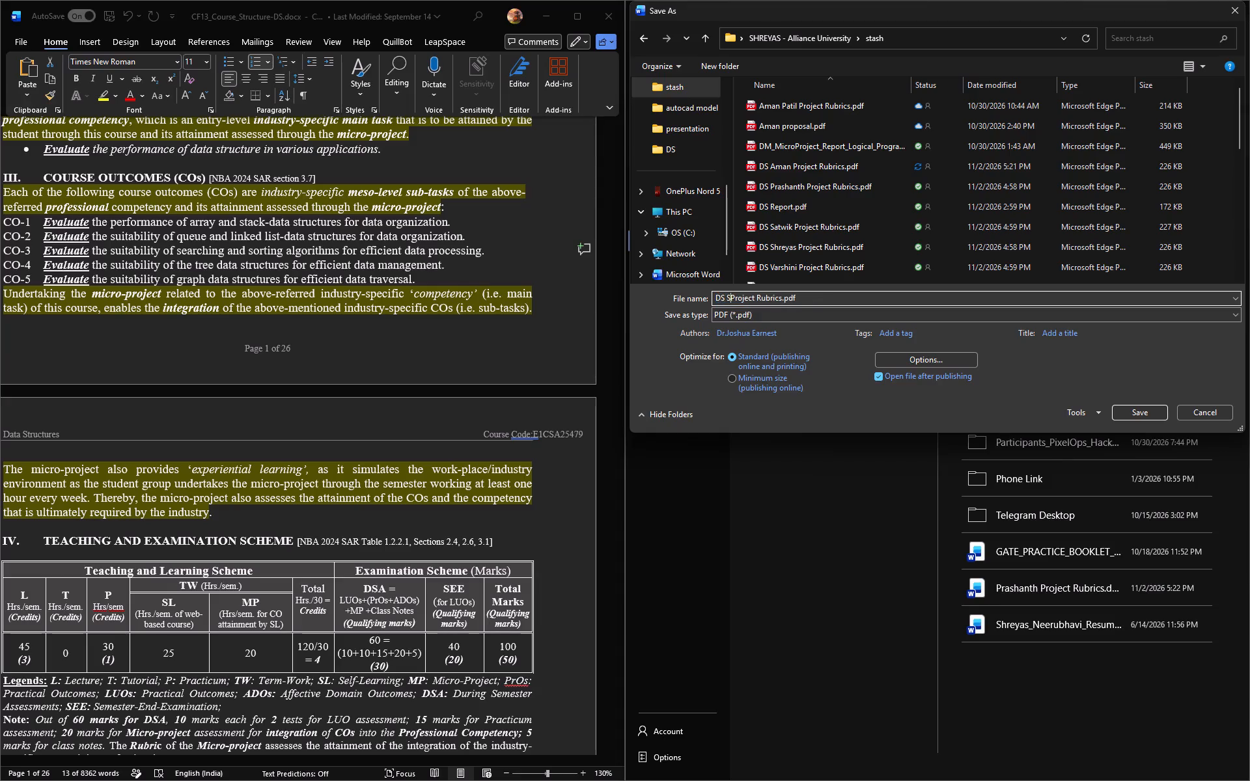
{"action": "type", "text": "ujal"}
{"action": "key", "text": "space"}
{"action": "left_click", "coordinate": [1141, 406]}
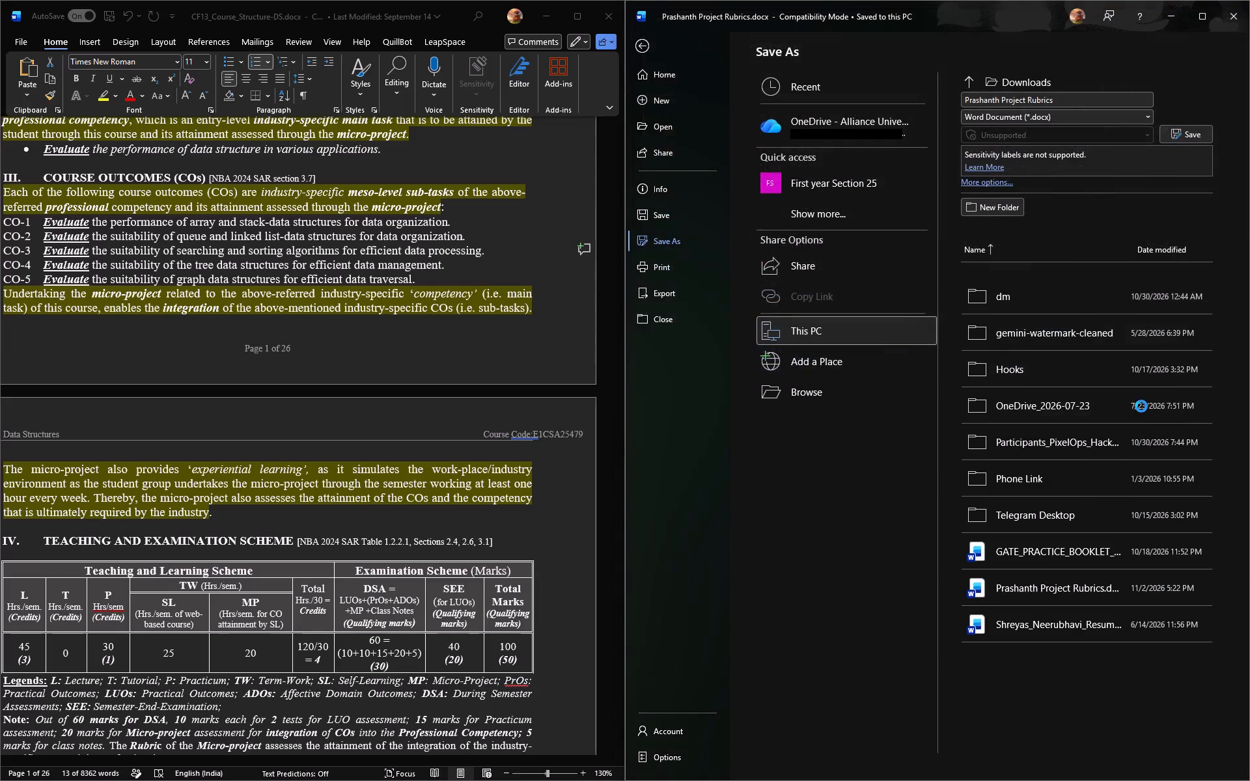
{"action": "key", "text": "ctrl+w"}
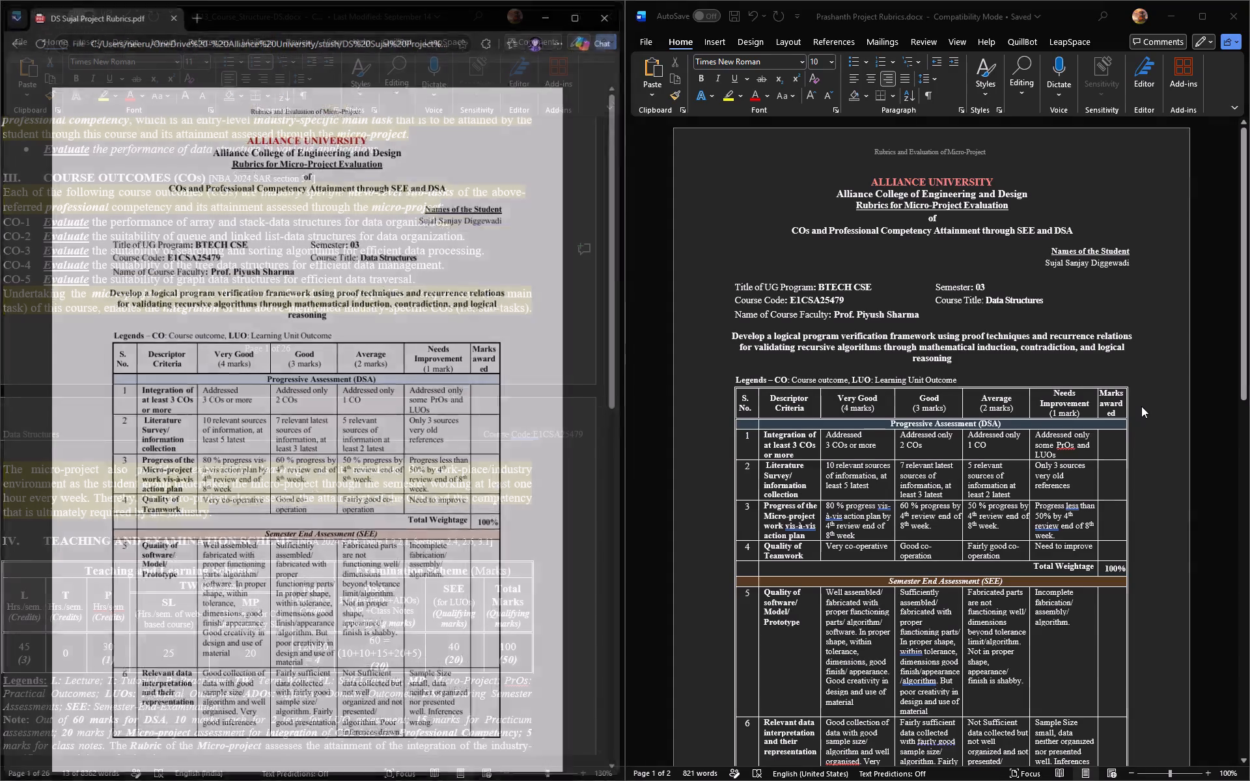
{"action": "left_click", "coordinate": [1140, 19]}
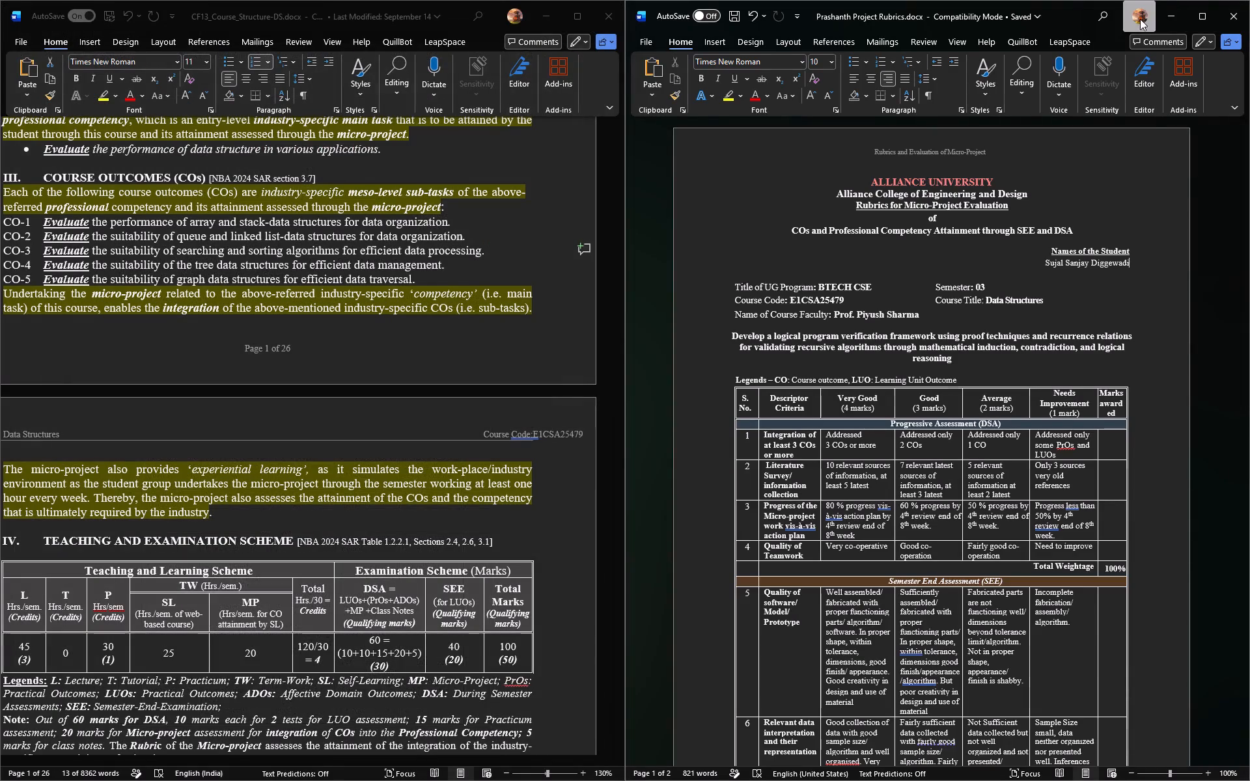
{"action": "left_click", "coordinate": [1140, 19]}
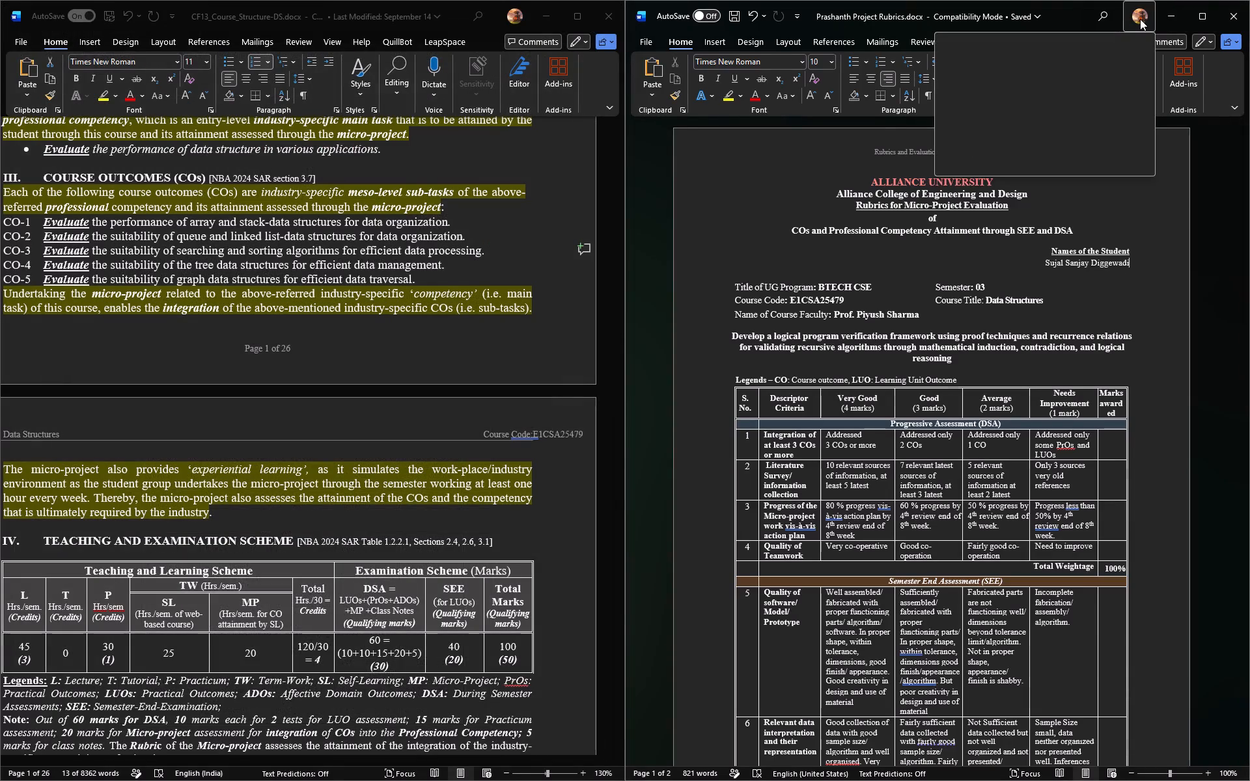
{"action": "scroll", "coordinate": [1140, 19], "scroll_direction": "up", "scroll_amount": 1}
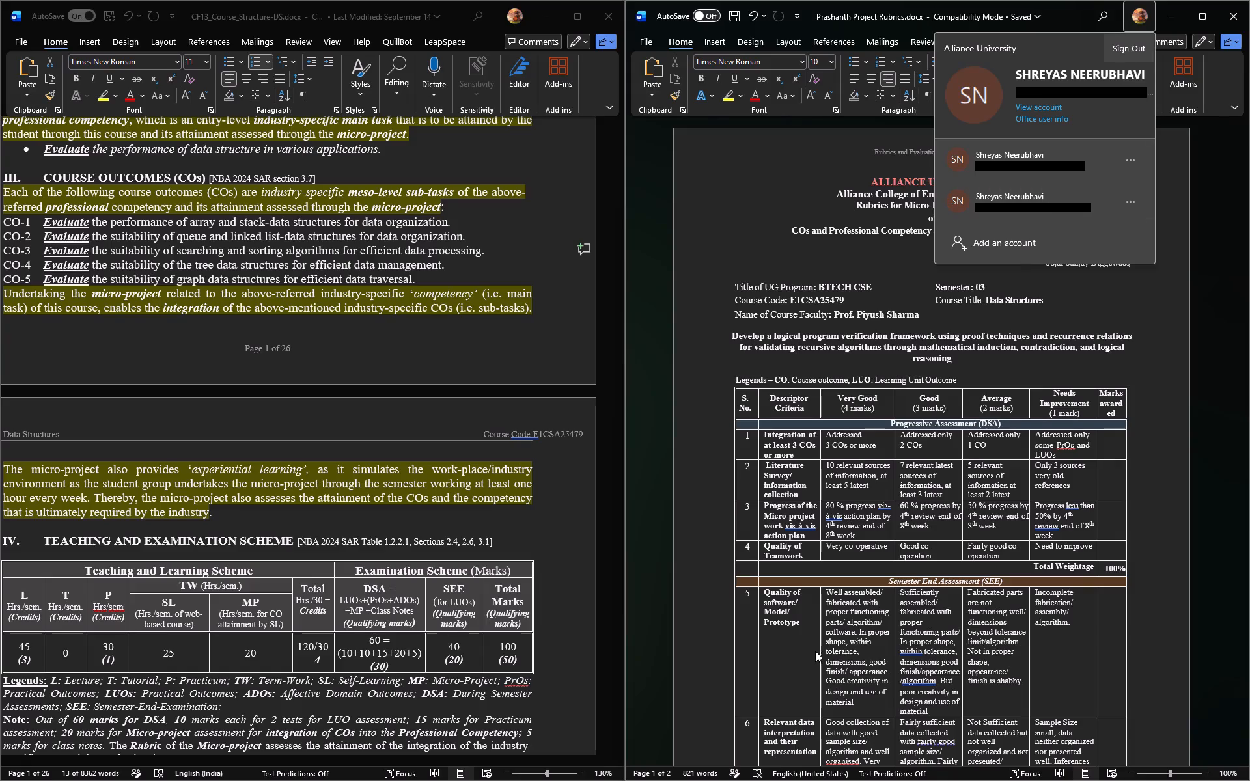
Check the files in the Downloads folder in File Explorer, and close the window.
{"action": "left_click", "coordinate": [661, 772]}
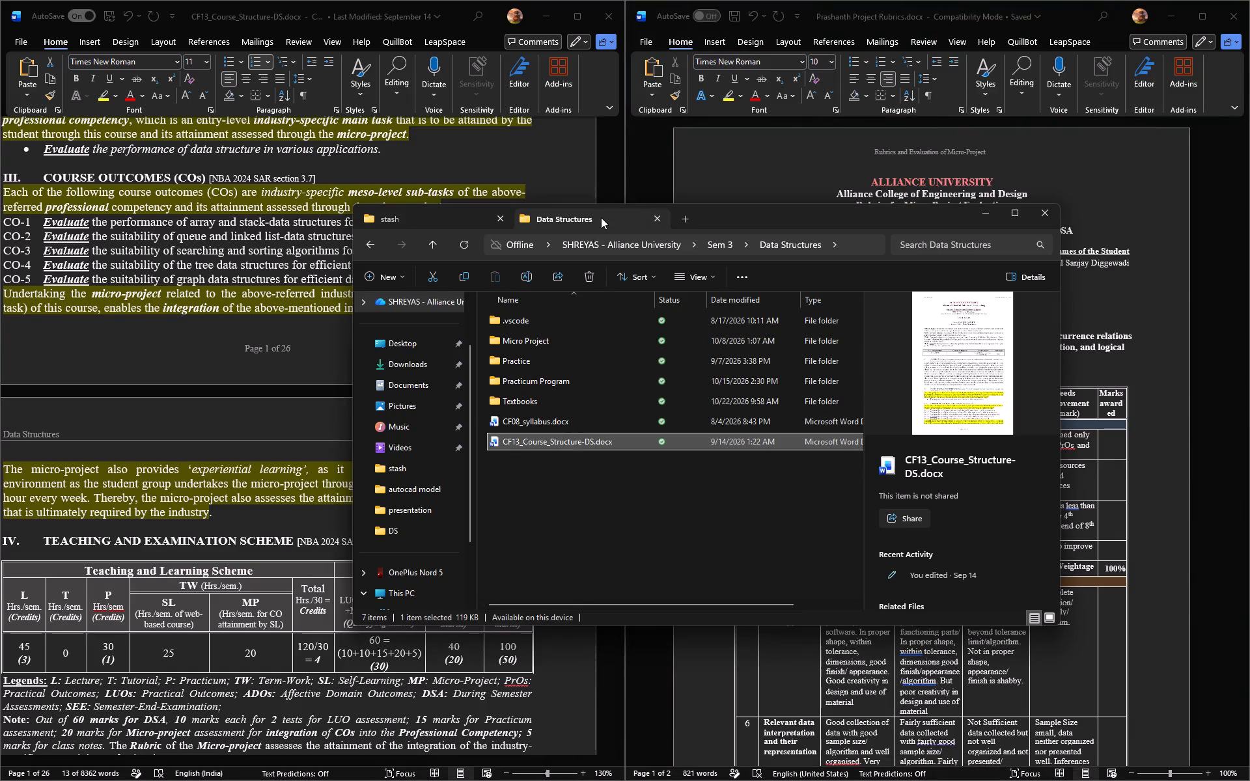
{"action": "left_click", "coordinate": [408, 374]}
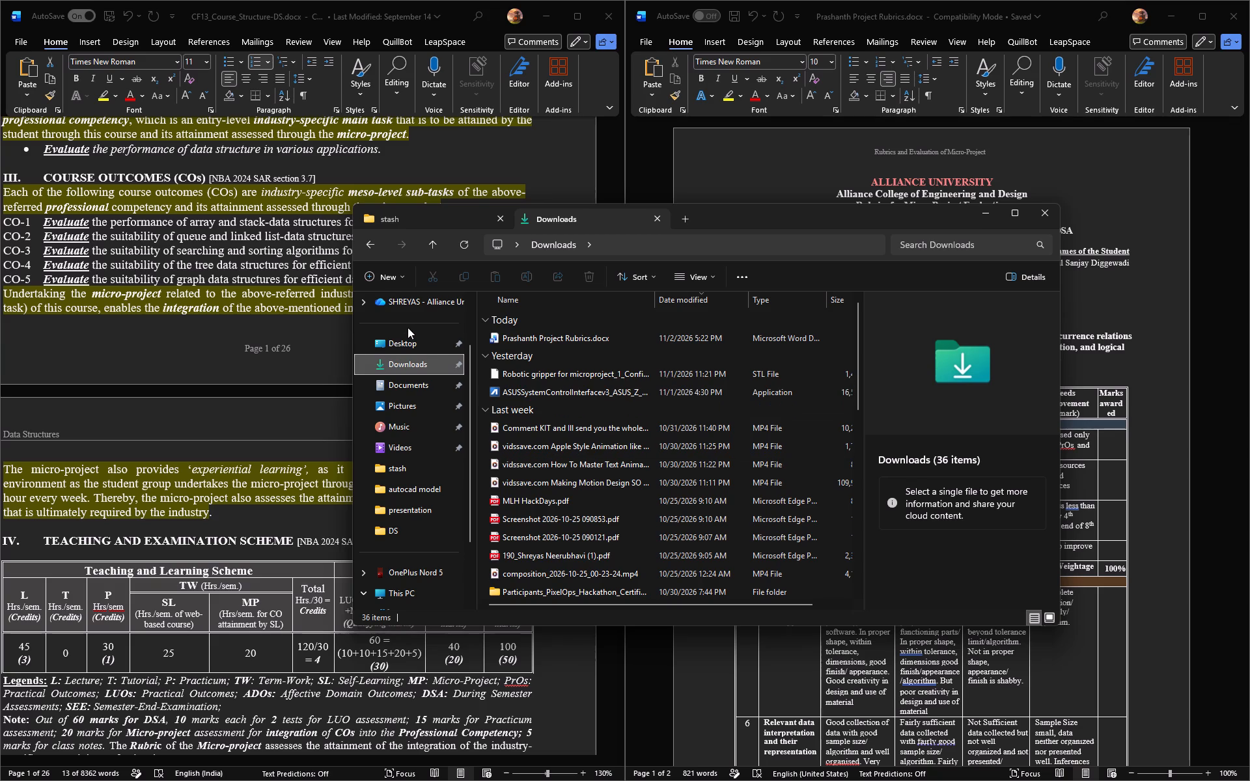
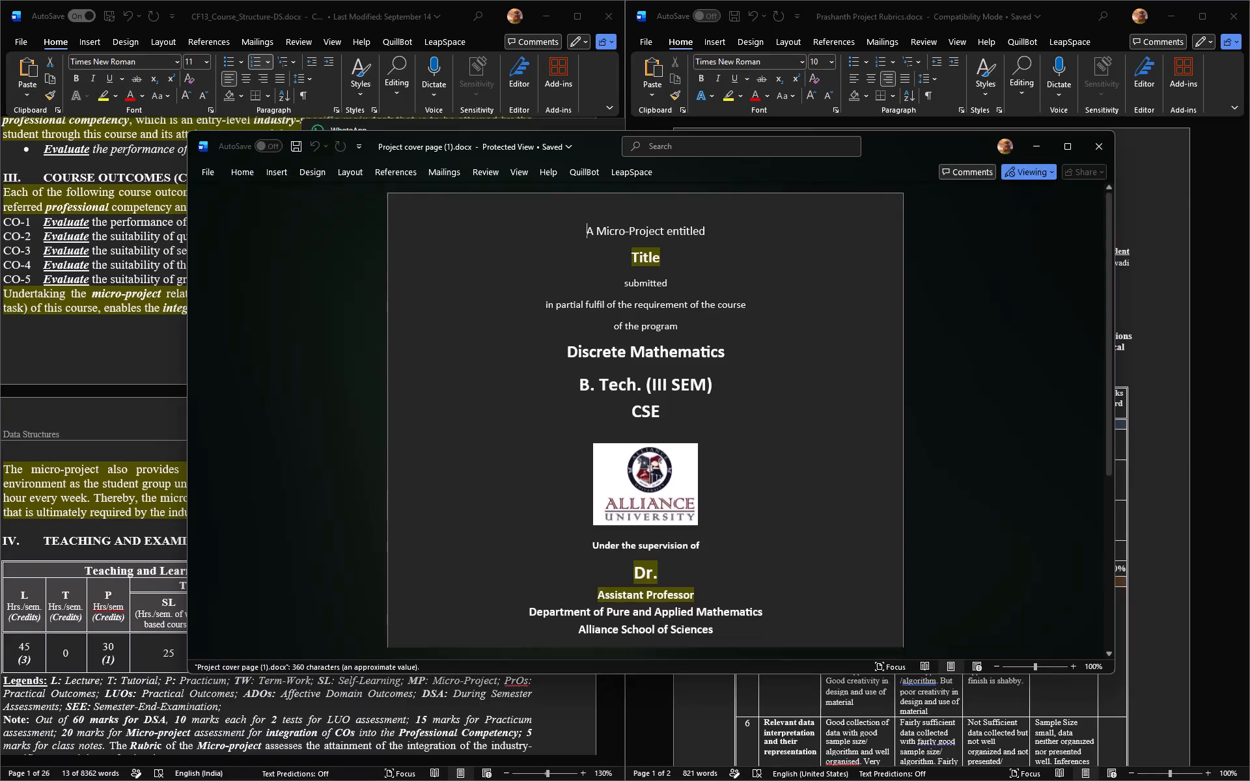
Place the cursor at the Title placeholder of the project cover page, and switch to the Data Structures course structure document.
{"action": "left_click", "coordinate": [661, 320]}
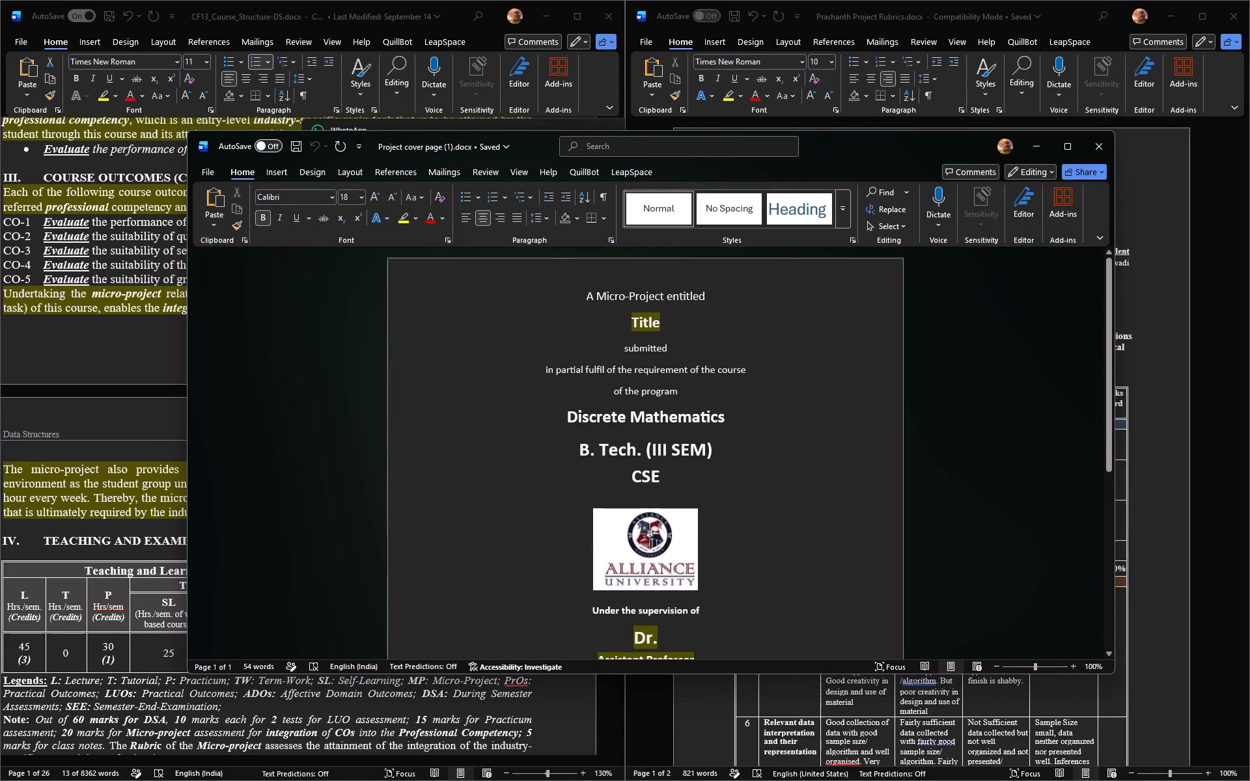
{"action": "left_click", "coordinate": [63, 280]}
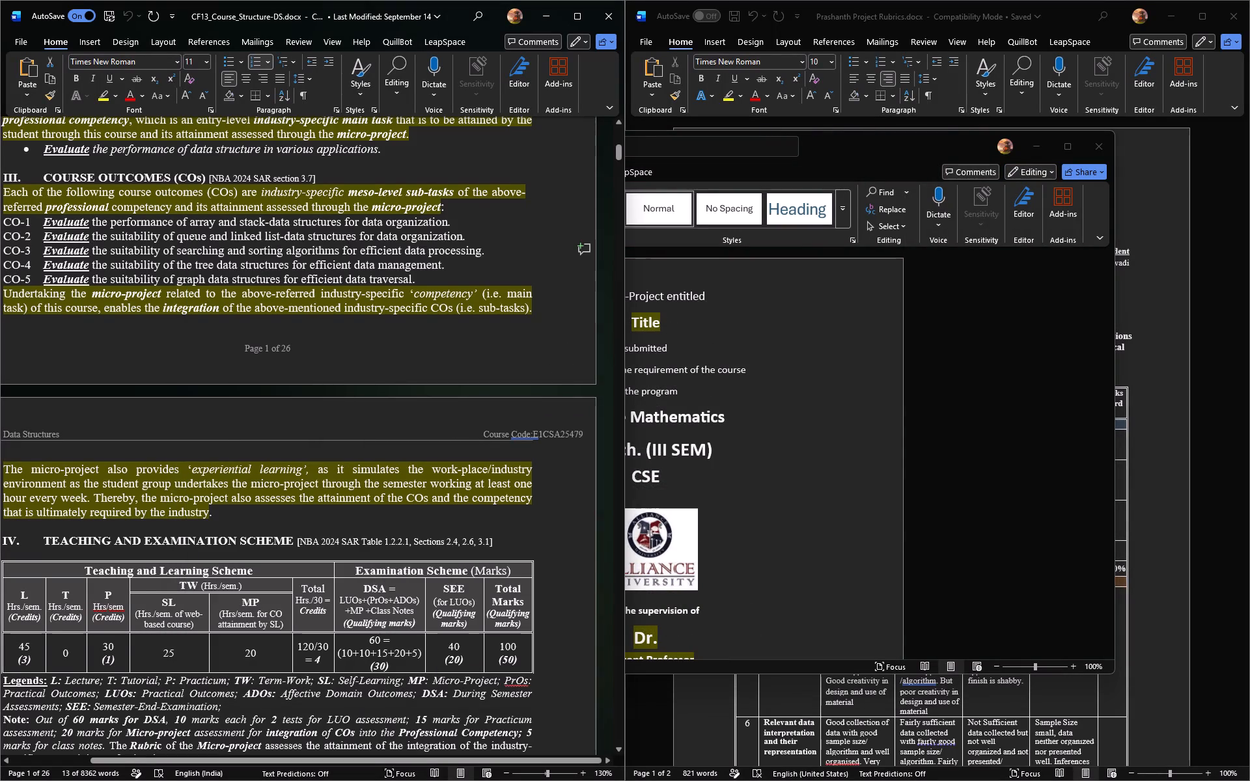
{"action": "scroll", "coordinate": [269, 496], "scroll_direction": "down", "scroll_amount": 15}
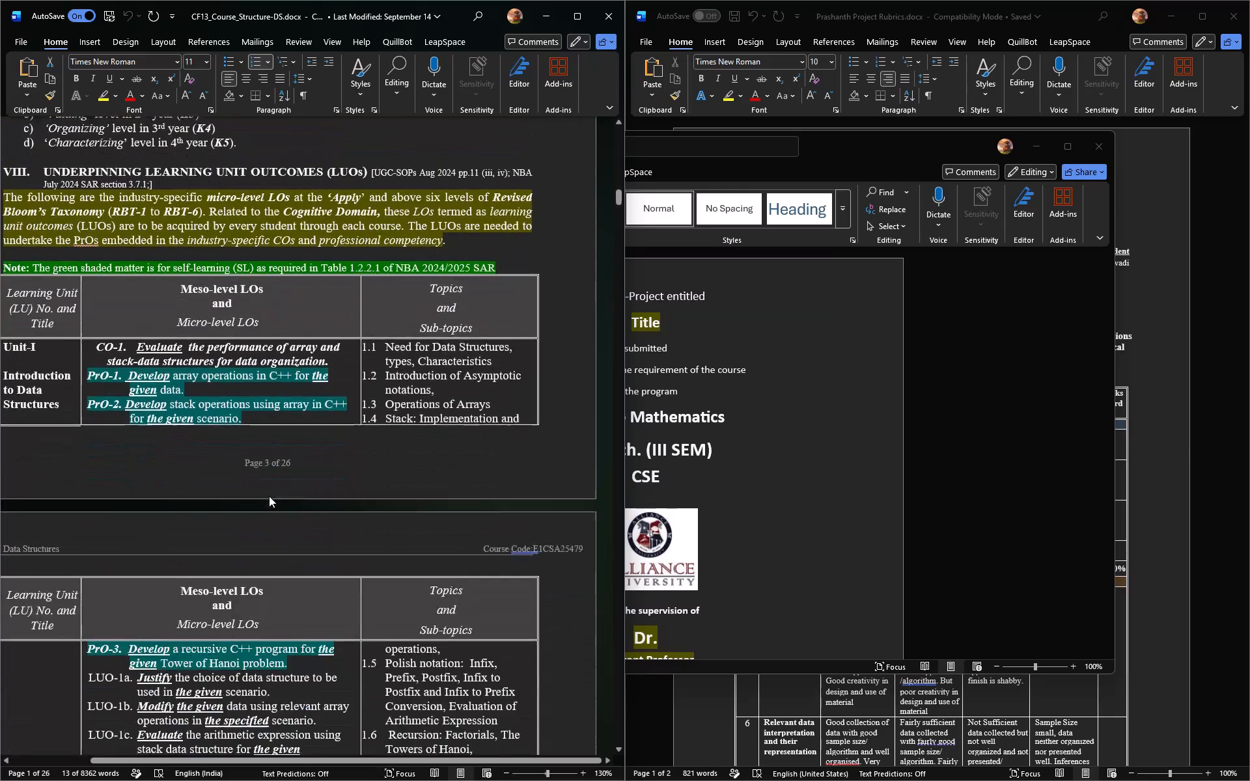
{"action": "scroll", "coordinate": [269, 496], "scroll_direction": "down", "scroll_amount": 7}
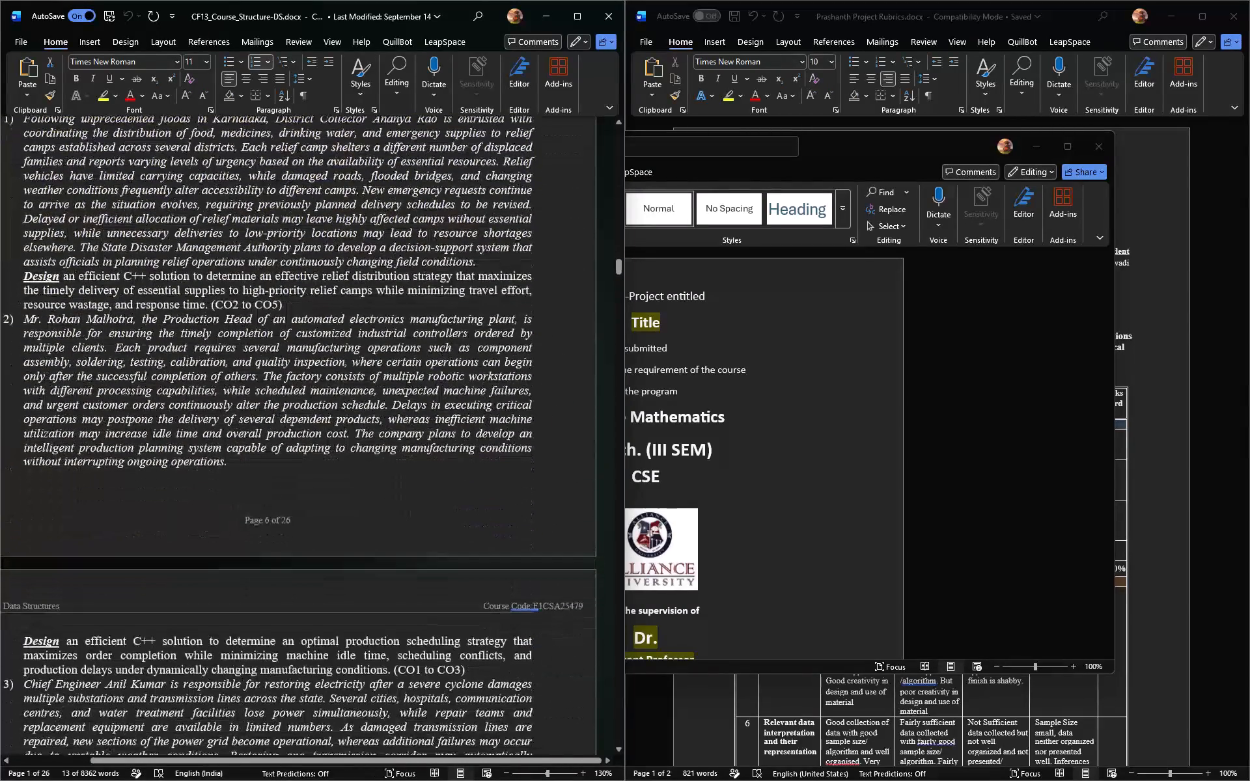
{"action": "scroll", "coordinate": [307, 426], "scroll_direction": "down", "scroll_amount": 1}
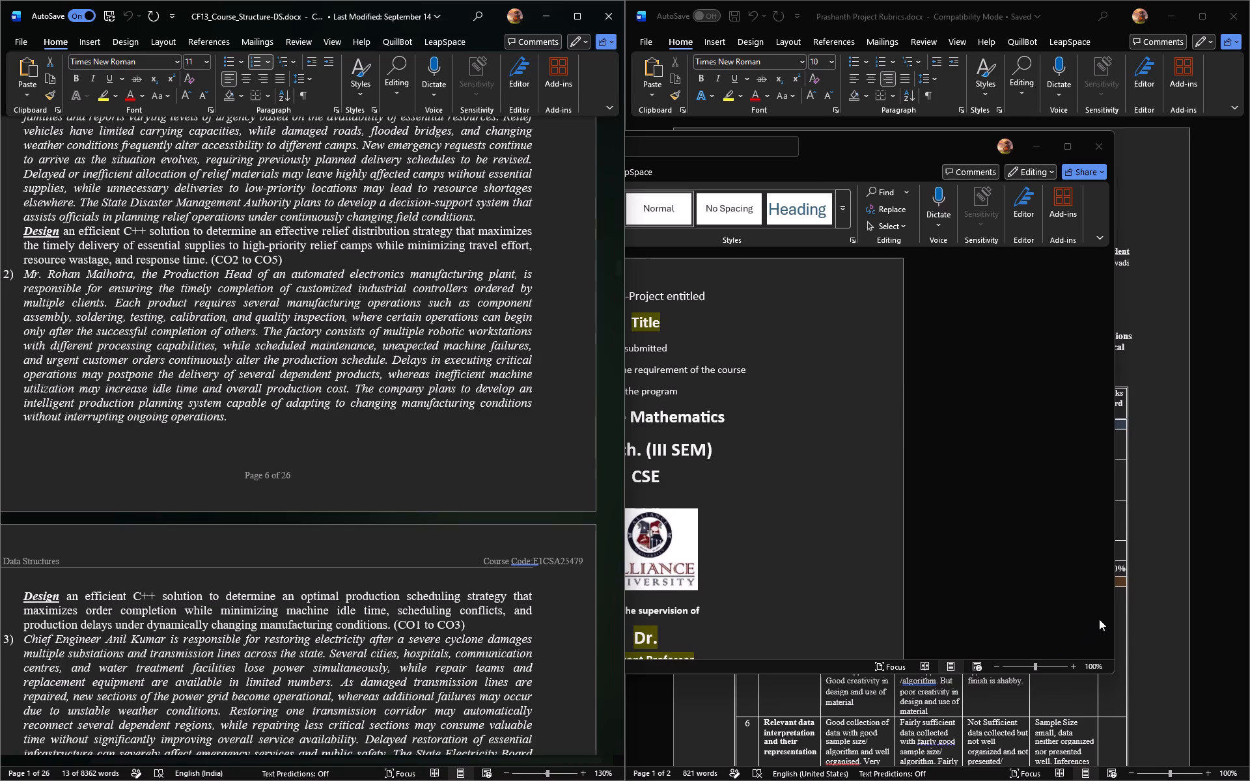
Copy the micro-project title paragraph, "Develop a logical program verification framework…", from the rubrics document and close that document.
{"action": "left_click", "coordinate": [1146, 586]}
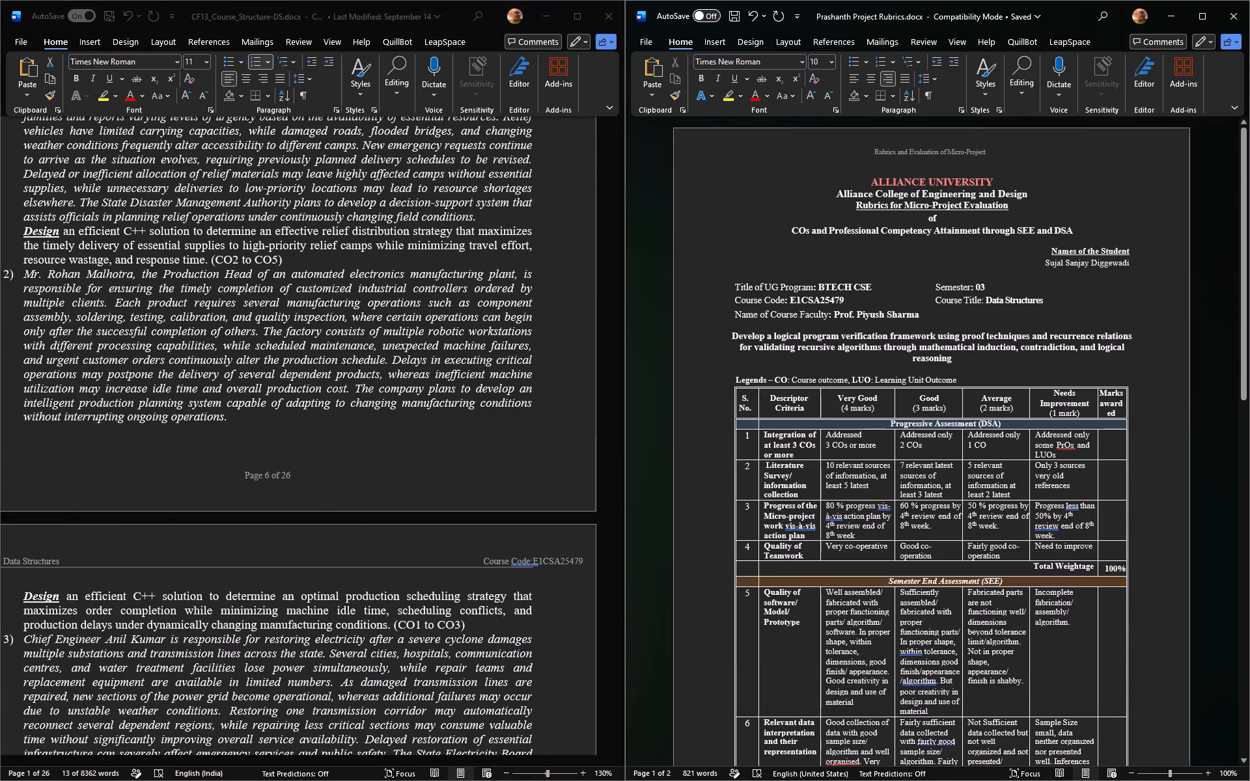
{"action": "left_click_drag", "start_coordinate": [732, 339], "coordinate": [973, 368]}
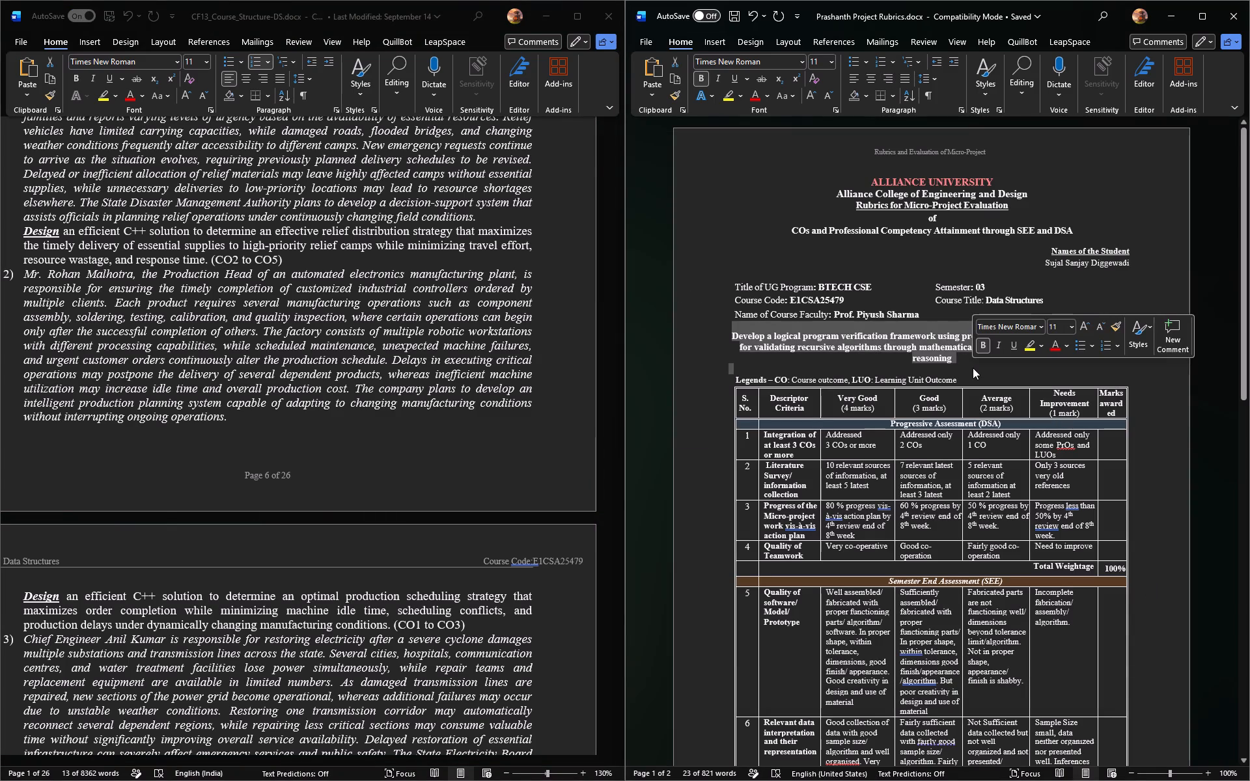
{"action": "left_click", "coordinate": [973, 368]}
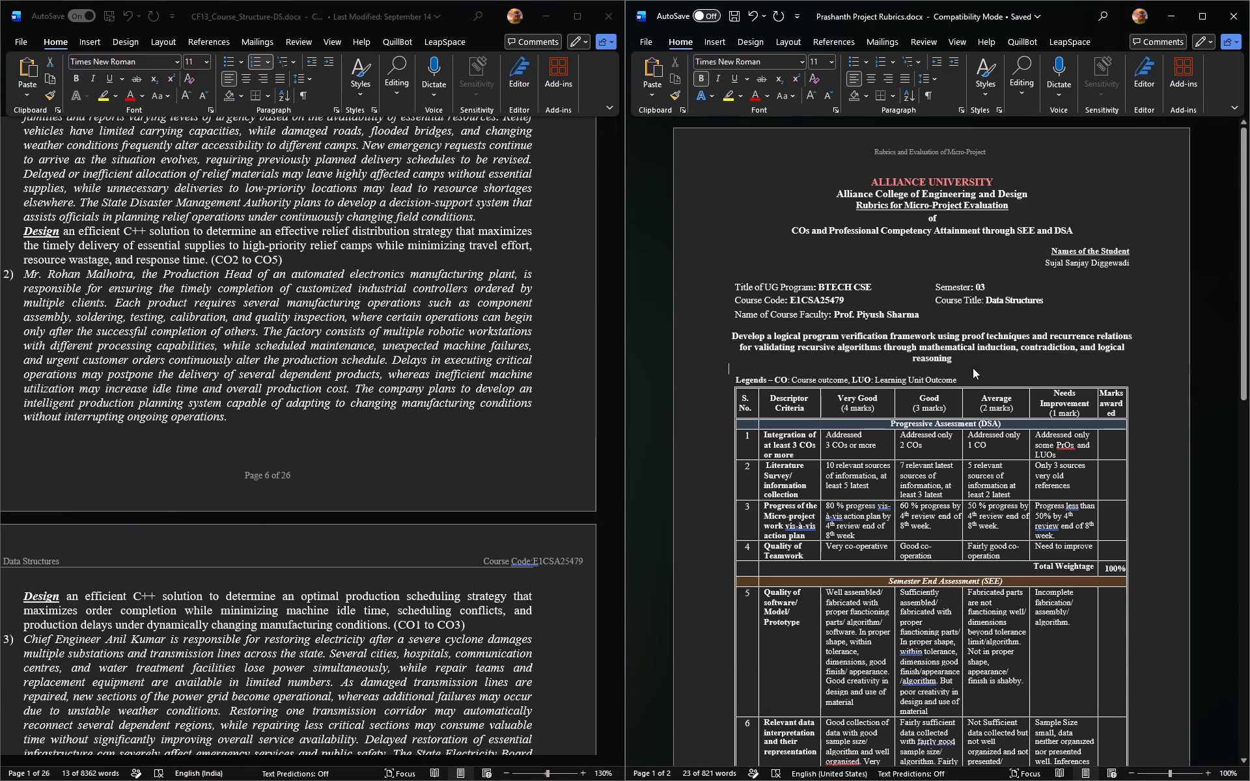
{"action": "left_click_drag", "start_coordinate": [954, 357], "coordinate": [727, 338]}
{"action": "key", "text": "ctrl+c"}
{"action": "left_click", "coordinate": [1231, 20]}
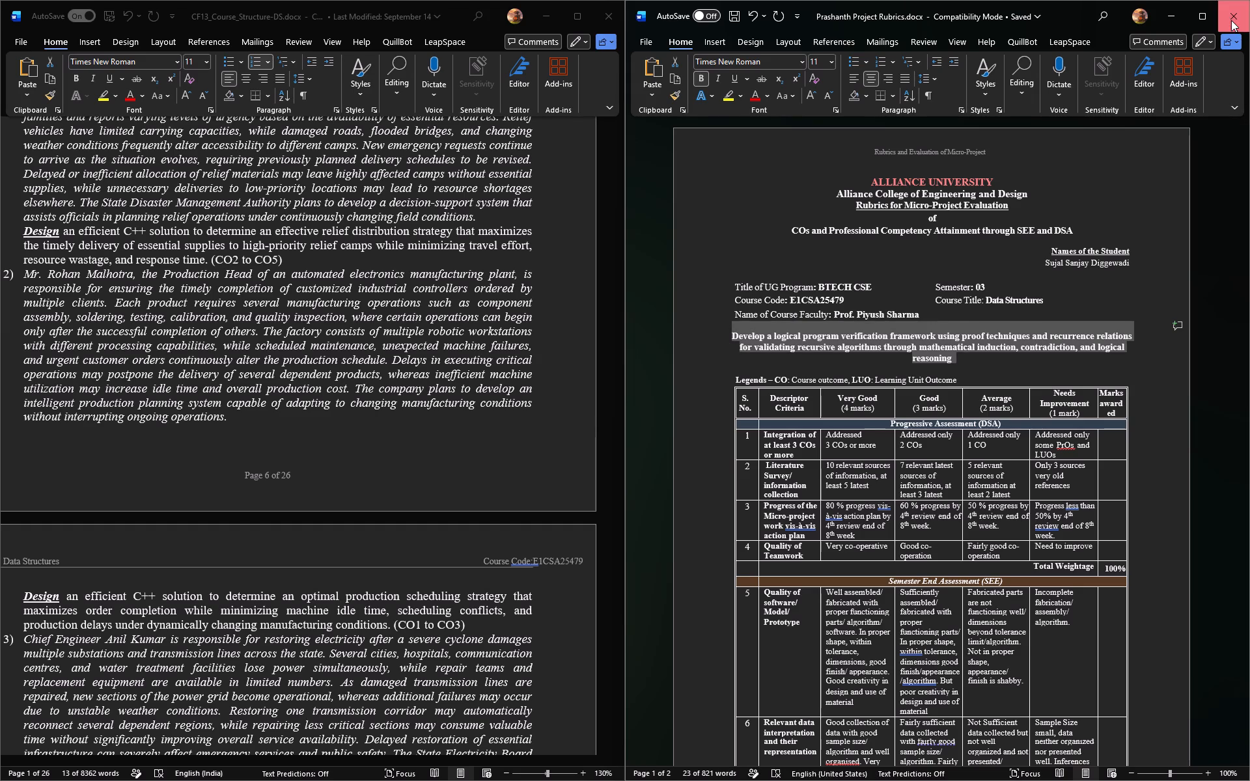
Replace the highlighted "Title" placeholder in the "Project cover page (1)" document with the copied micro-project title.
{"action": "left_click", "coordinate": [949, 400]}
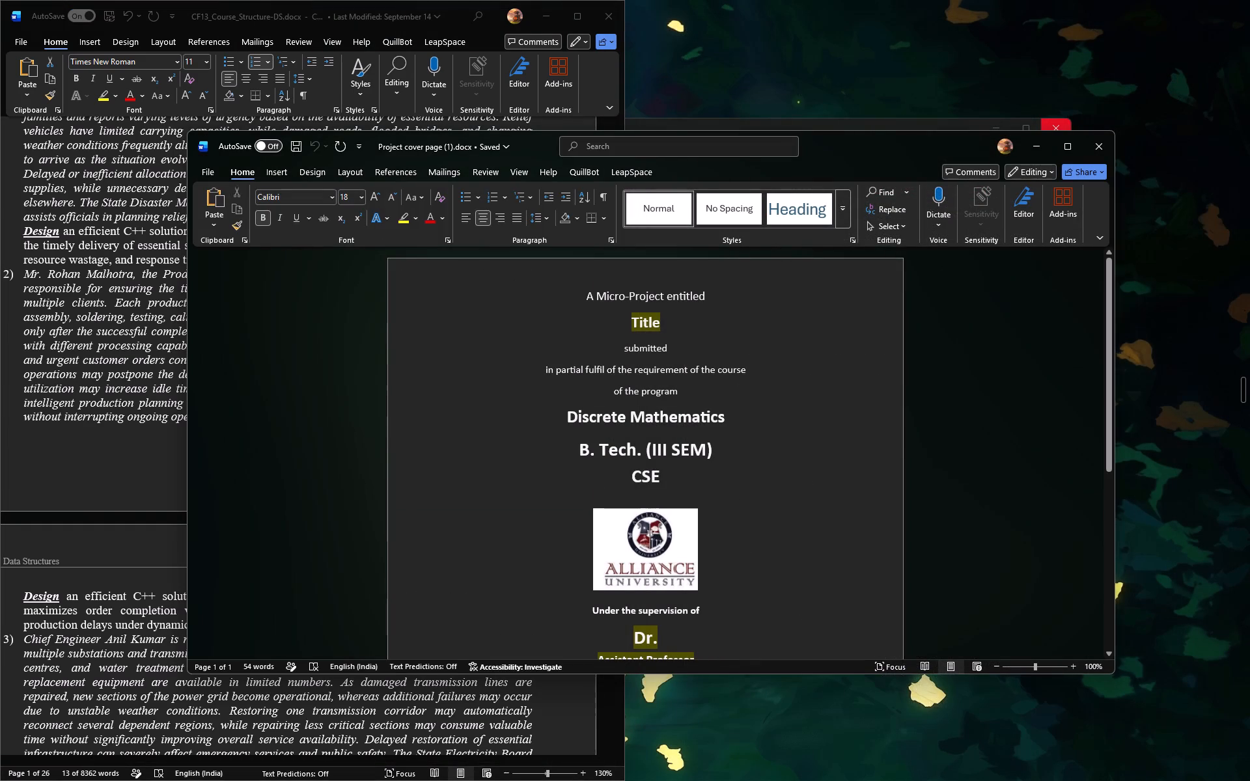
{"action": "double_click", "coordinate": [645, 323]}
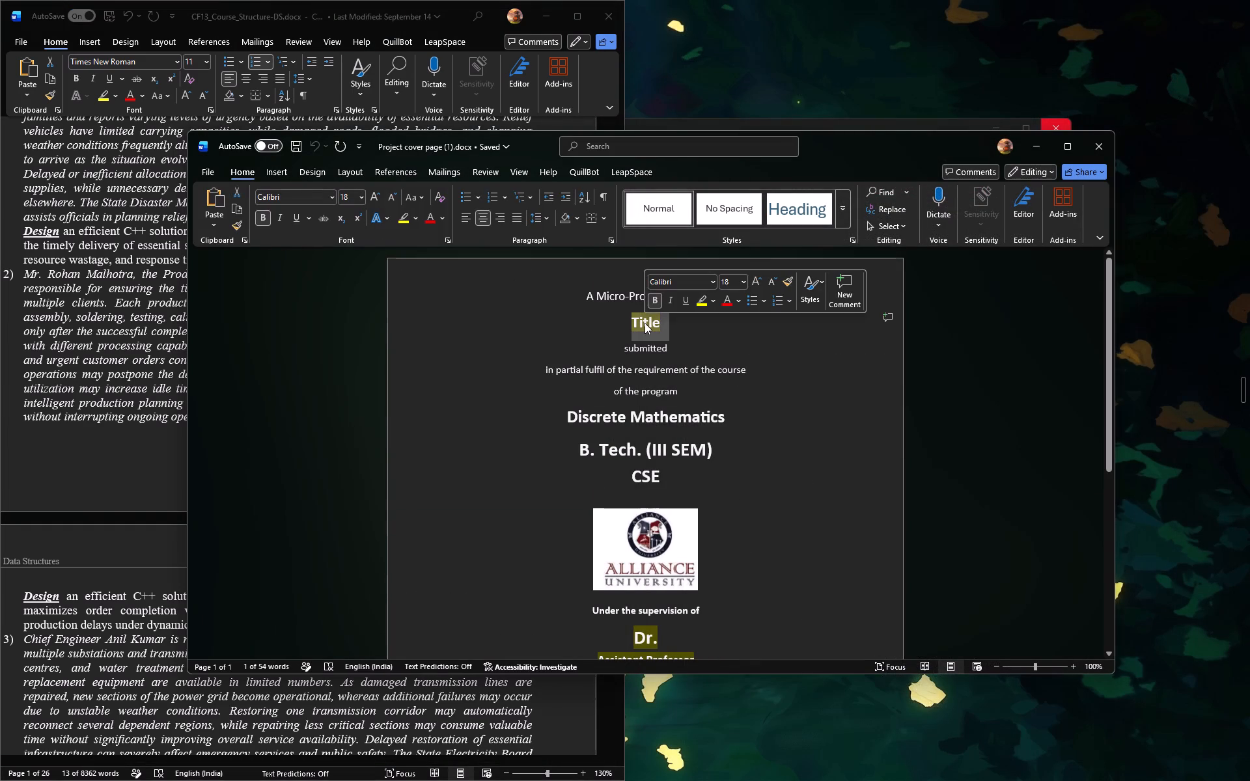
{"action": "key", "text": "ctrl+v"}
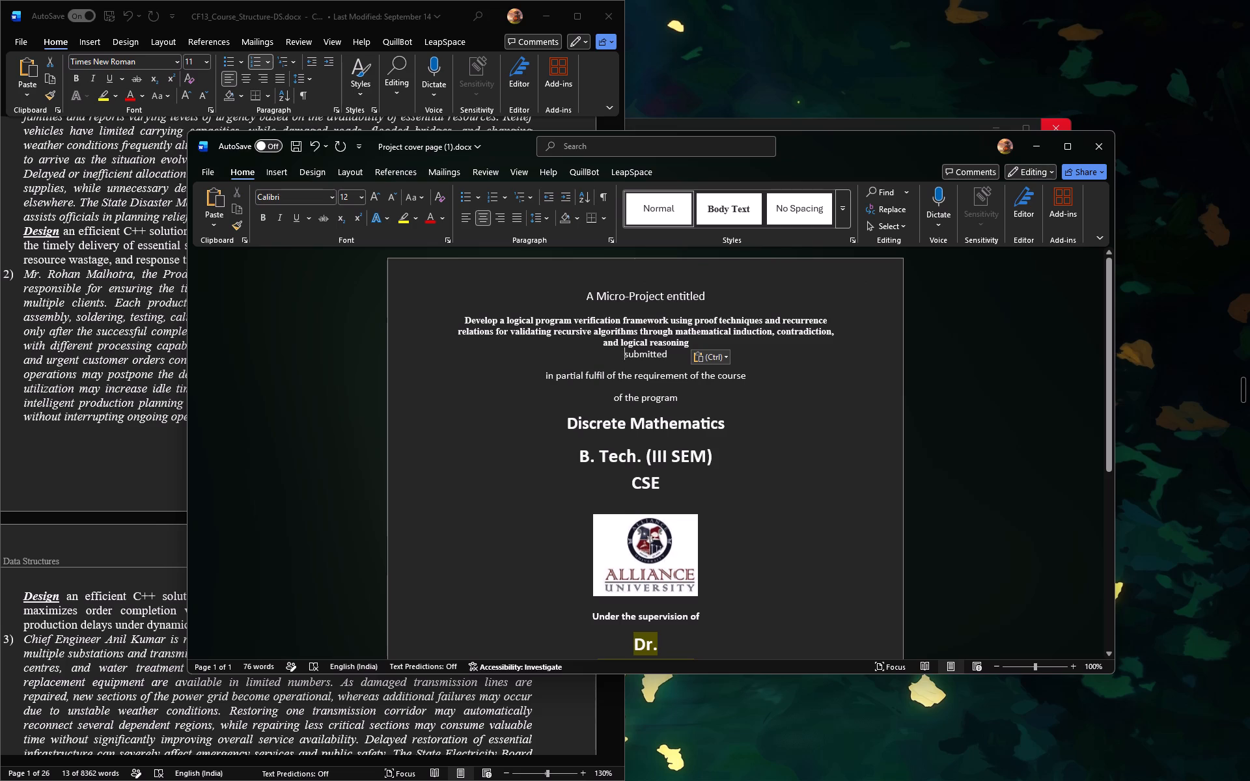
{"action": "key", "text": "ctrl+z"}
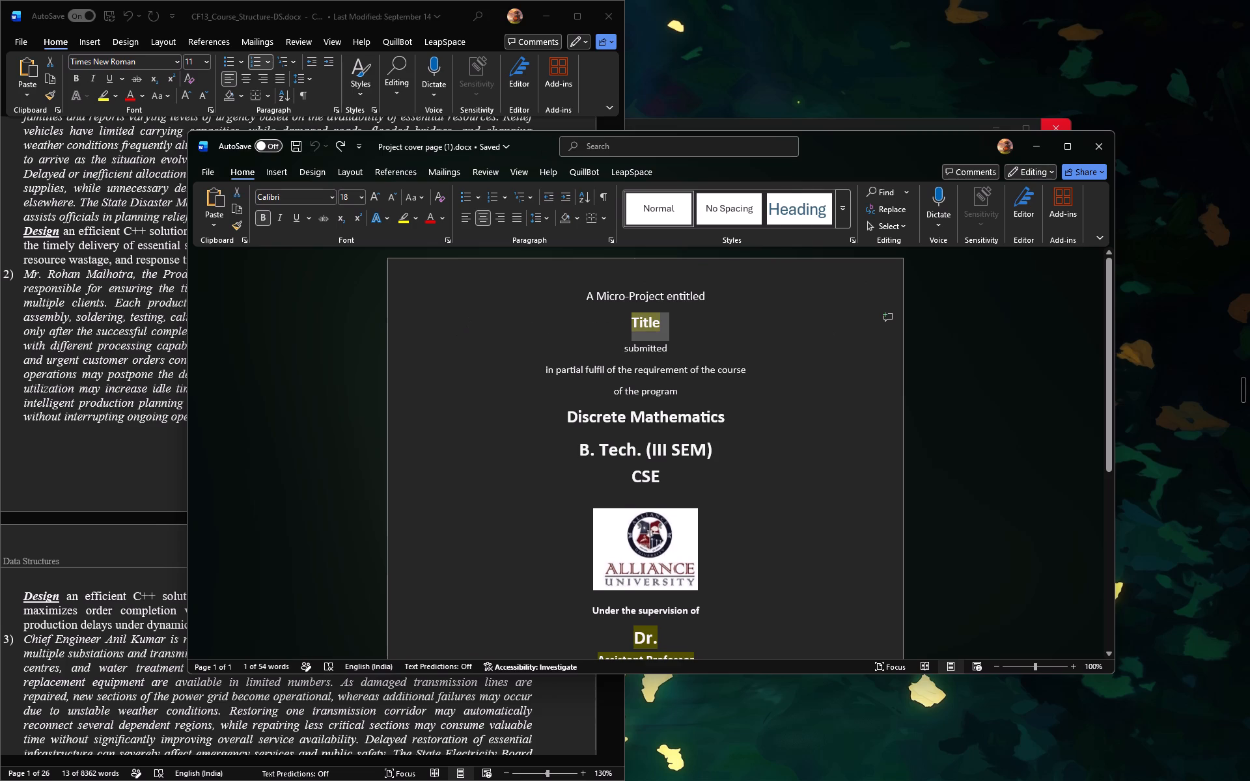
{"action": "key", "text": "ctrl+v"}
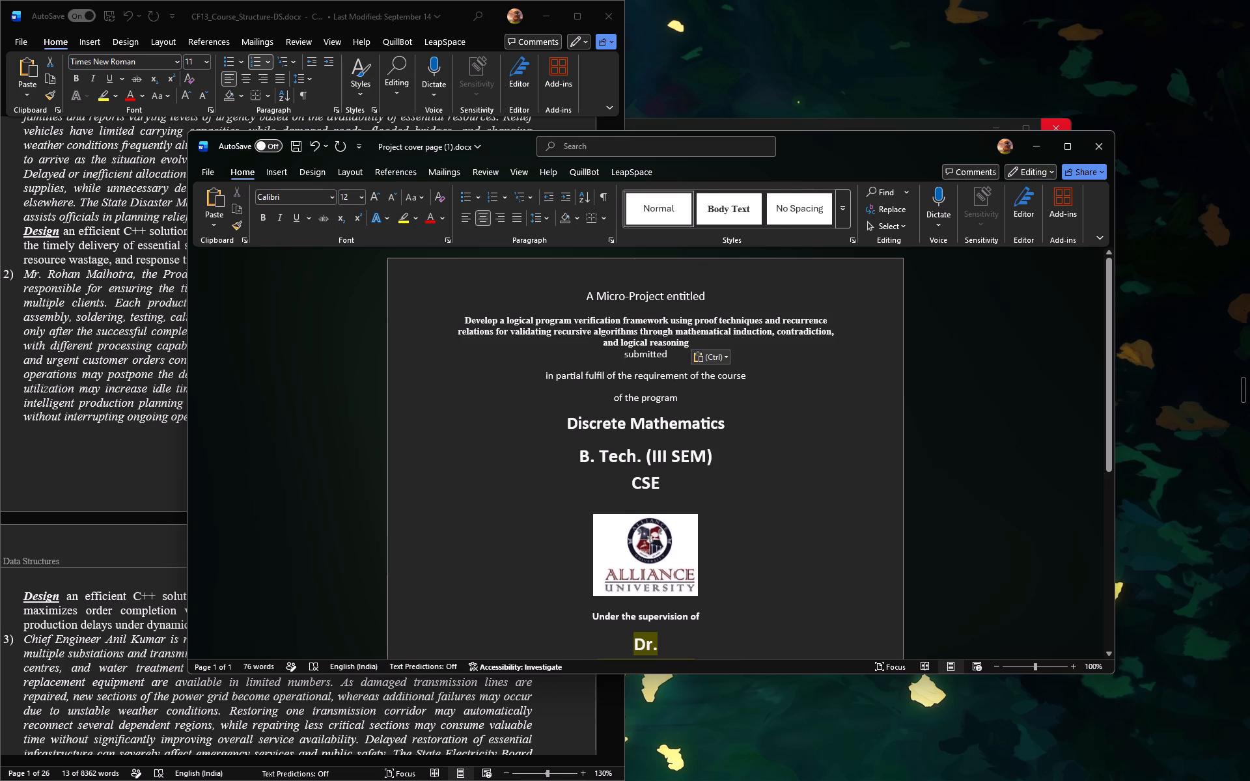
{"action": "key", "text": "Return"}
{"action": "key", "text": "BackSpace"}
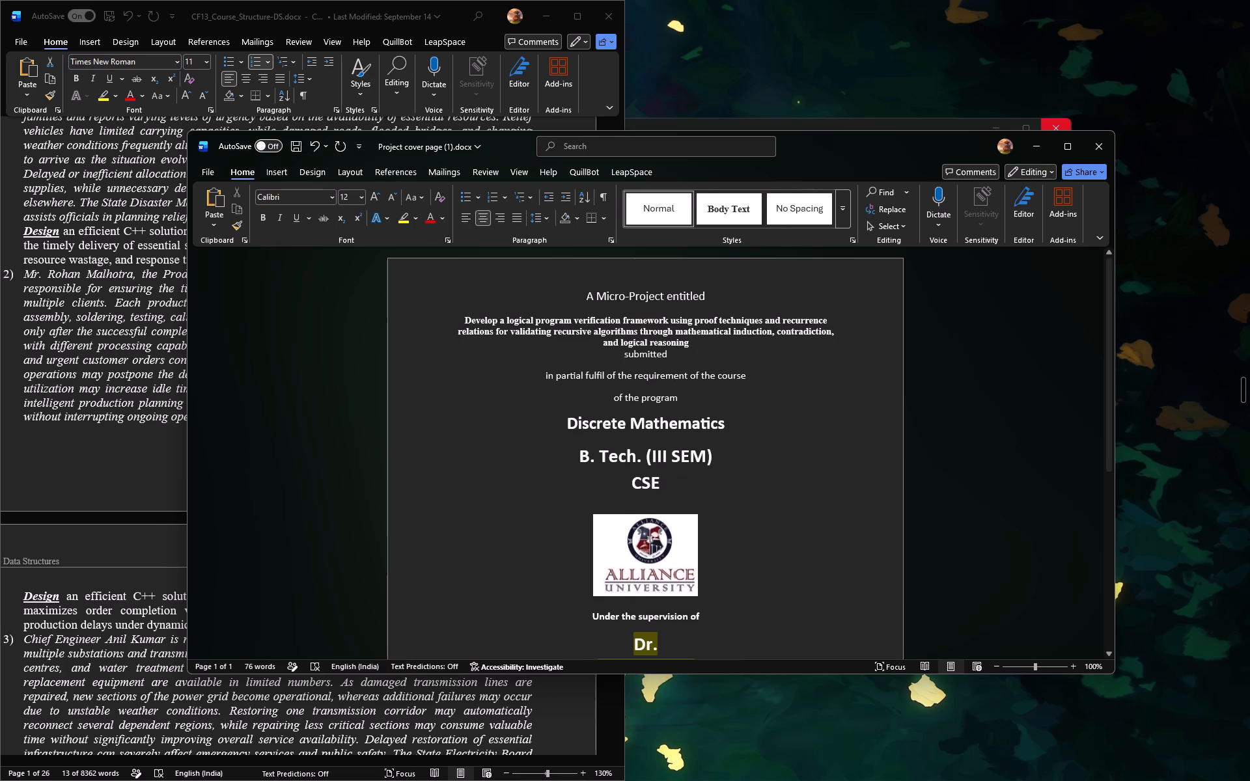
{"action": "left_click", "coordinate": [700, 342]}
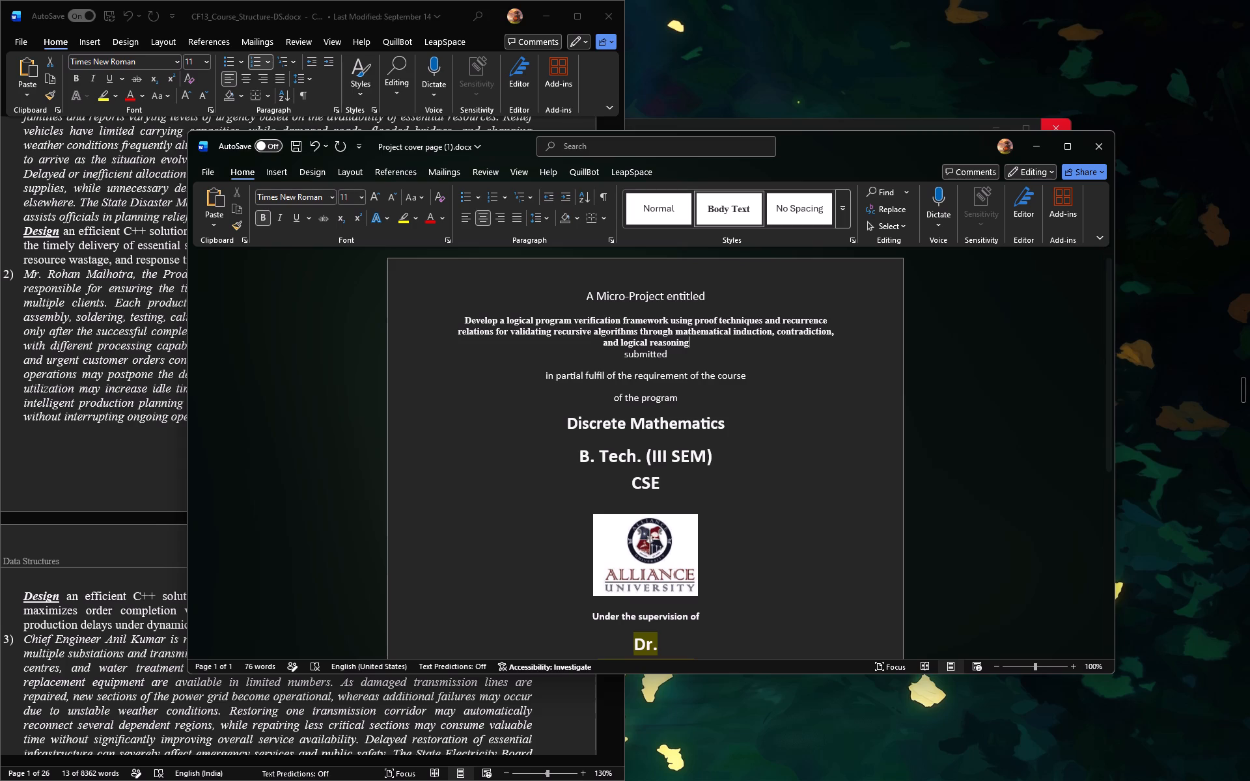
Set the font size of the inserted micro-project title to 12 pt.
{"action": "left_click_drag", "start_coordinate": [700, 342], "coordinate": [437, 318]}
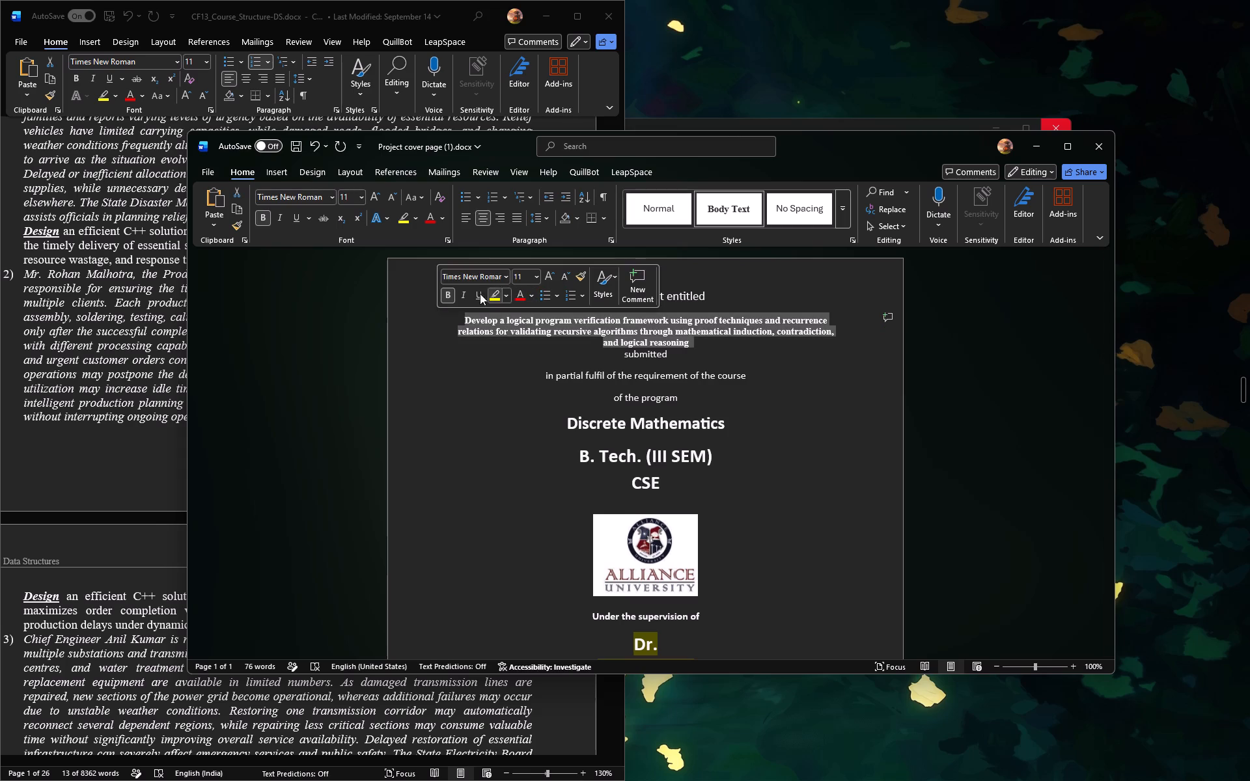
{"action": "left_click", "coordinate": [368, 196]}
{"action": "left_click", "coordinate": [780, 413]}
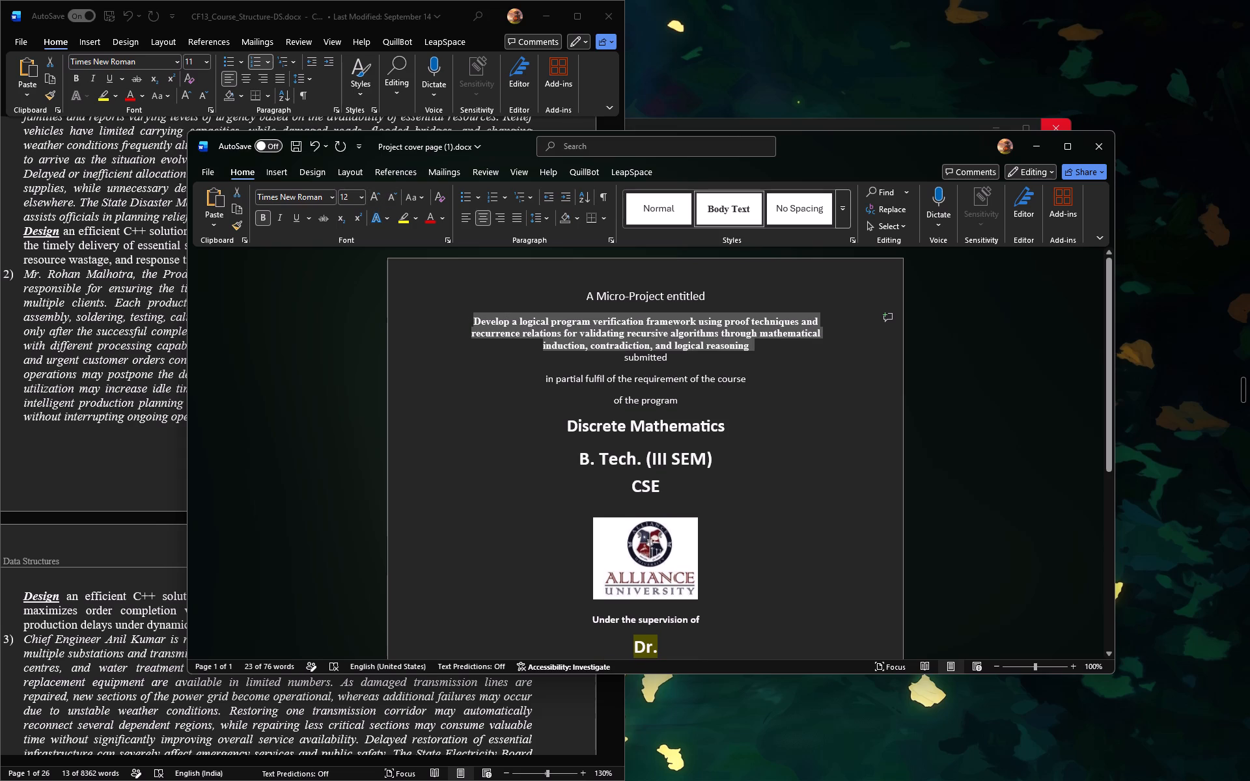
Complete the highlighted "Dr." line under "Under the supervision of" with the supervisor's full name.
{"action": "scroll", "coordinate": [780, 413], "scroll_direction": "down", "scroll_amount": 2}
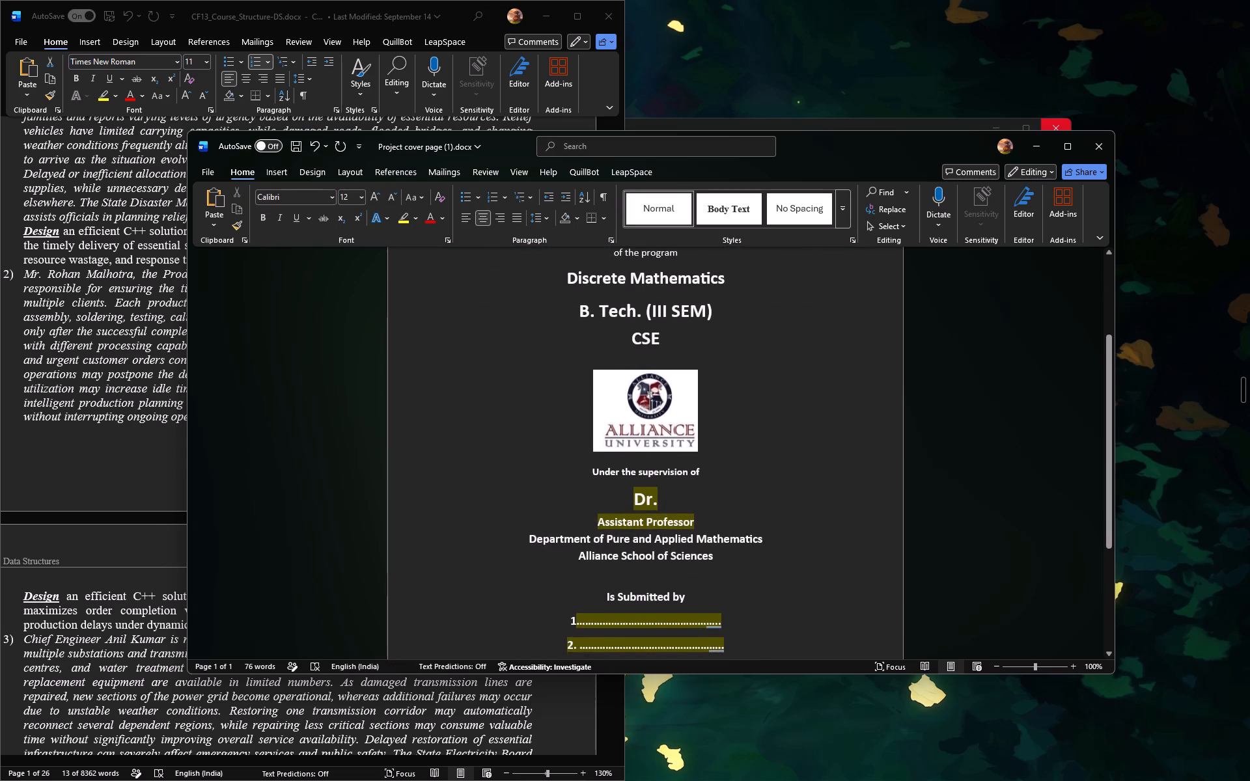
{"action": "scroll", "coordinate": [780, 413], "scroll_direction": "down", "scroll_amount": 1}
{"action": "left_click", "coordinate": [671, 309]}
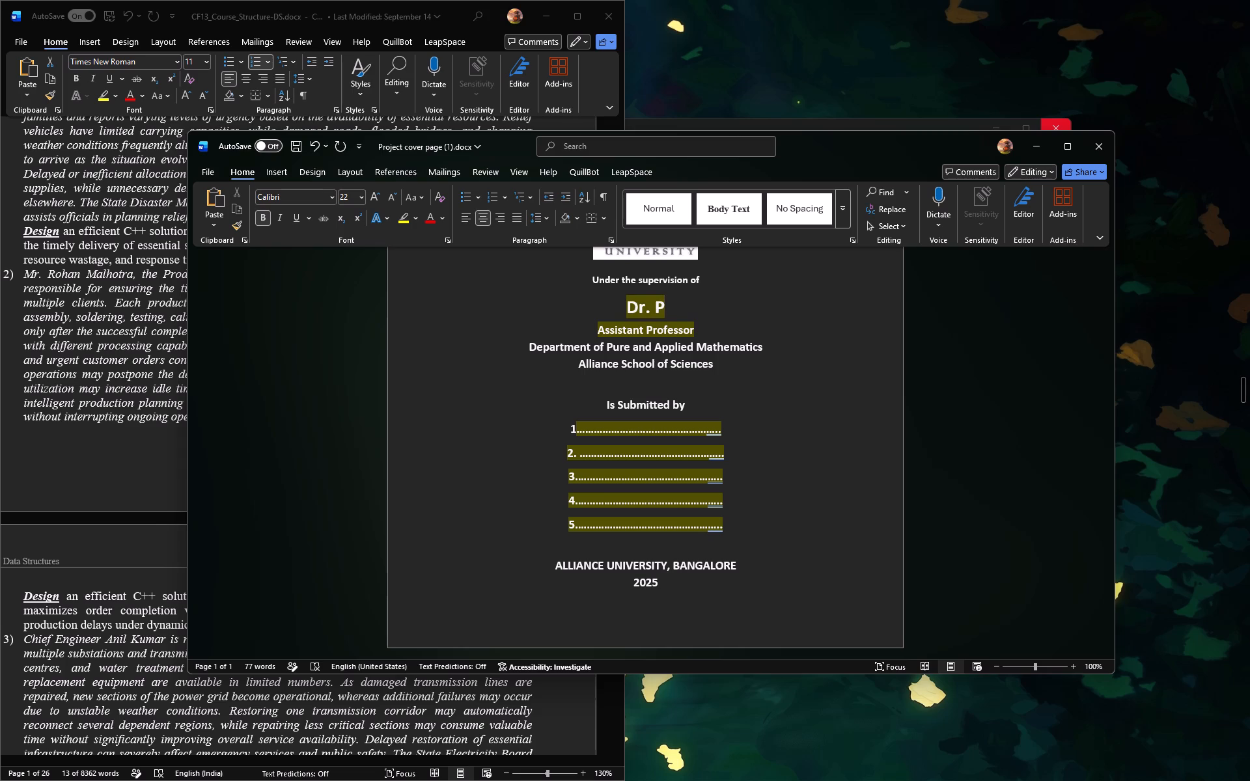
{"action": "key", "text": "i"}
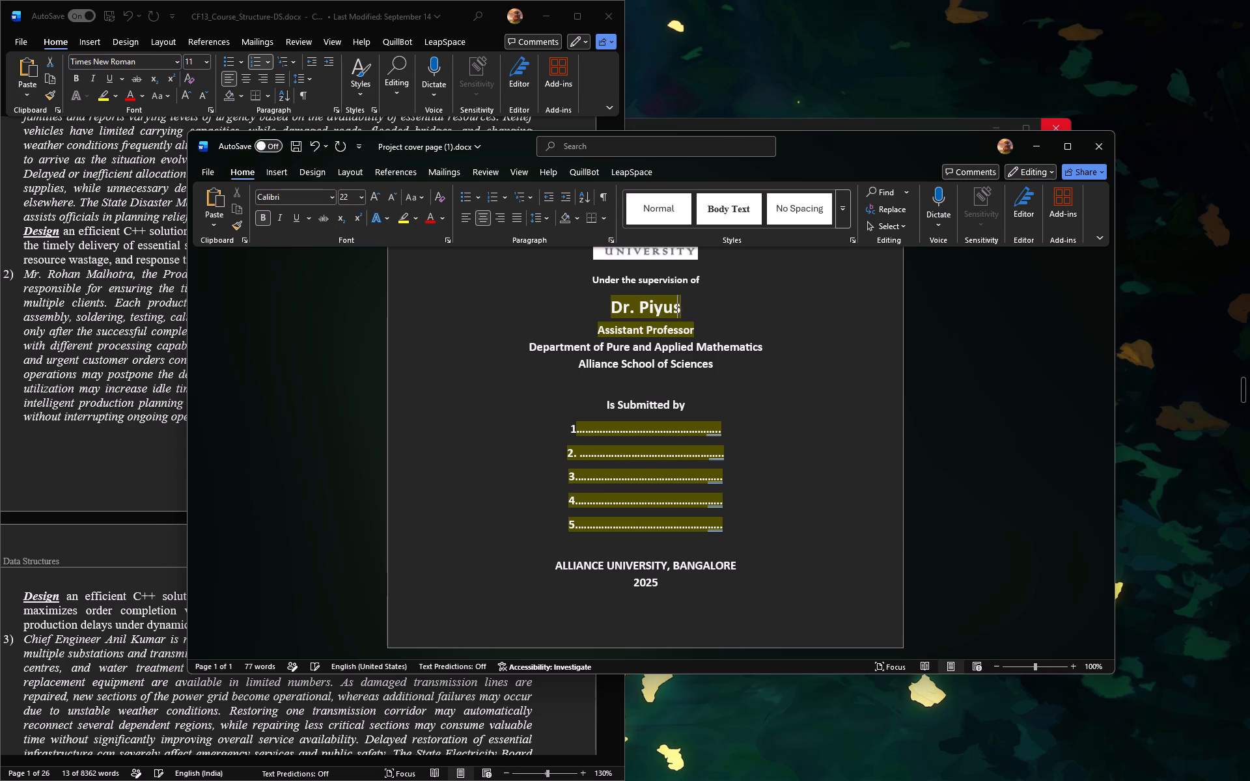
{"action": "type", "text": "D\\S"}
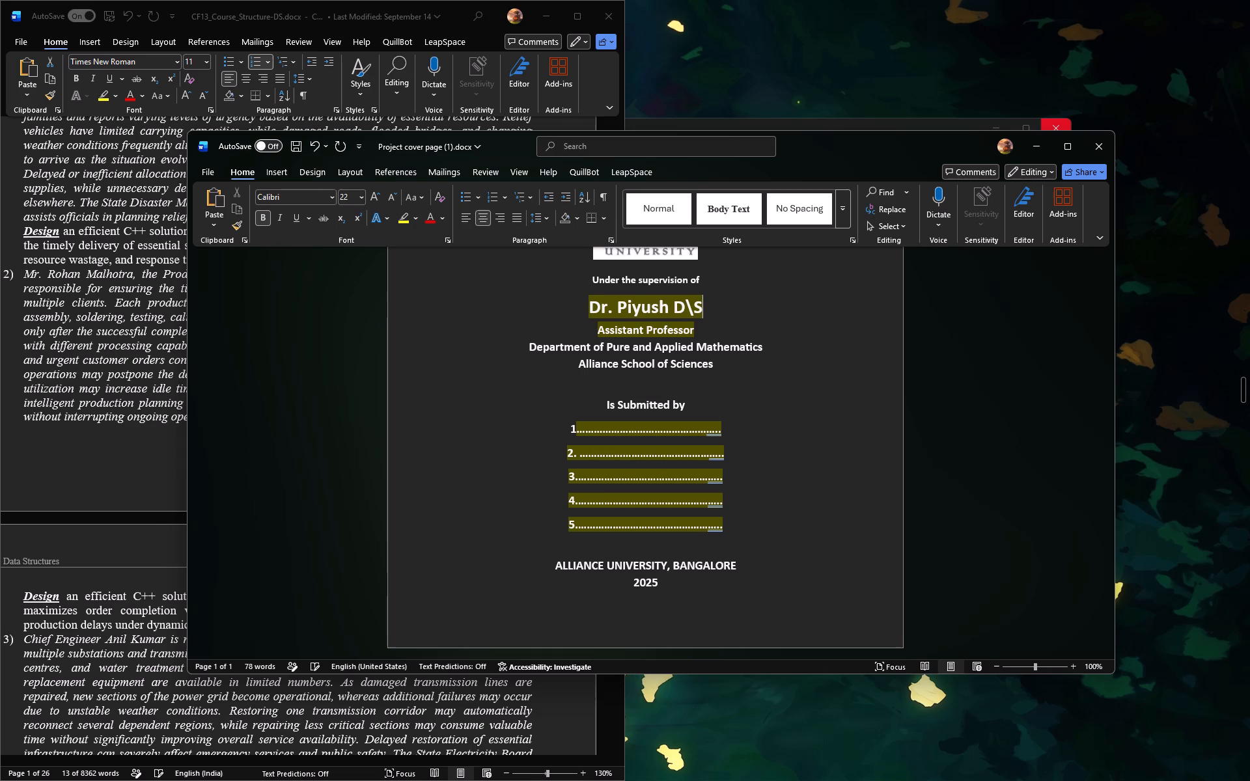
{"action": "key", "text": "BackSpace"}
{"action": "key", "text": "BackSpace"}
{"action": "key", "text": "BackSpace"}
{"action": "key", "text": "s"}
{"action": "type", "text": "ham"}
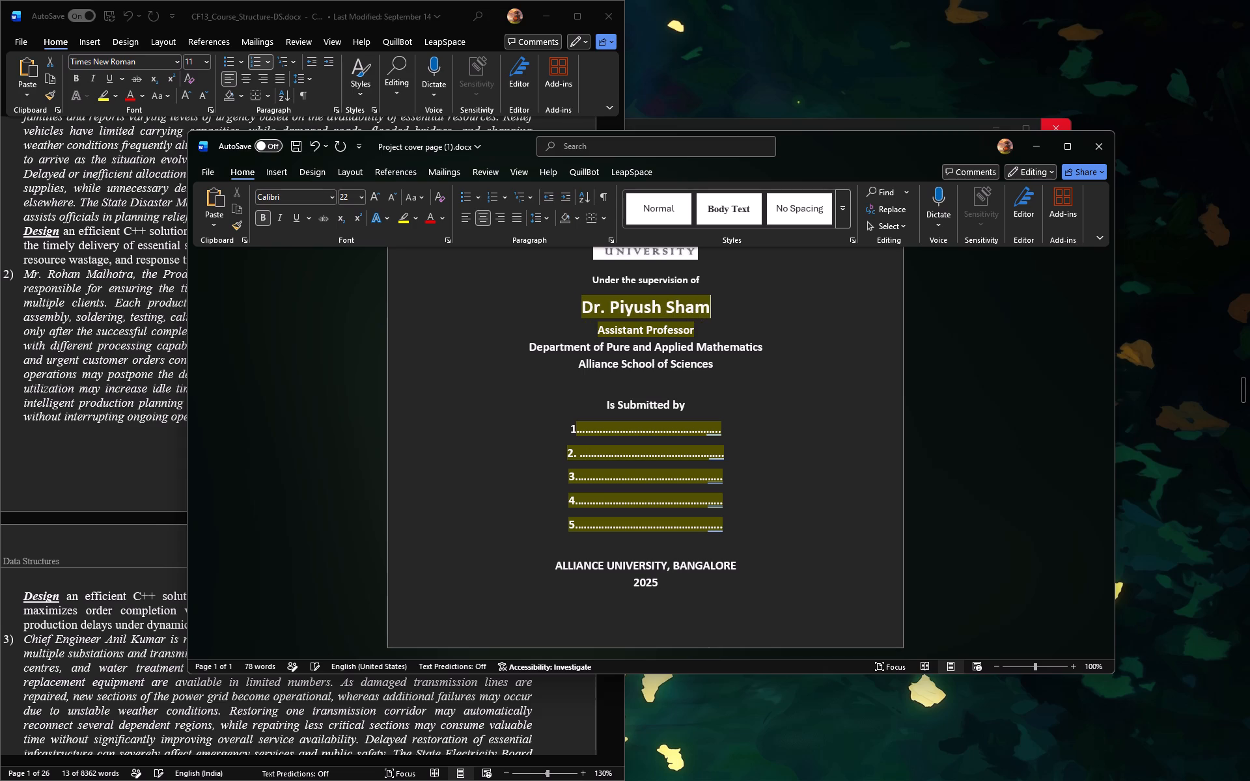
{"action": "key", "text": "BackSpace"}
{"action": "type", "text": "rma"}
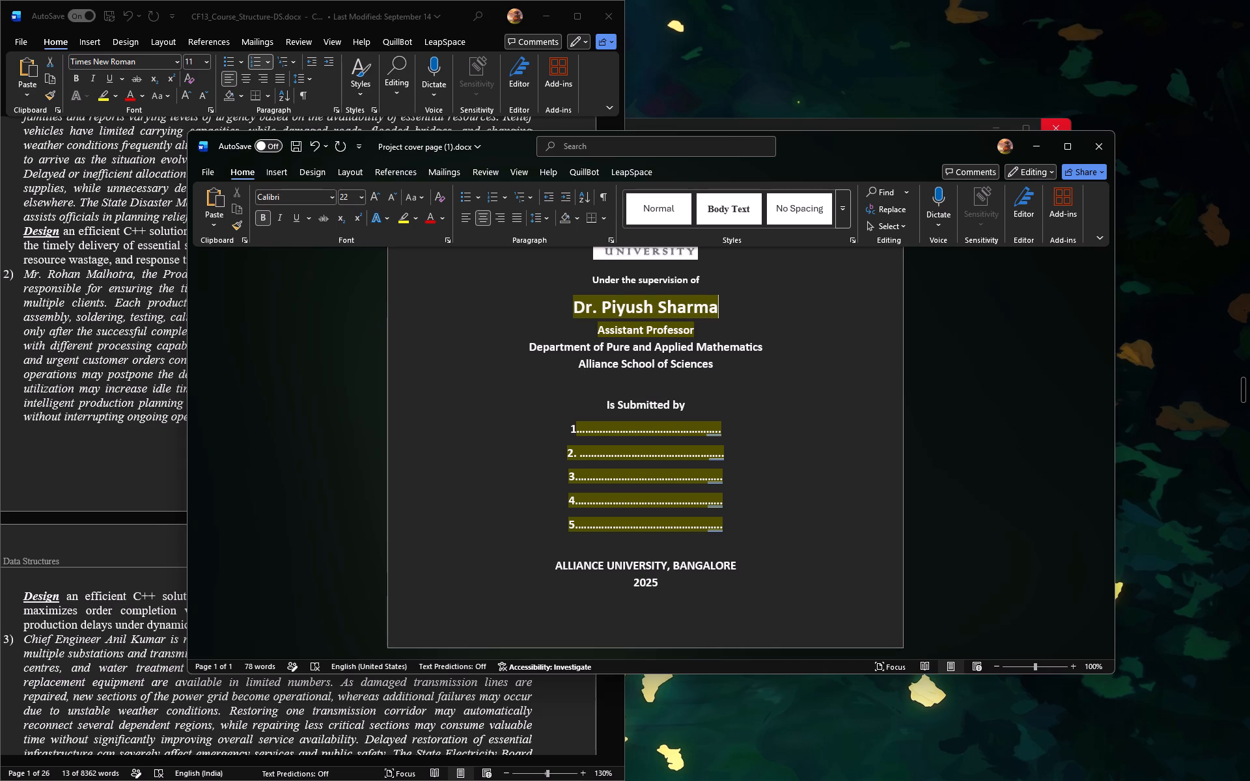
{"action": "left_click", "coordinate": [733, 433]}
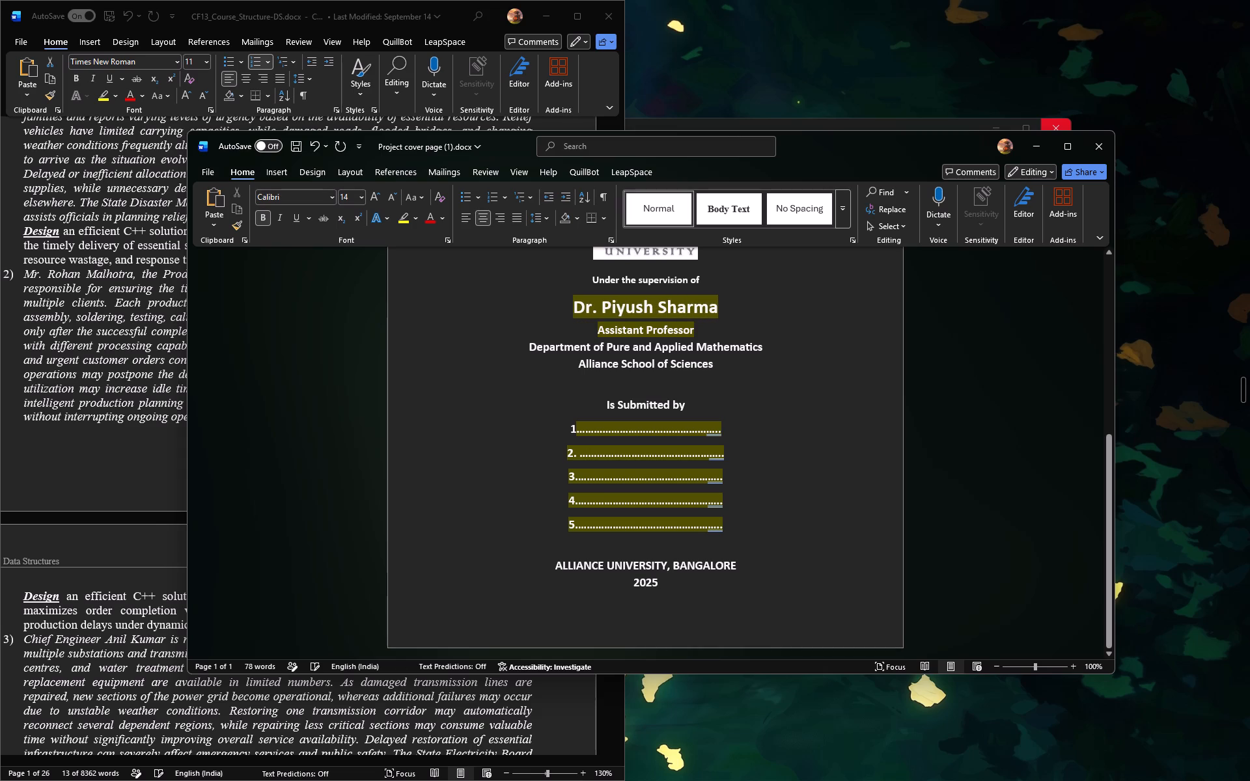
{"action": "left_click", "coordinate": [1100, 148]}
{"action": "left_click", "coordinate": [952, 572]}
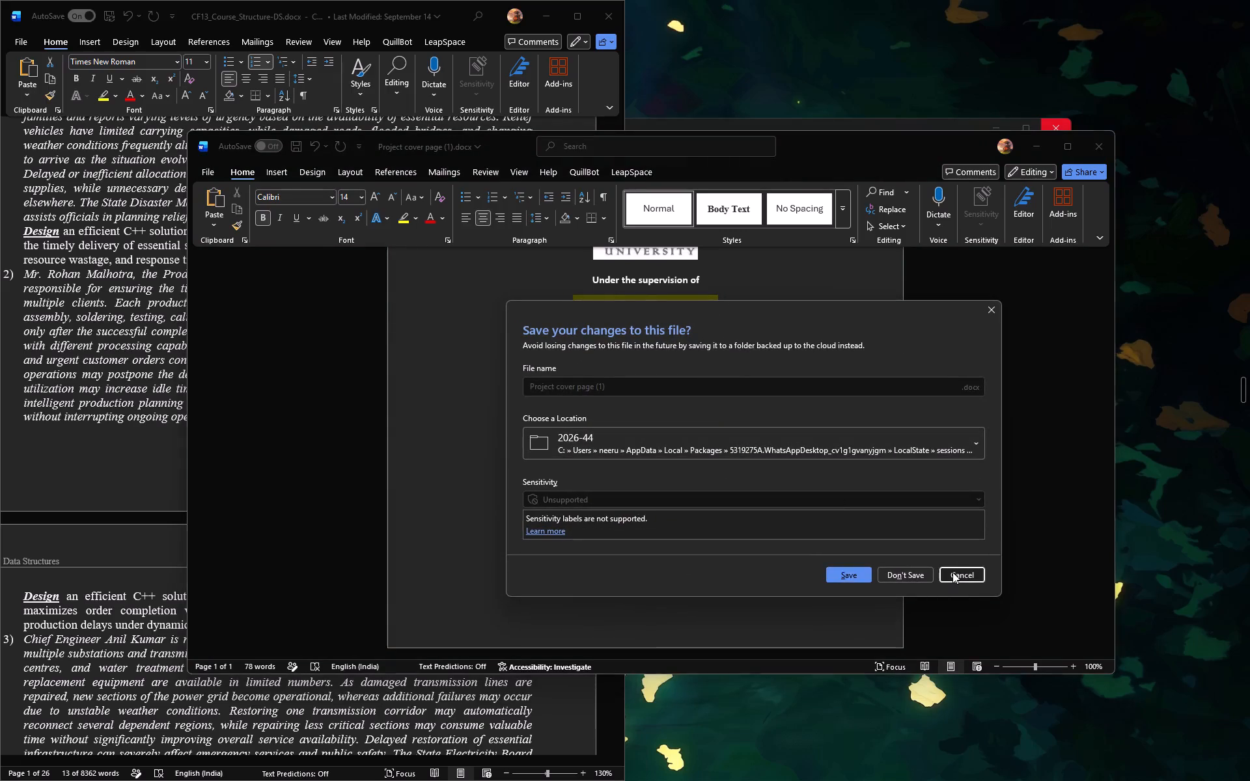
Open "Project cover page.pdf" from the Alliance University OneDrive stash folder, examine its layout and submitter list, and close it.
{"action": "left_click", "coordinate": [656, 761]}
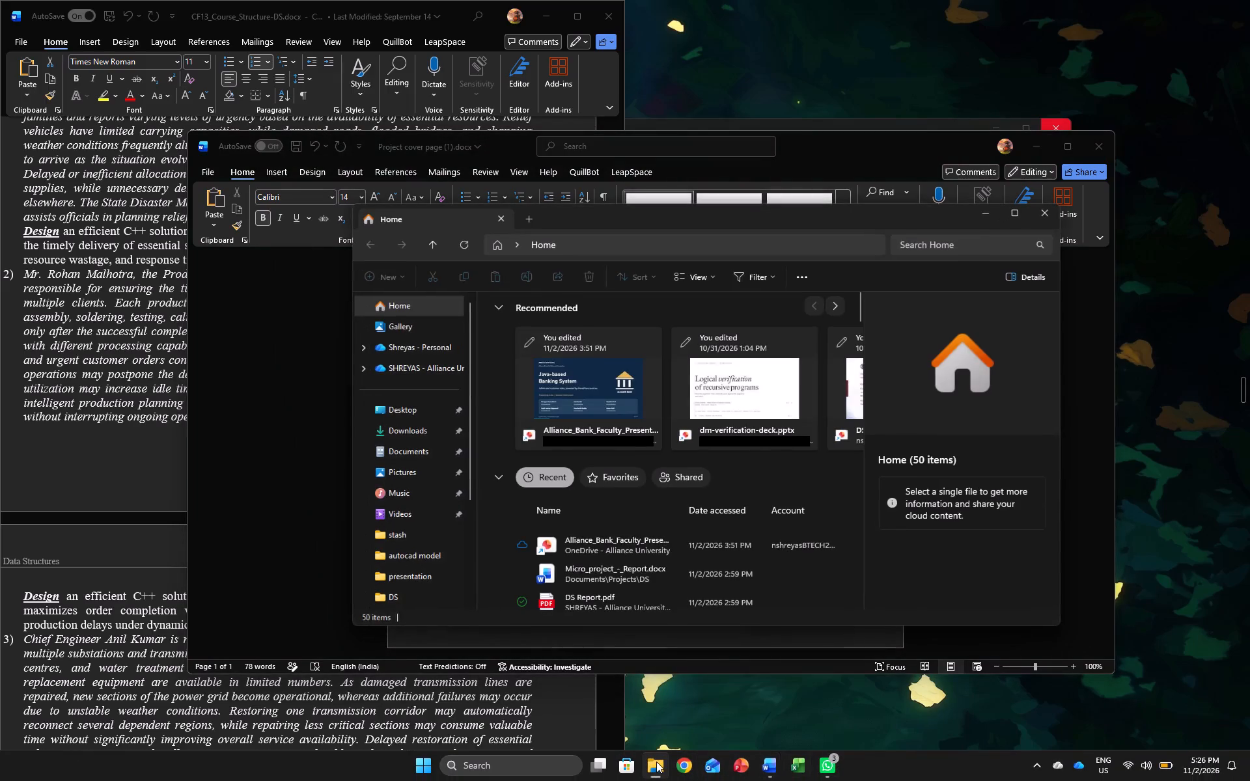
{"action": "left_click", "coordinate": [404, 364]}
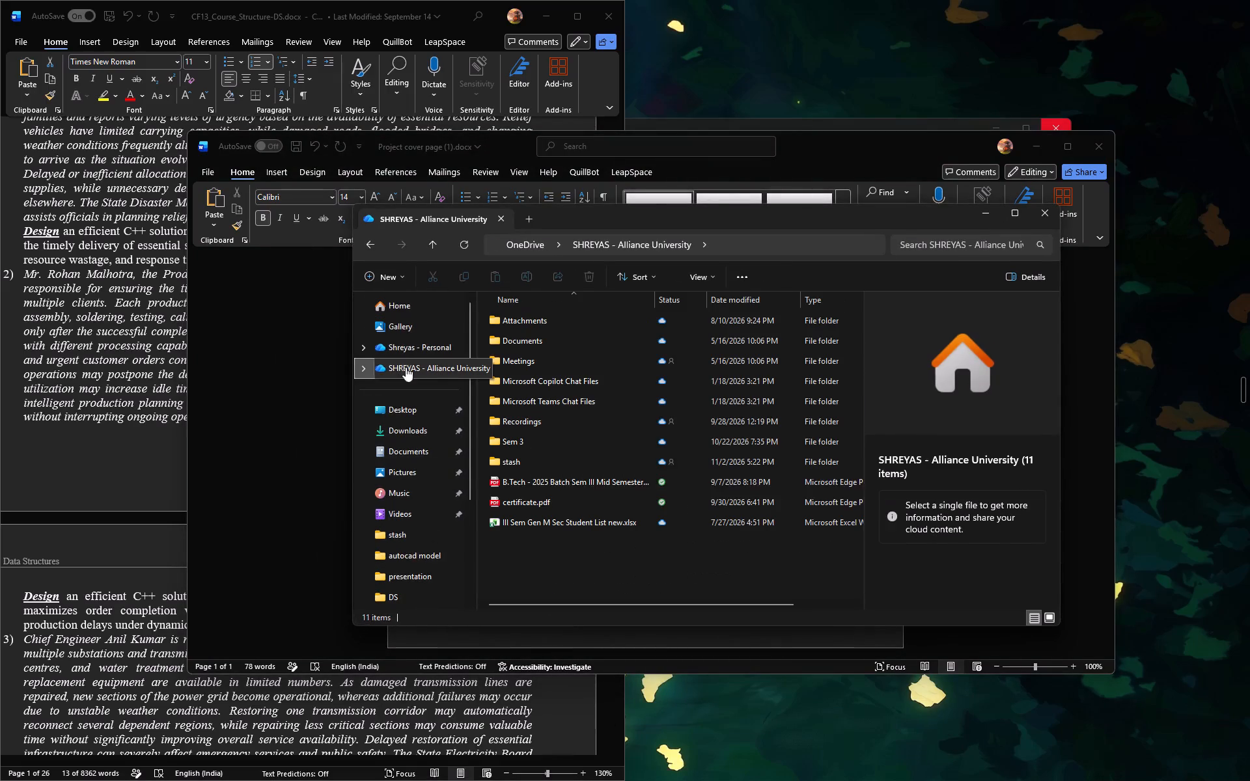
{"action": "double_click", "coordinate": [520, 469]}
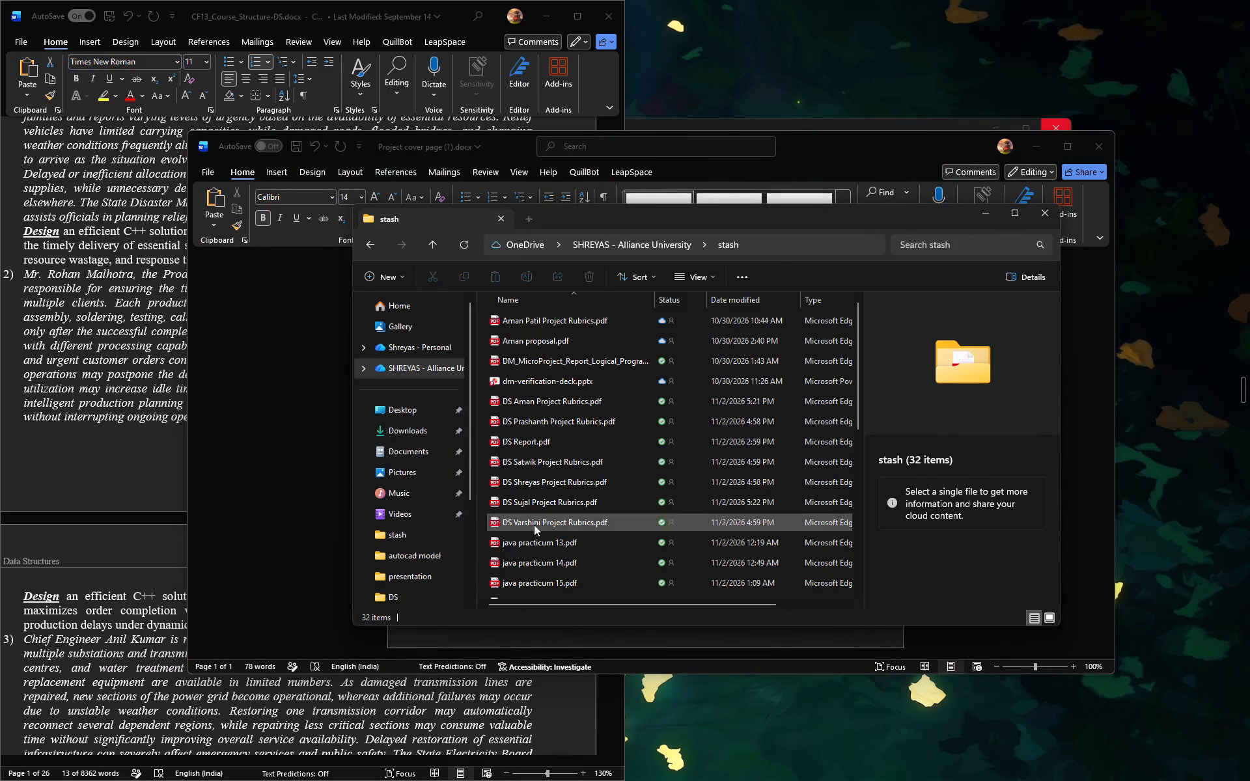
{"action": "scroll", "coordinate": [547, 384], "scroll_direction": "down", "scroll_amount": 3}
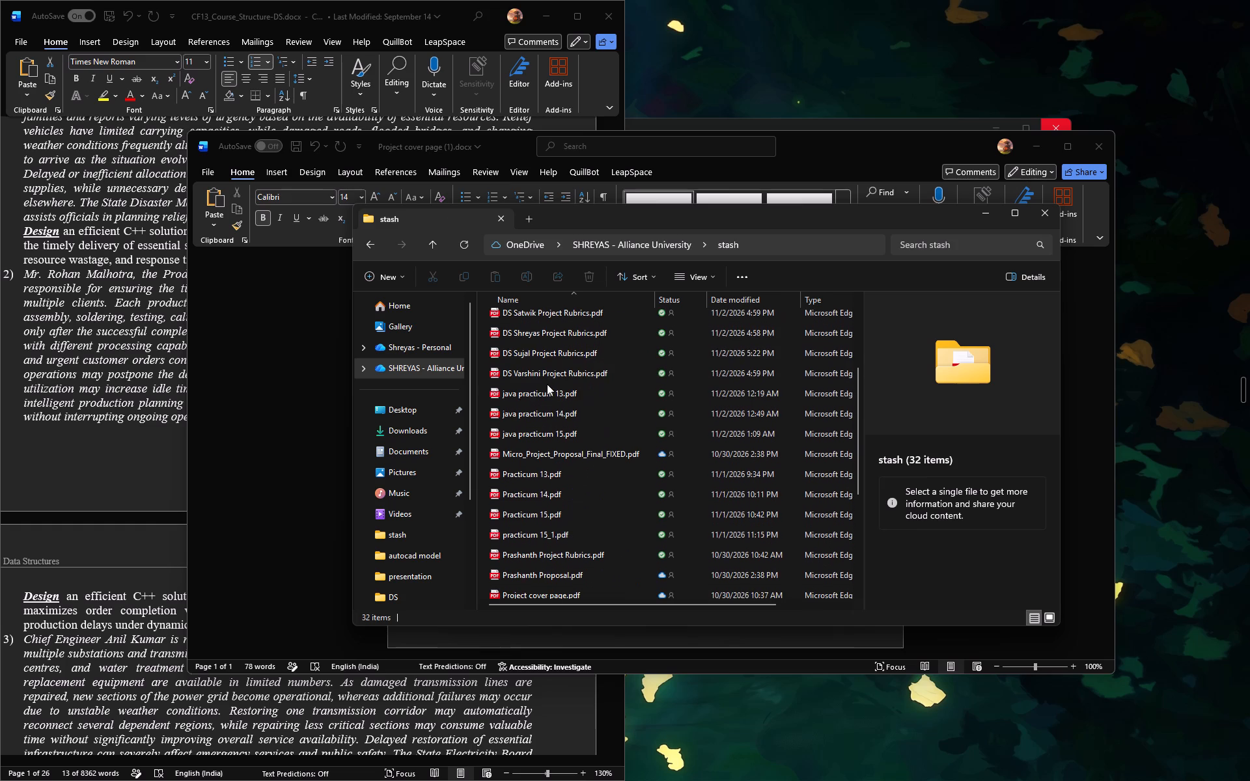
{"action": "scroll", "coordinate": [547, 384], "scroll_direction": "down", "scroll_amount": 8}
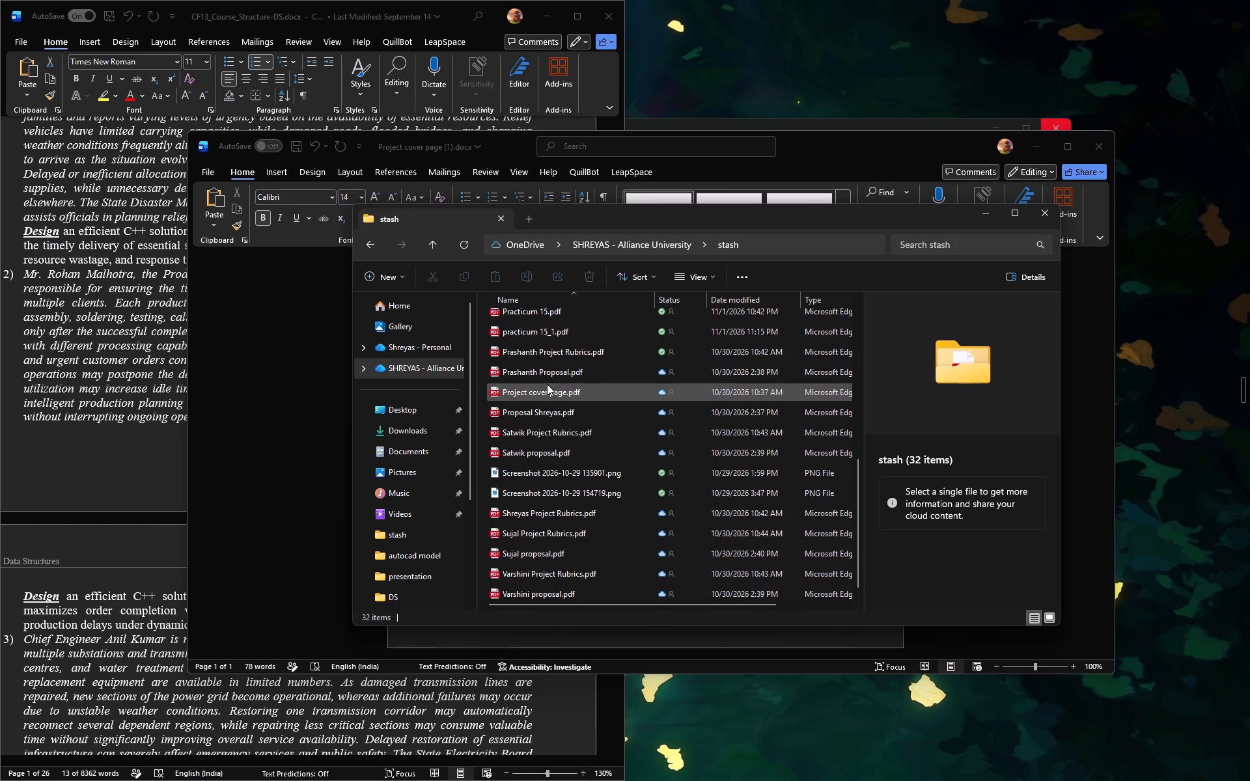
{"action": "double_click", "coordinate": [570, 383]}
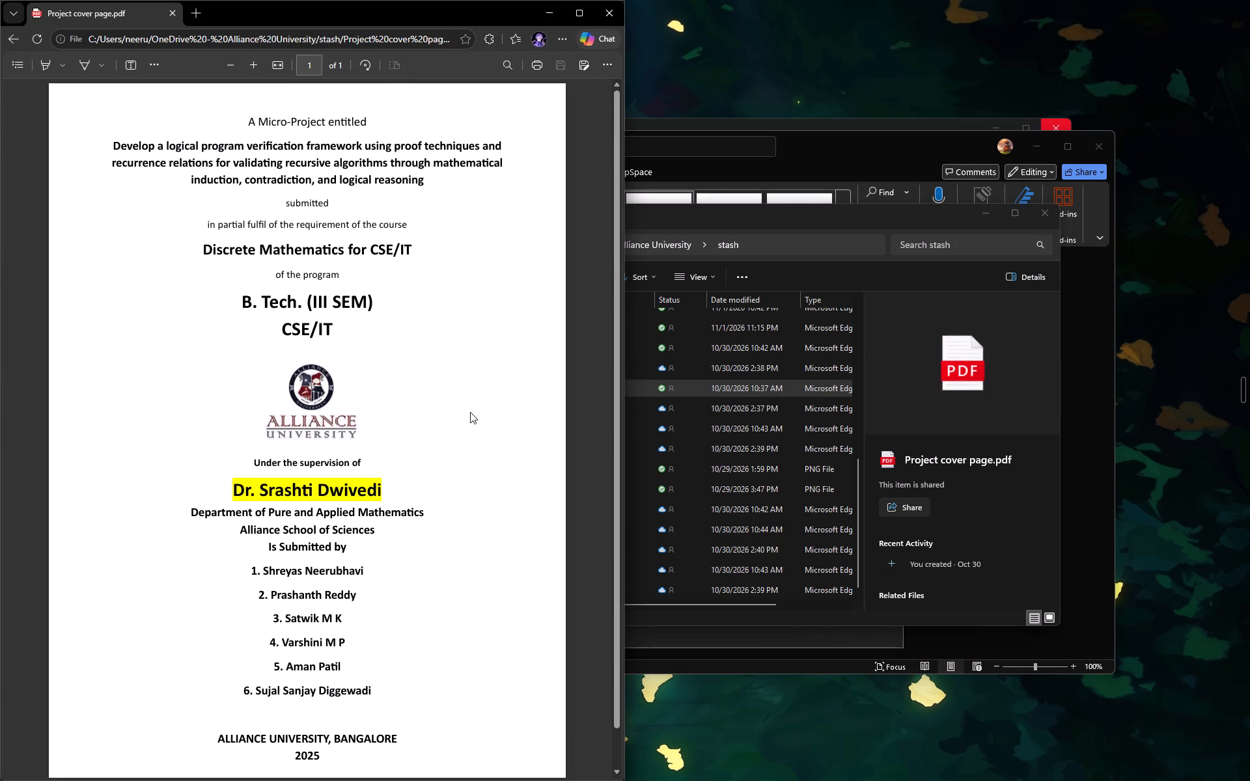
{"action": "left_click", "coordinate": [604, 3]}
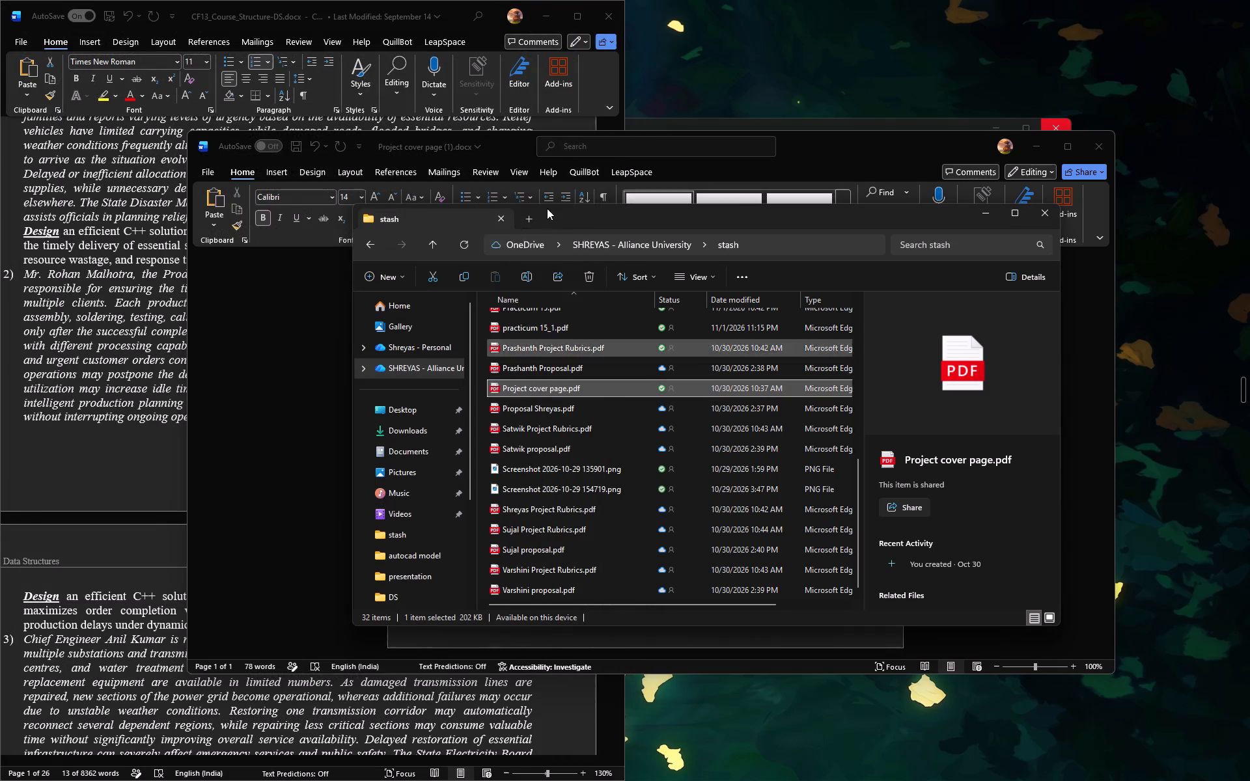
Close the CF13_Course_Structure-DS document.
{"action": "left_click", "coordinate": [612, 21]}
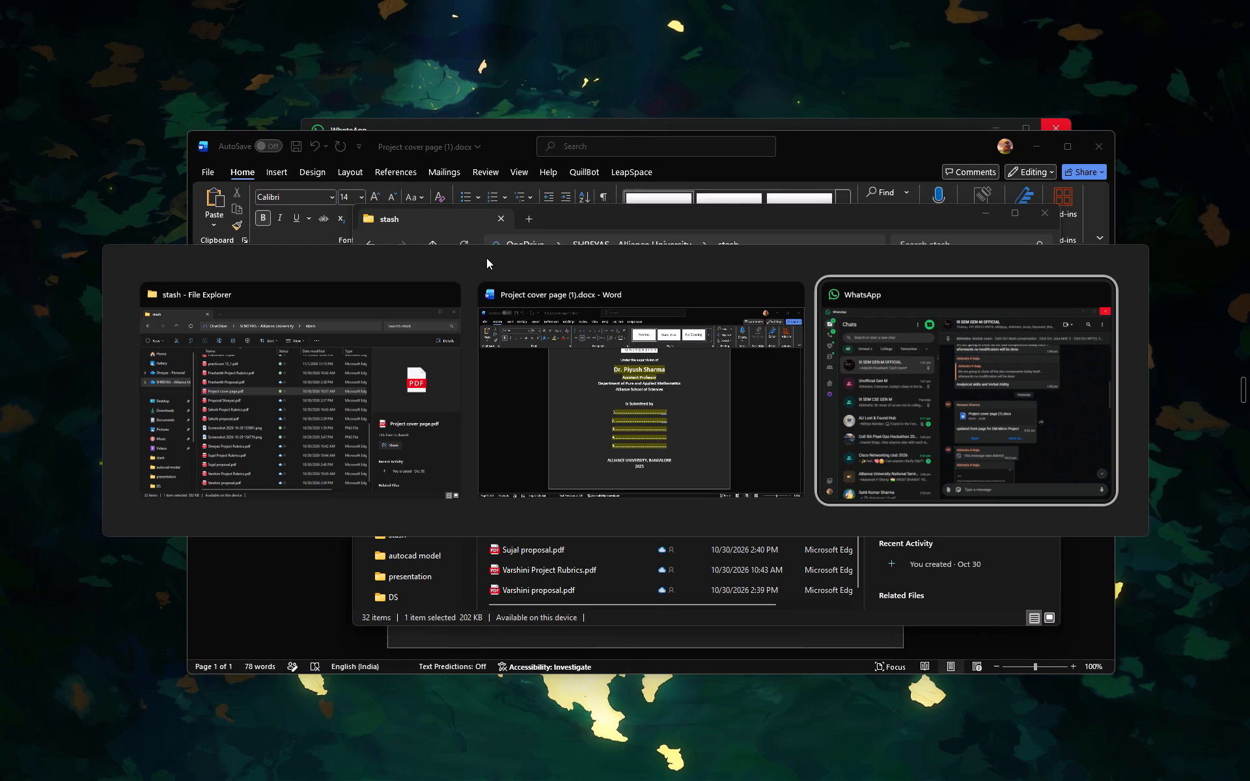
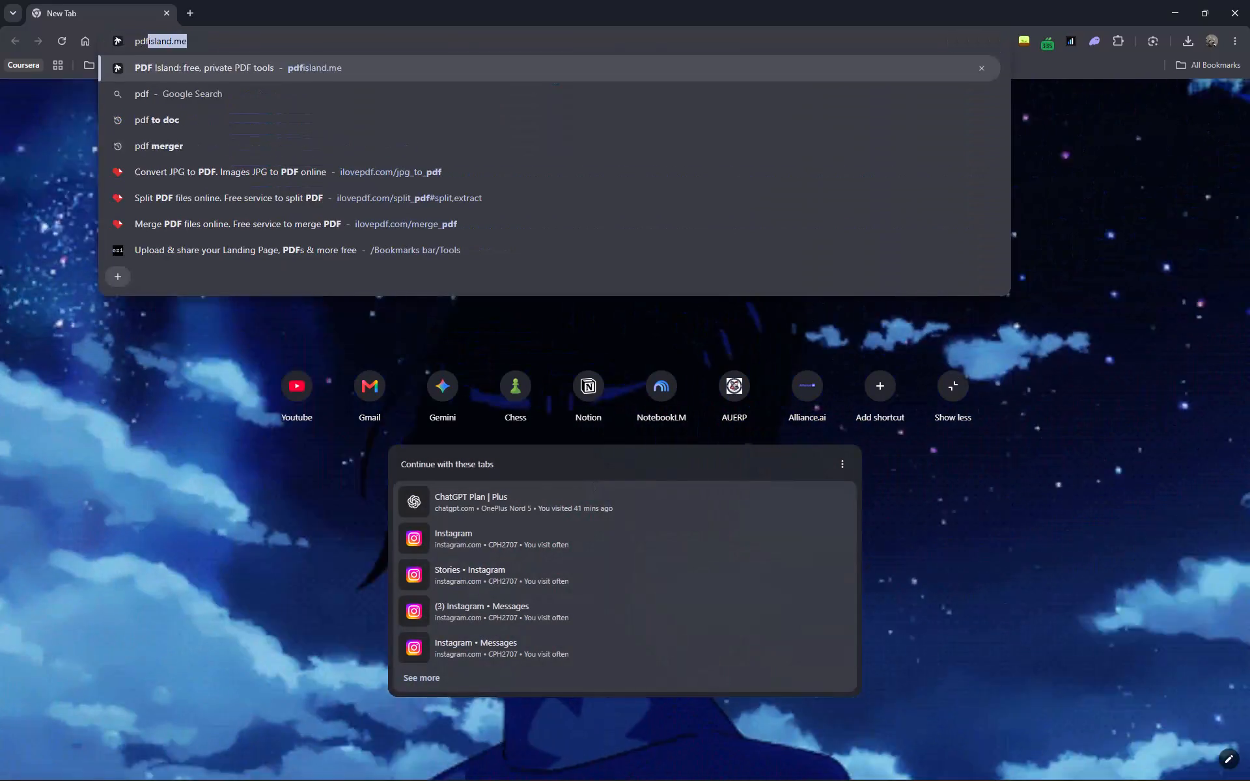
Search the web for "pdf to doc" and open the iLovePDF "Convert PDF to Word online for free" page.
{"action": "key", "text": "Down"}
{"action": "key", "text": "Return"}
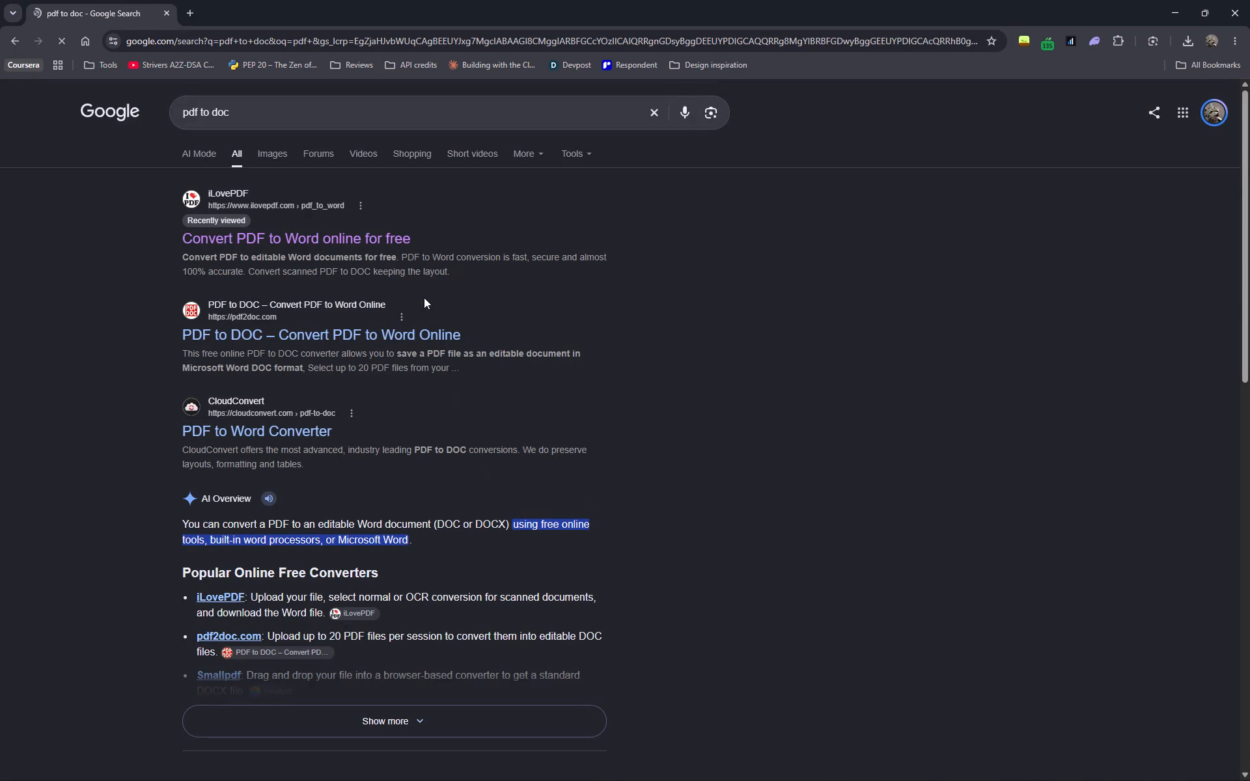
{"action": "left_click", "coordinate": [271, 225]}
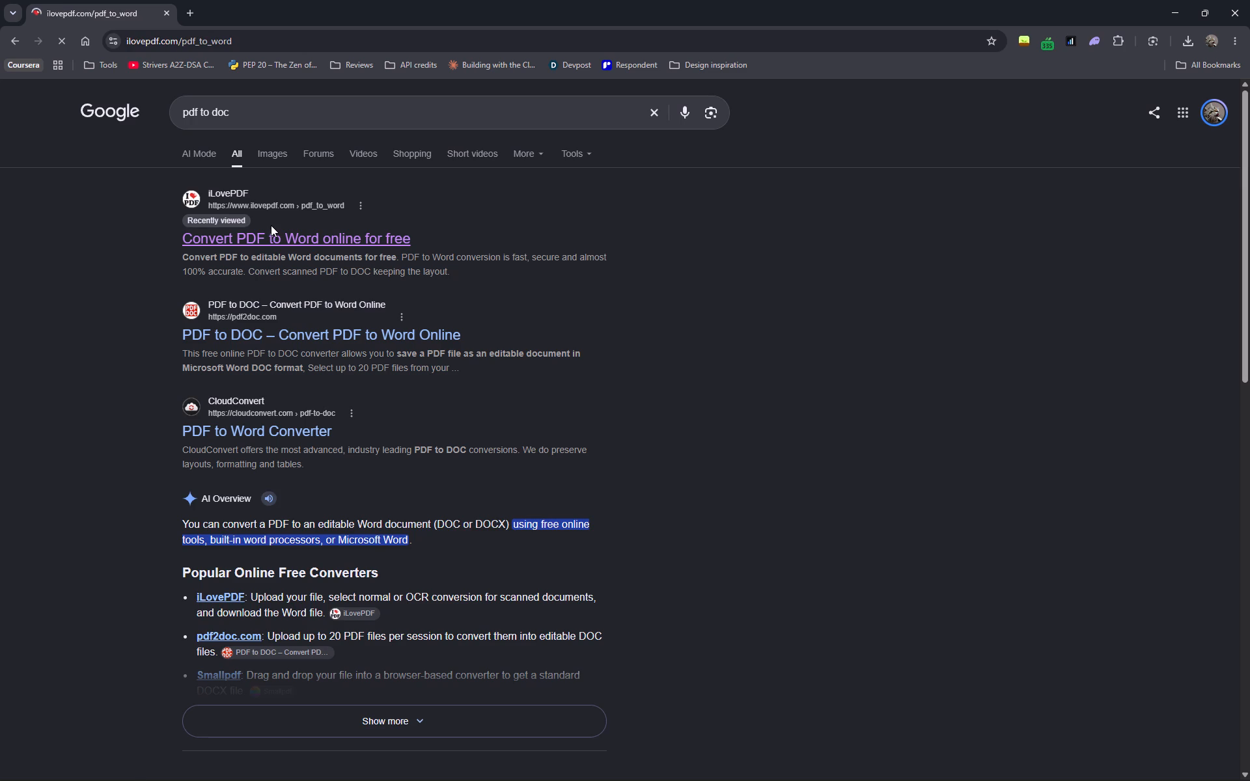
Convert "Project cover page.pdf" from the stash folder to Word and save it in Downloads as "Project cover page.docx".
{"action": "left_click", "coordinate": [645, 238]}
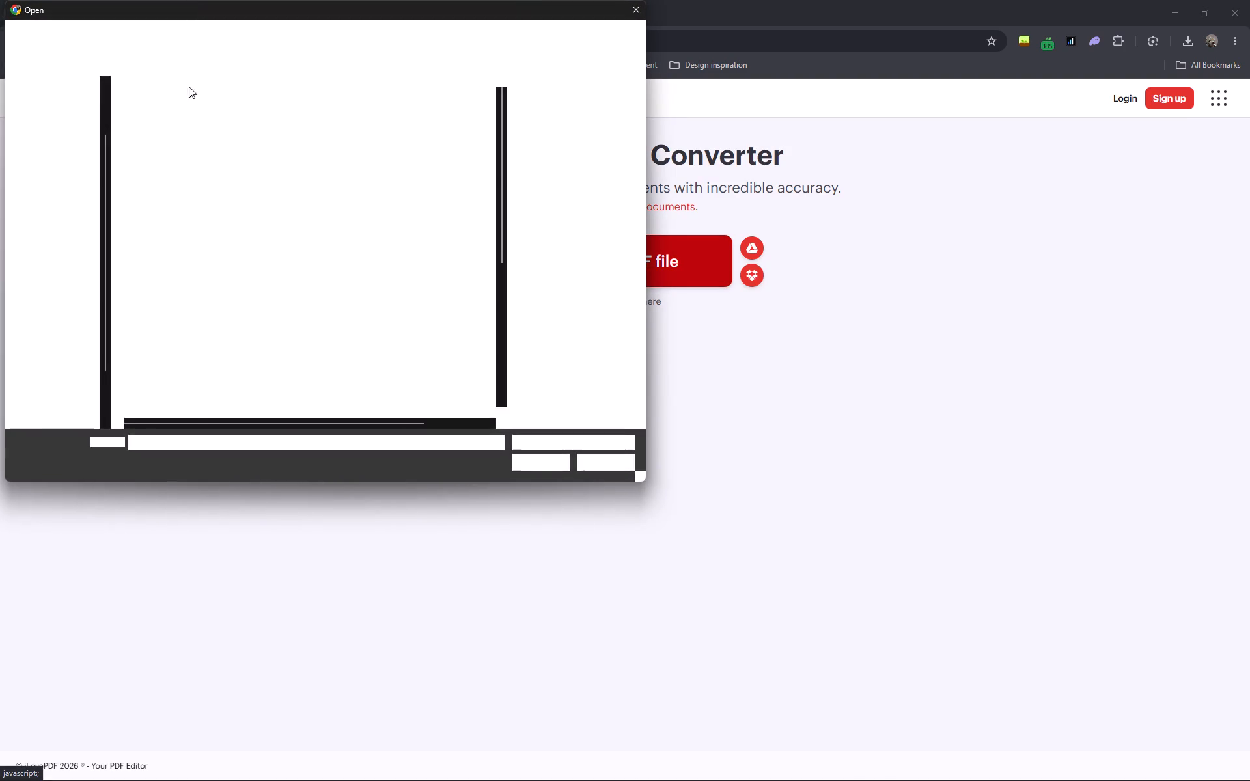
{"action": "scroll", "coordinate": [238, 338], "scroll_direction": "down", "scroll_amount": 3}
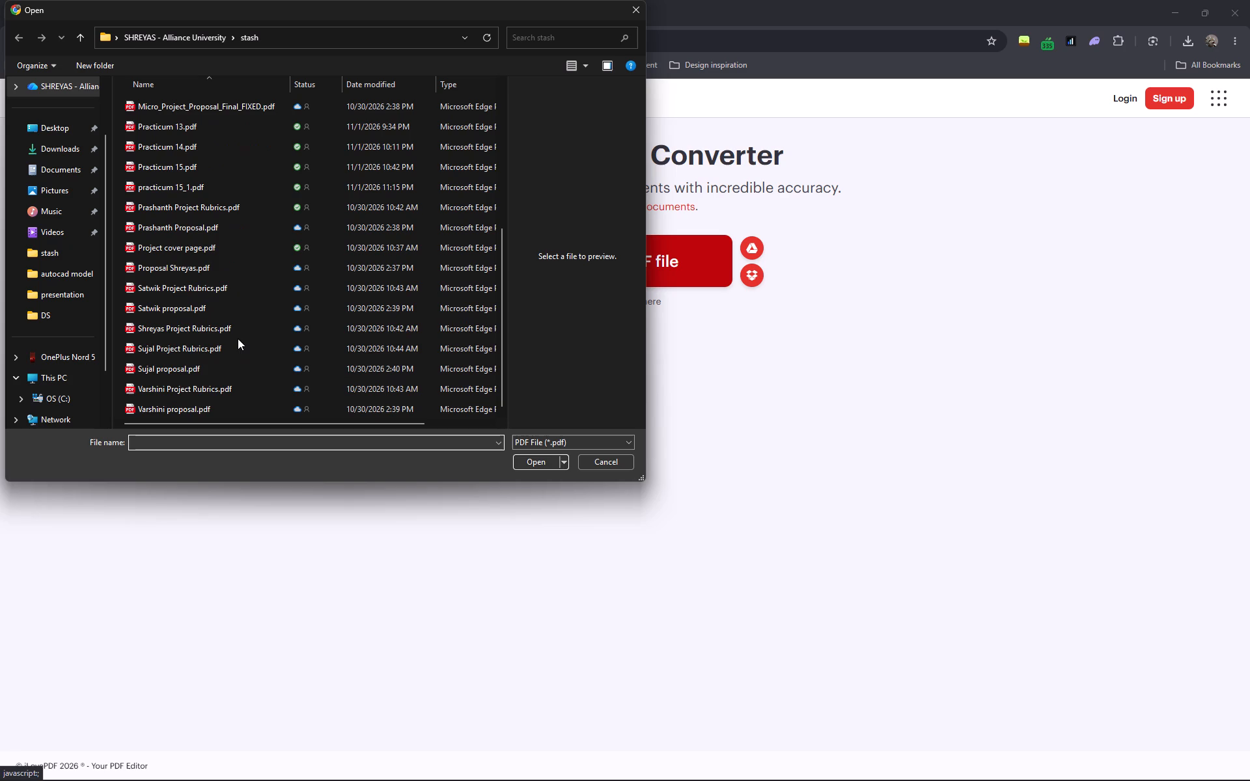
{"action": "scroll", "coordinate": [238, 338], "scroll_direction": "down", "scroll_amount": 4}
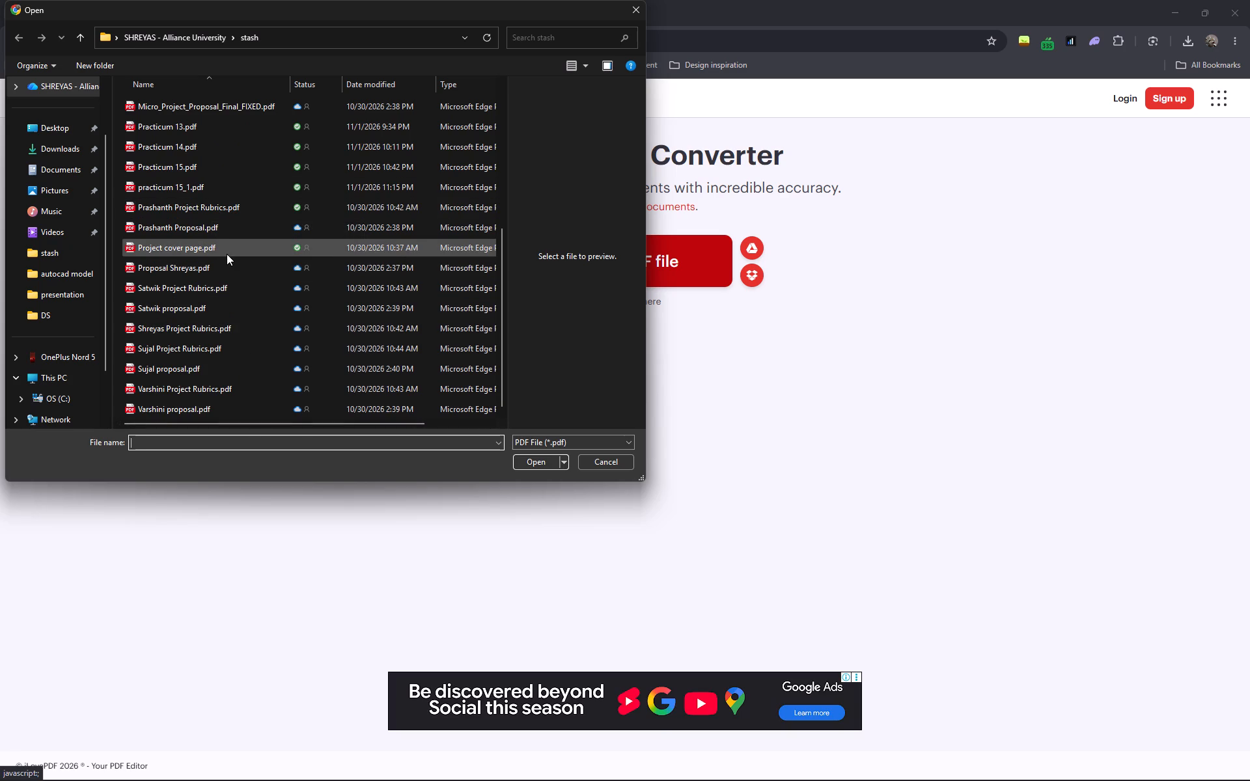
{"action": "double_click", "coordinate": [227, 254]}
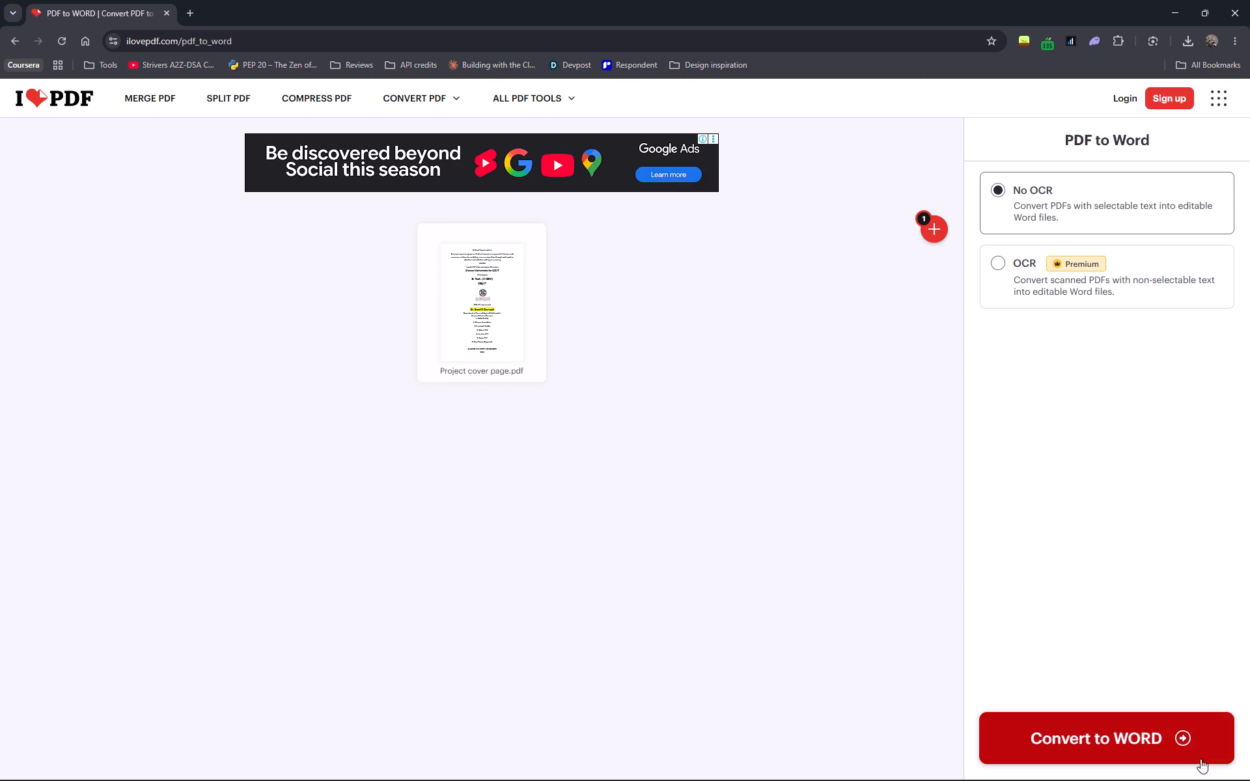
{"action": "left_click", "coordinate": [1129, 717]}
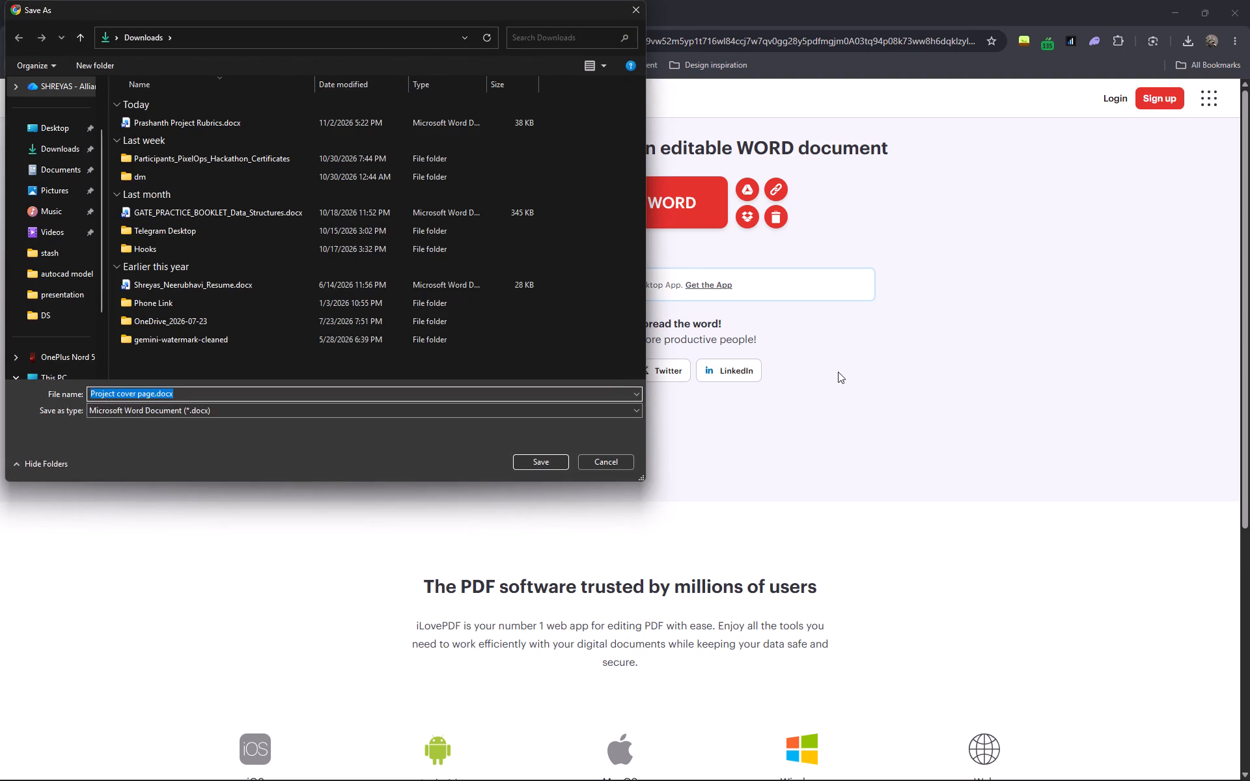
{"action": "left_click", "coordinate": [70, 148]}
{"action": "left_click", "coordinate": [552, 456]}
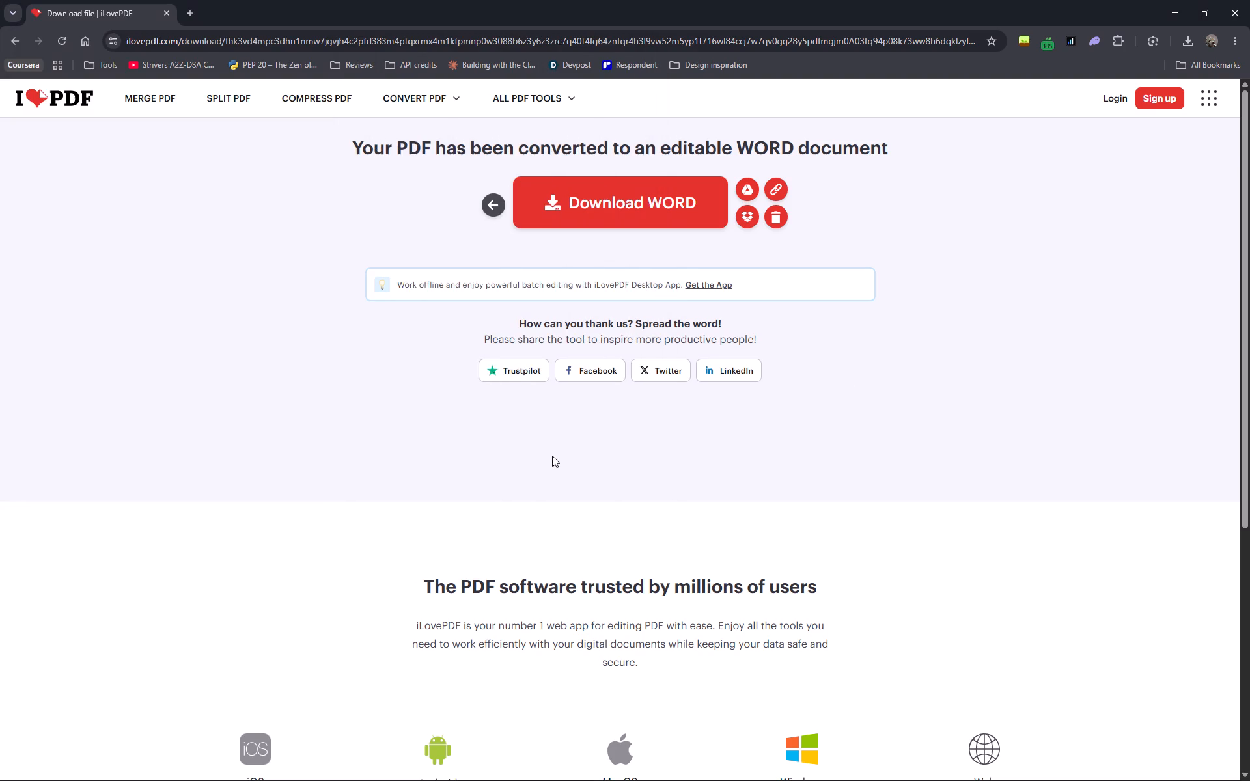
Open the downloaded "Project cover page.docx" in Word and enable editing.
{"action": "left_click", "coordinate": [1186, 40]}
{"action": "left_click", "coordinate": [1048, 90]}
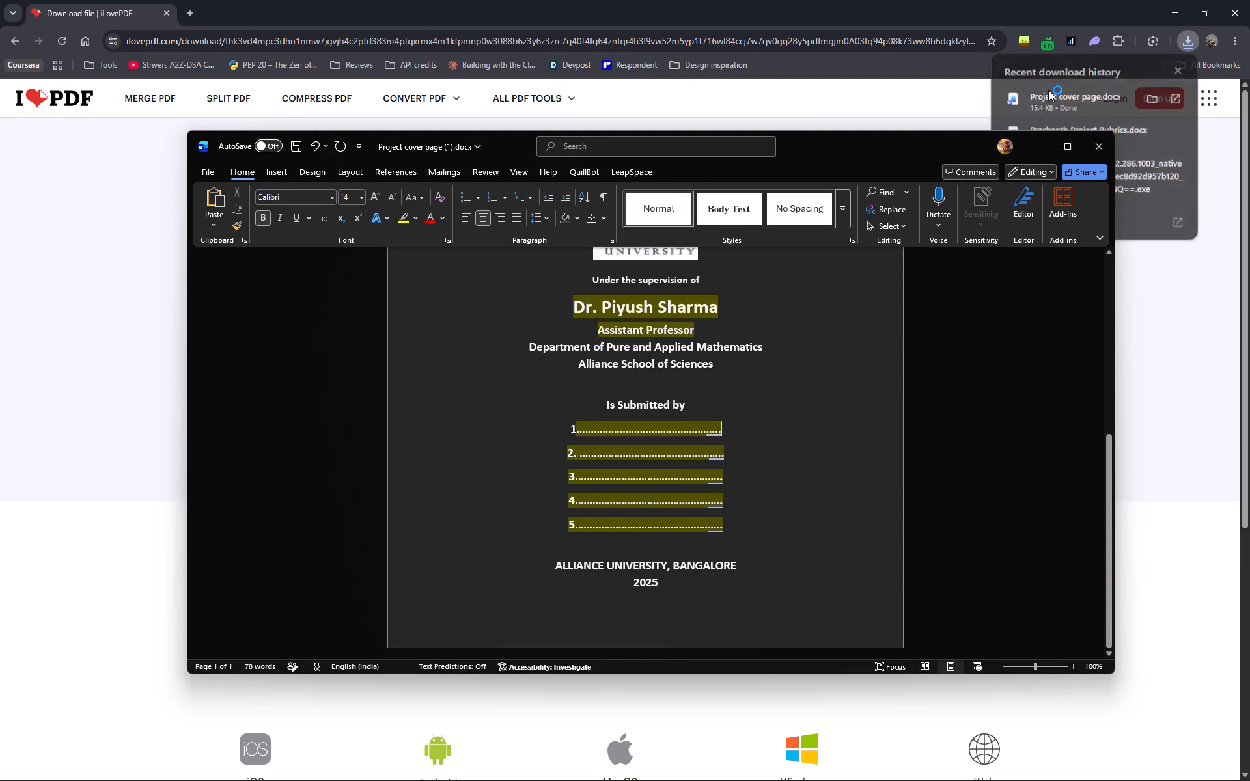
{"action": "left_click", "coordinate": [1249, 0]}
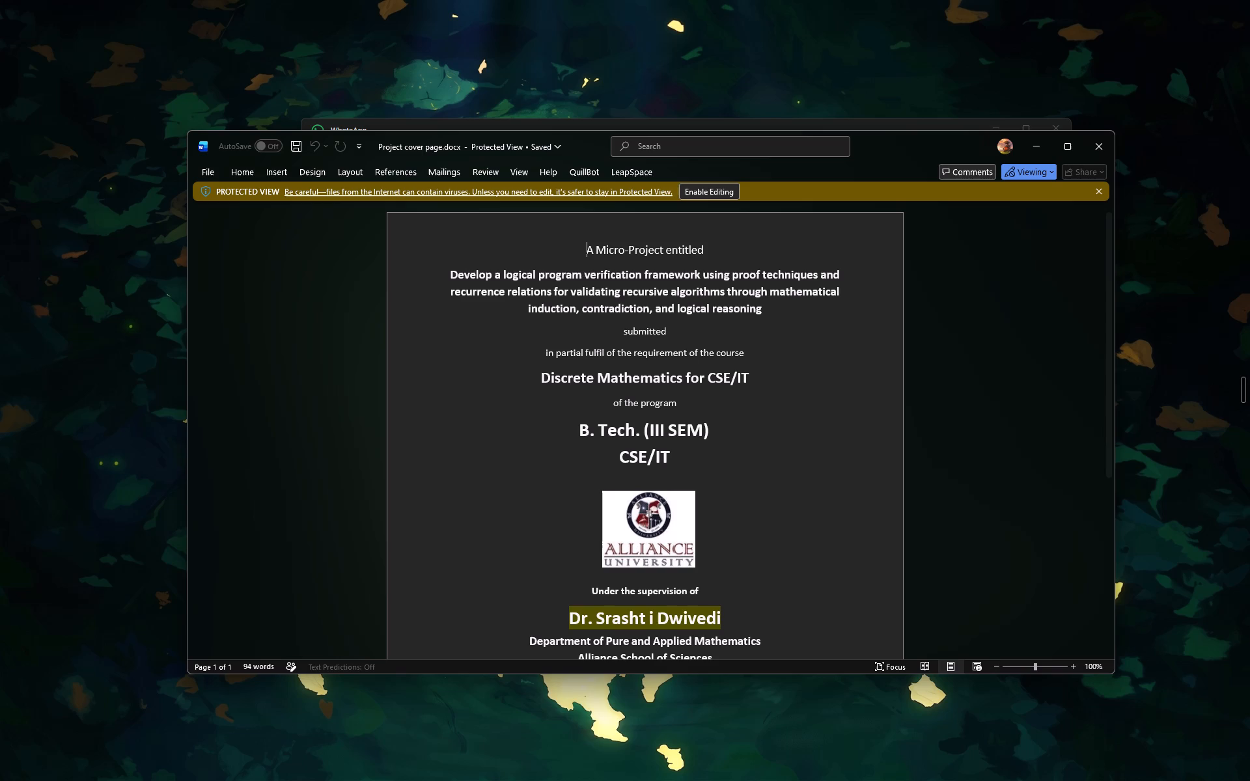
{"action": "left_click", "coordinate": [697, 188]}
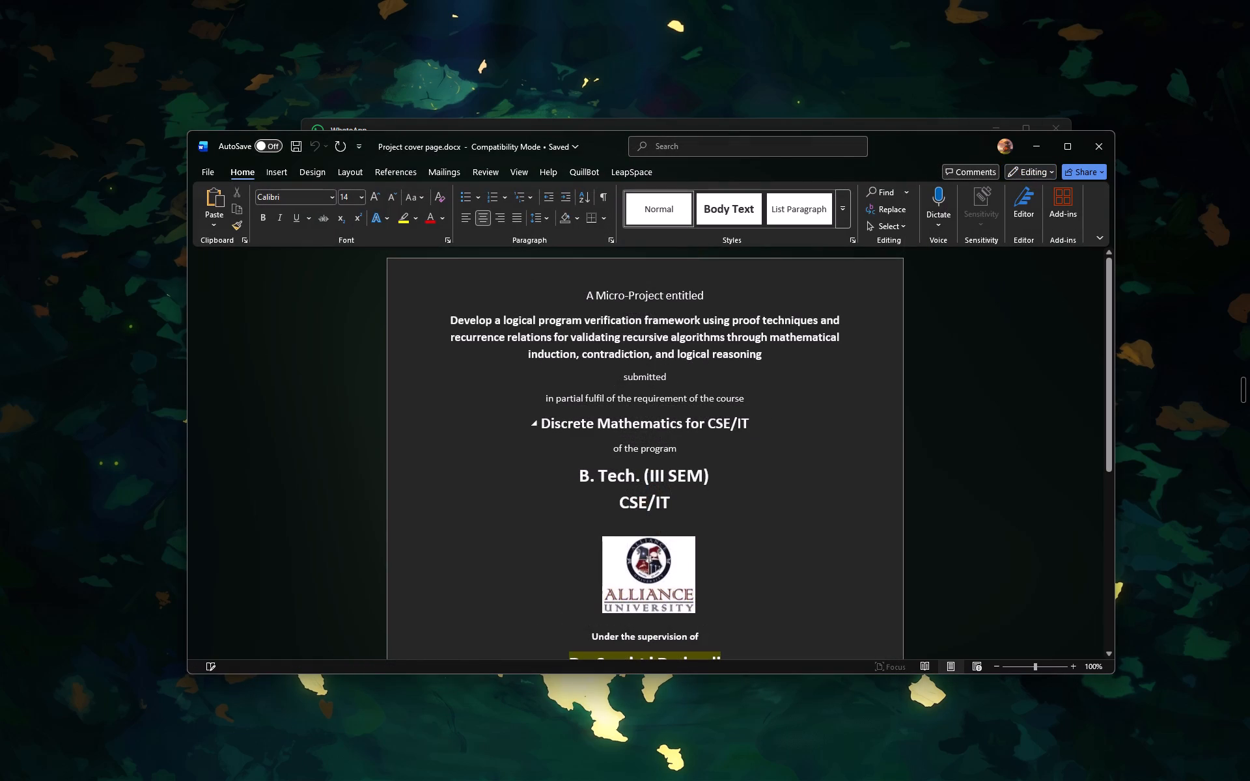
Replace "Discrete Mathematics" with "Data Structures" in the course line of the cover page.
{"action": "left_click", "coordinate": [684, 425]}
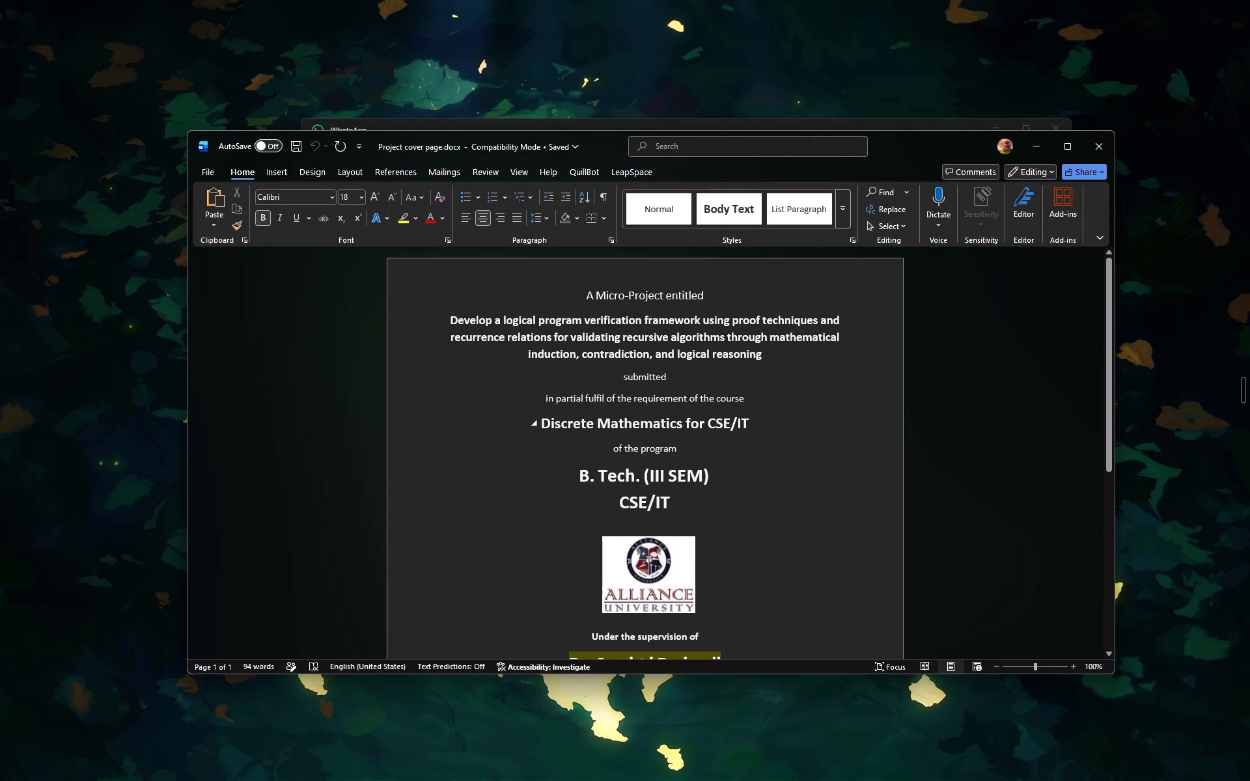
{"action": "left_click", "coordinate": [682, 424]}
{"action": "key", "text": "ctrl+BackSpace"}
{"action": "key", "text": "ctrl+BackSpace"}
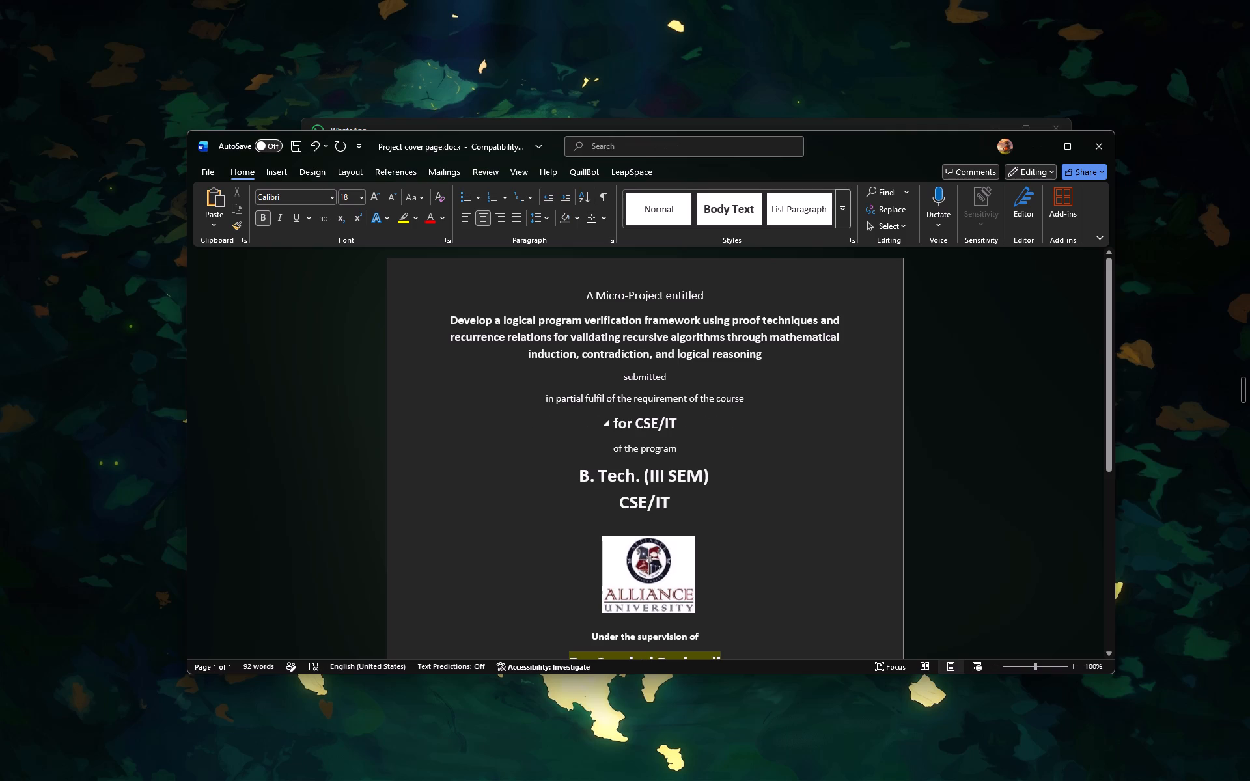
{"action": "type", "text": "ata"}
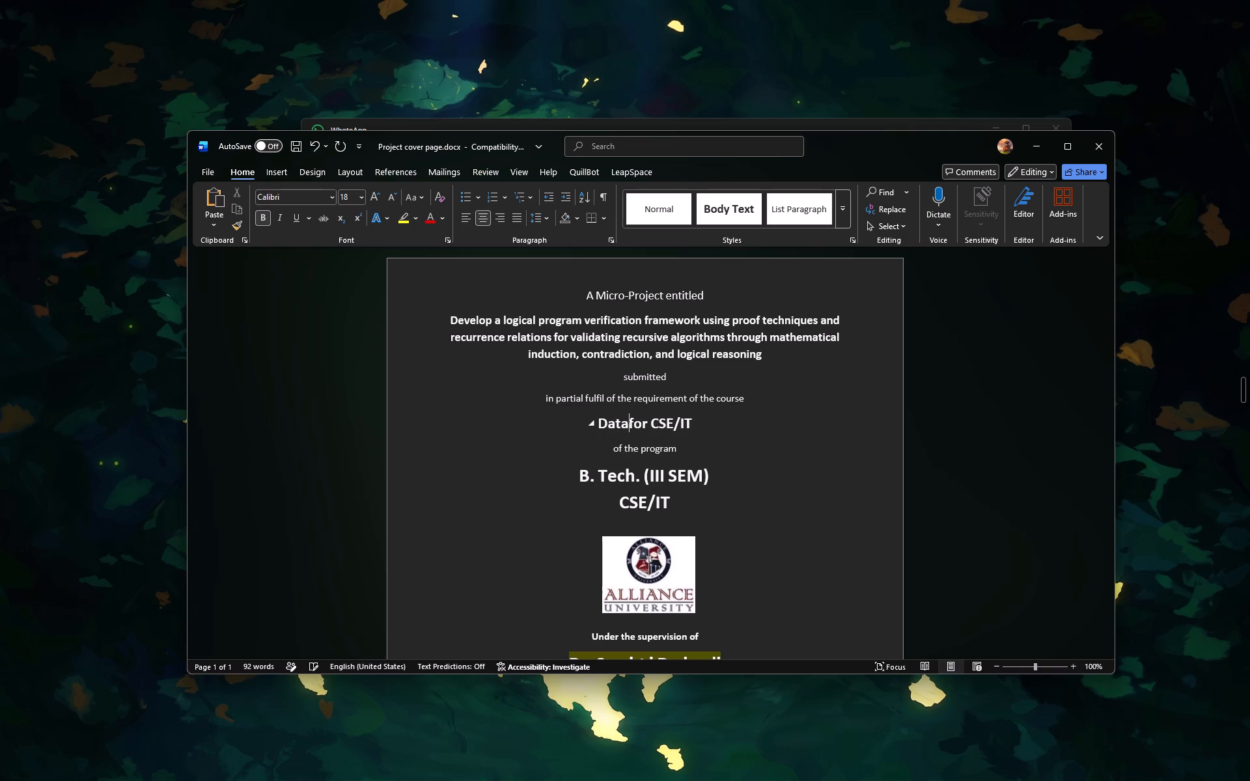
{"action": "key", "text": "space"}
{"action": "type", "text": "trucut"}
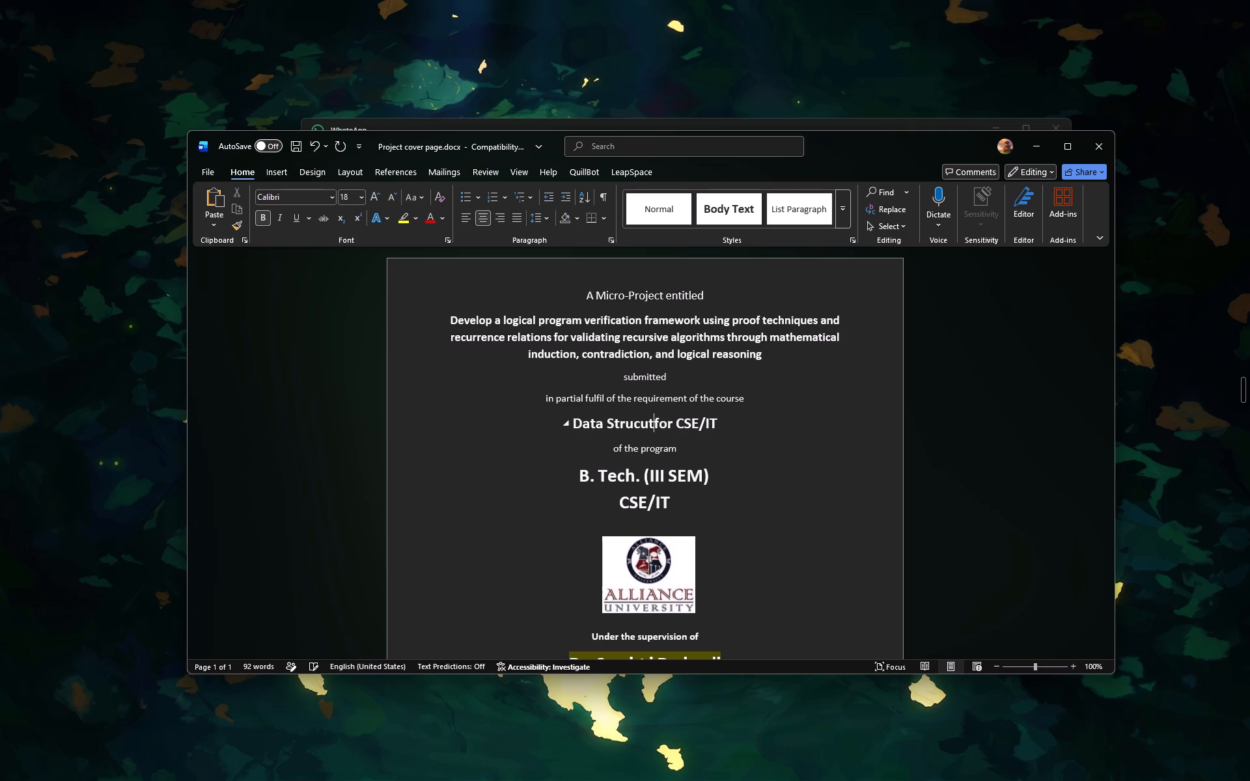
{"action": "type", "text": "ures"}
{"action": "key", "text": "space"}
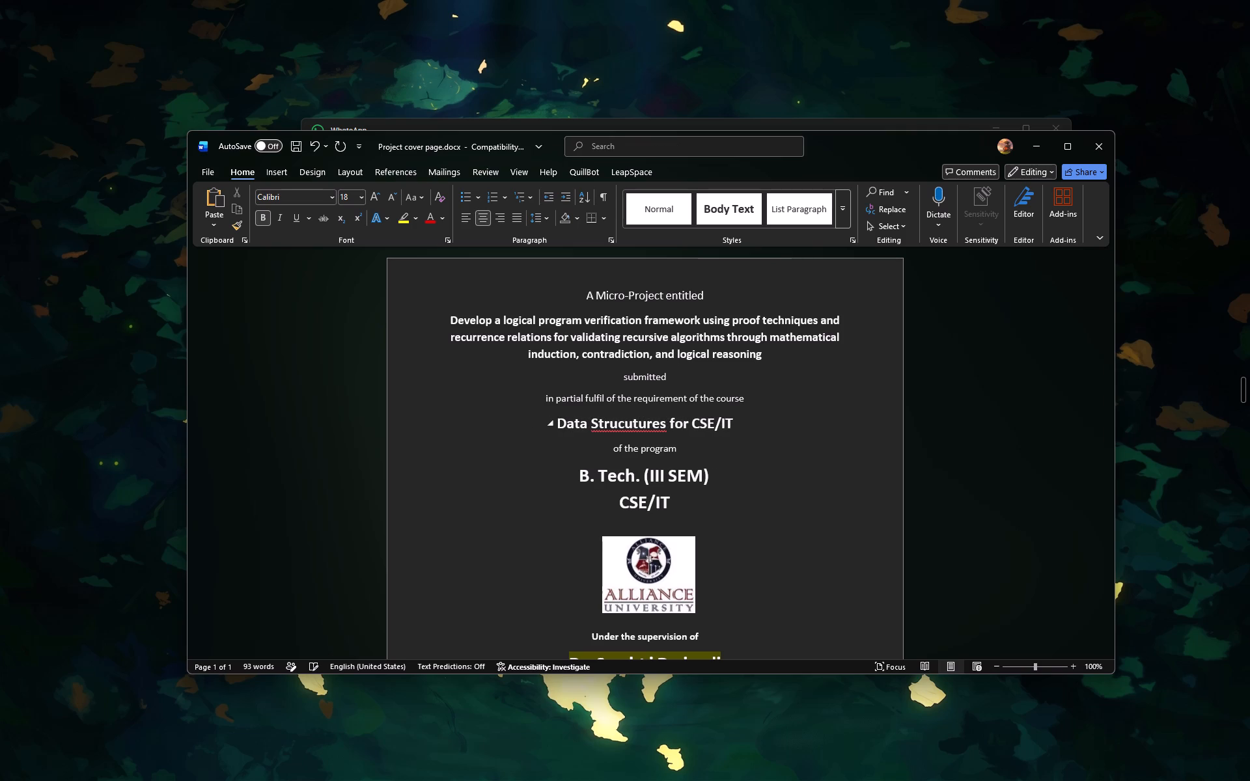
{"action": "key", "text": "BackSpace"}
{"action": "key", "text": "BackSpace"}
{"action": "key", "text": "BackSpace"}
{"action": "key", "text": "BackSpace"}
{"action": "key", "text": "BackSpace"}
{"action": "key", "text": "BackSpace"}
{"action": "key", "text": "BackSpace"}
{"action": "type", "text": "tures"}
{"action": "key", "text": "space"}
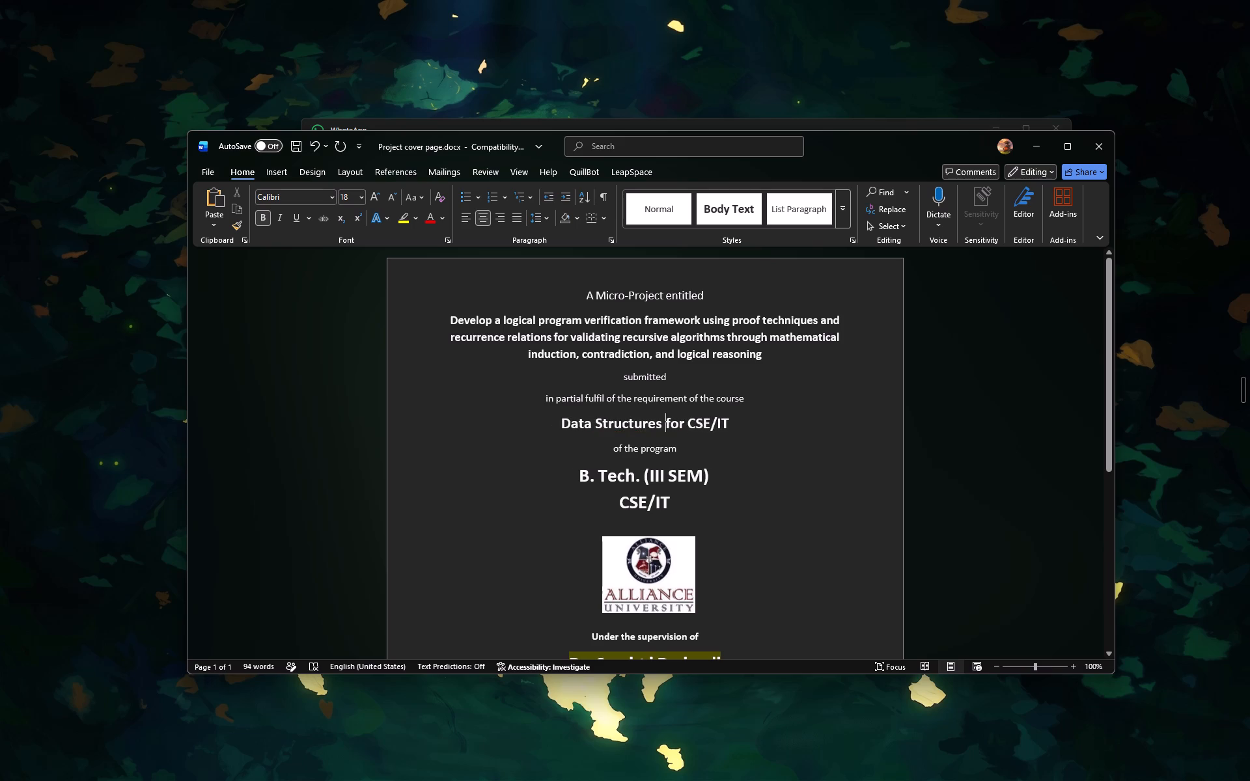
Replace the supervisor's name after "Dr." on the cover page with the Data Structures supervisor's name.
{"action": "left_click", "coordinate": [769, 352]}
{"action": "scroll", "coordinate": [677, 497], "scroll_direction": "down", "scroll_amount": 3}
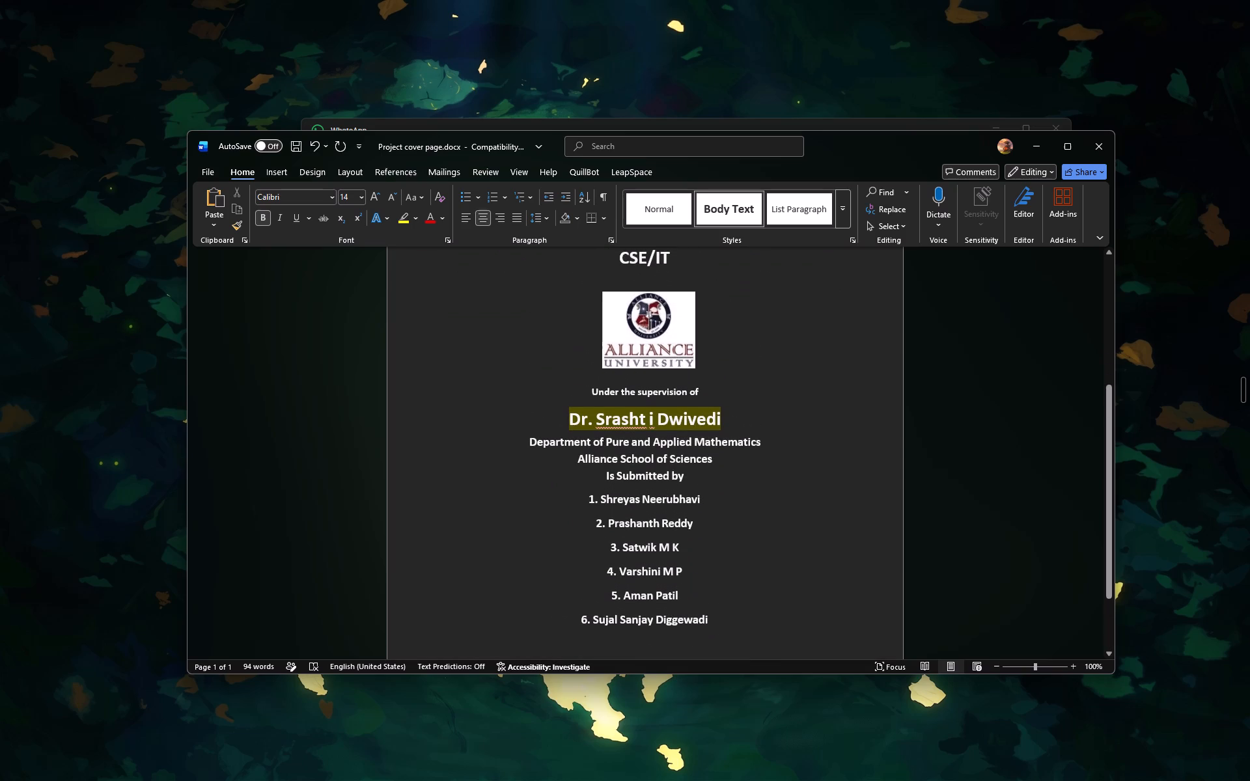
{"action": "left_click", "coordinate": [723, 418]}
{"action": "key", "text": "ctrl+BackSpace"}
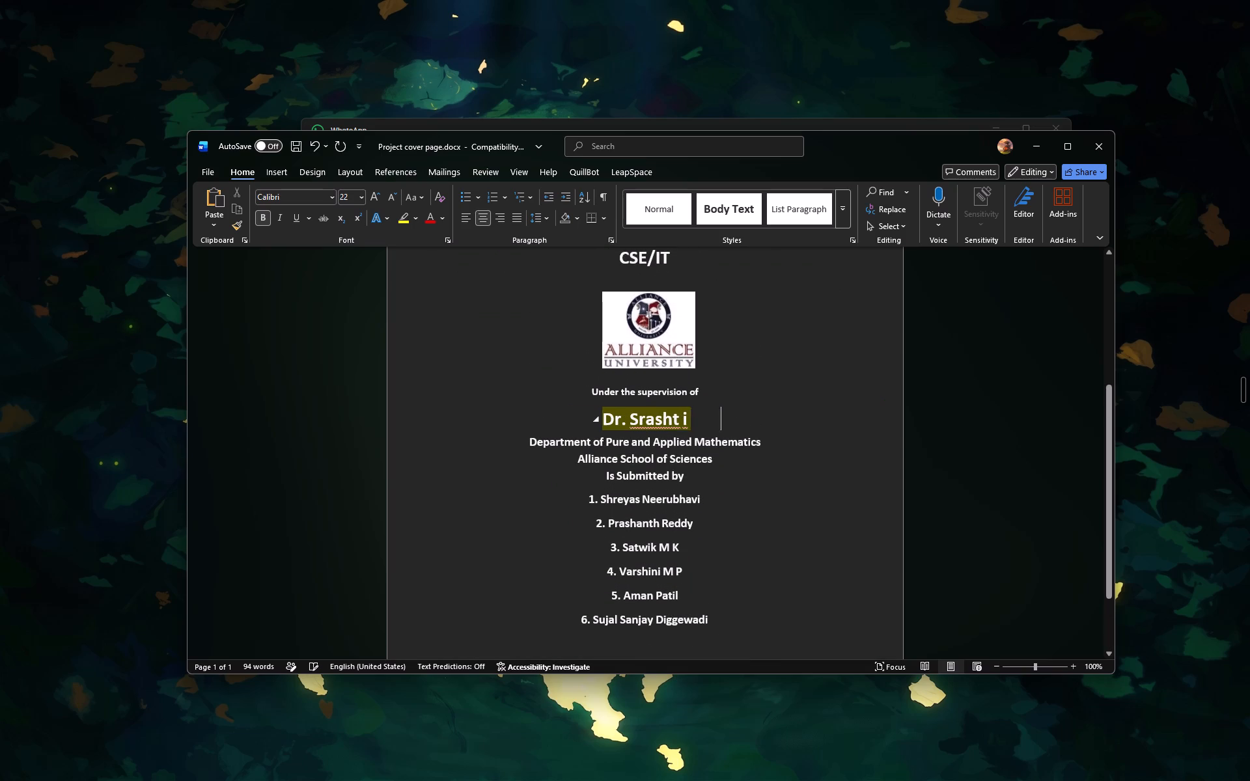
{"action": "key", "text": "ctrl+BackSpace"}
{"action": "key", "text": "ctrl+BackSpace"}
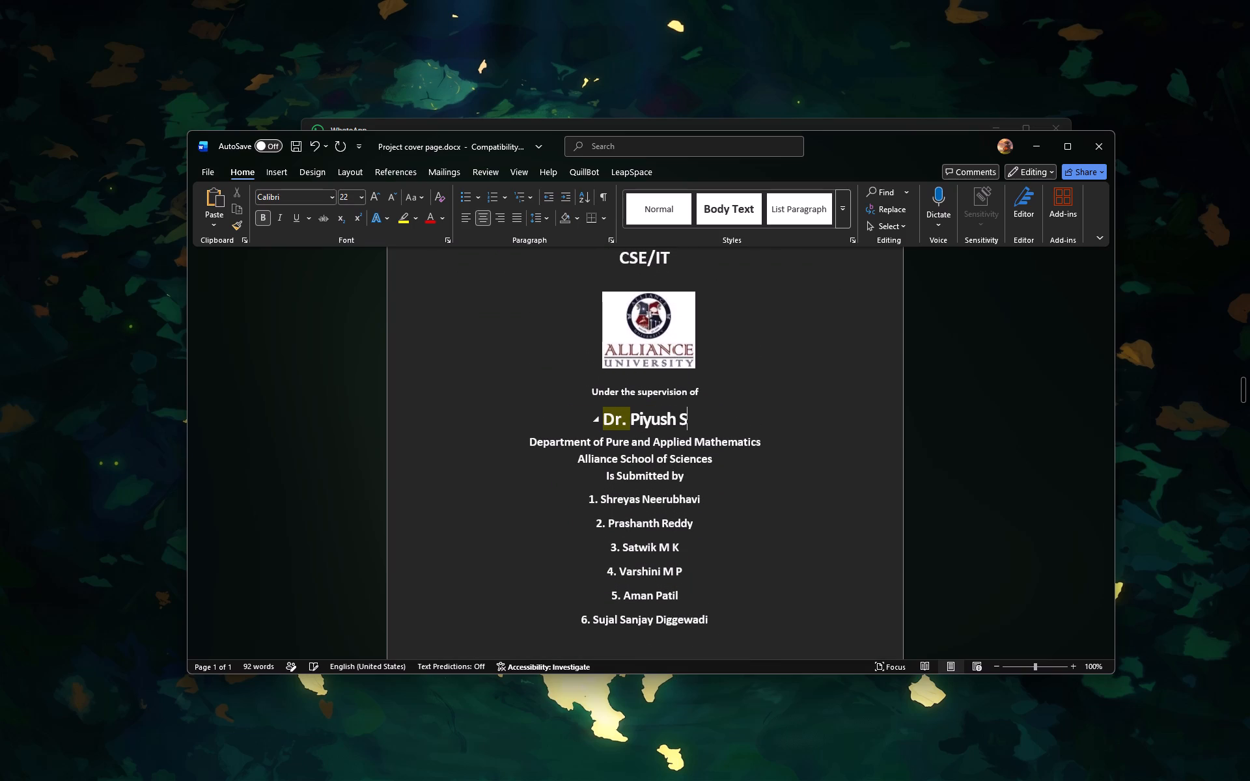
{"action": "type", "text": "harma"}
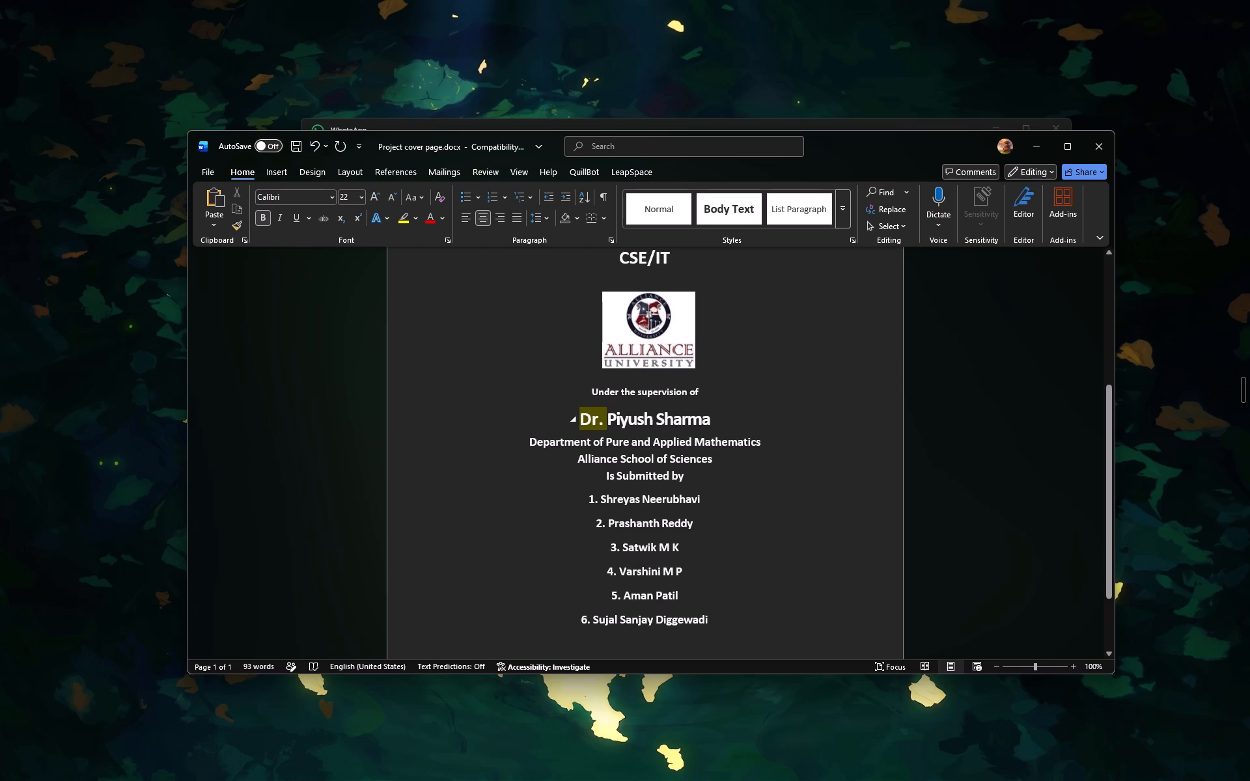
Highlight the entire supervisor name line, including "Dr.", in yellow.
{"action": "triple_click", "coordinate": [622, 411]}
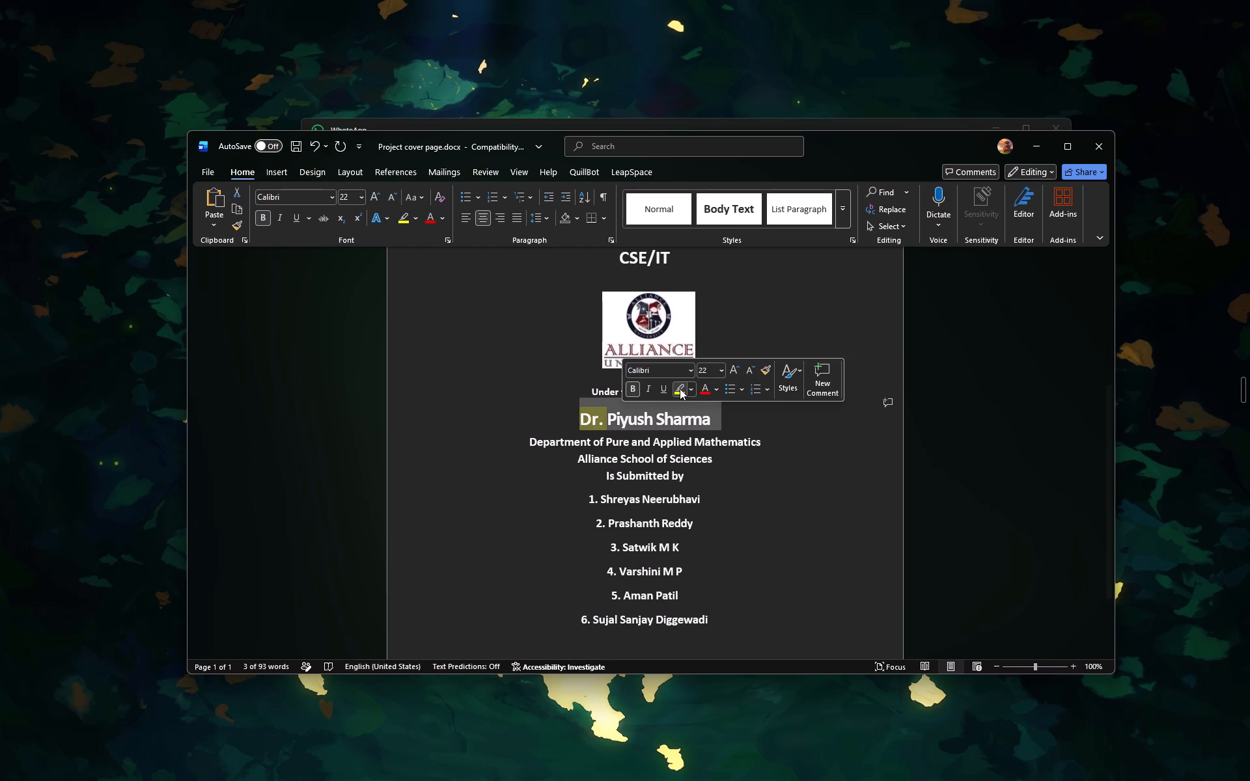
{"action": "left_click", "coordinate": [680, 389]}
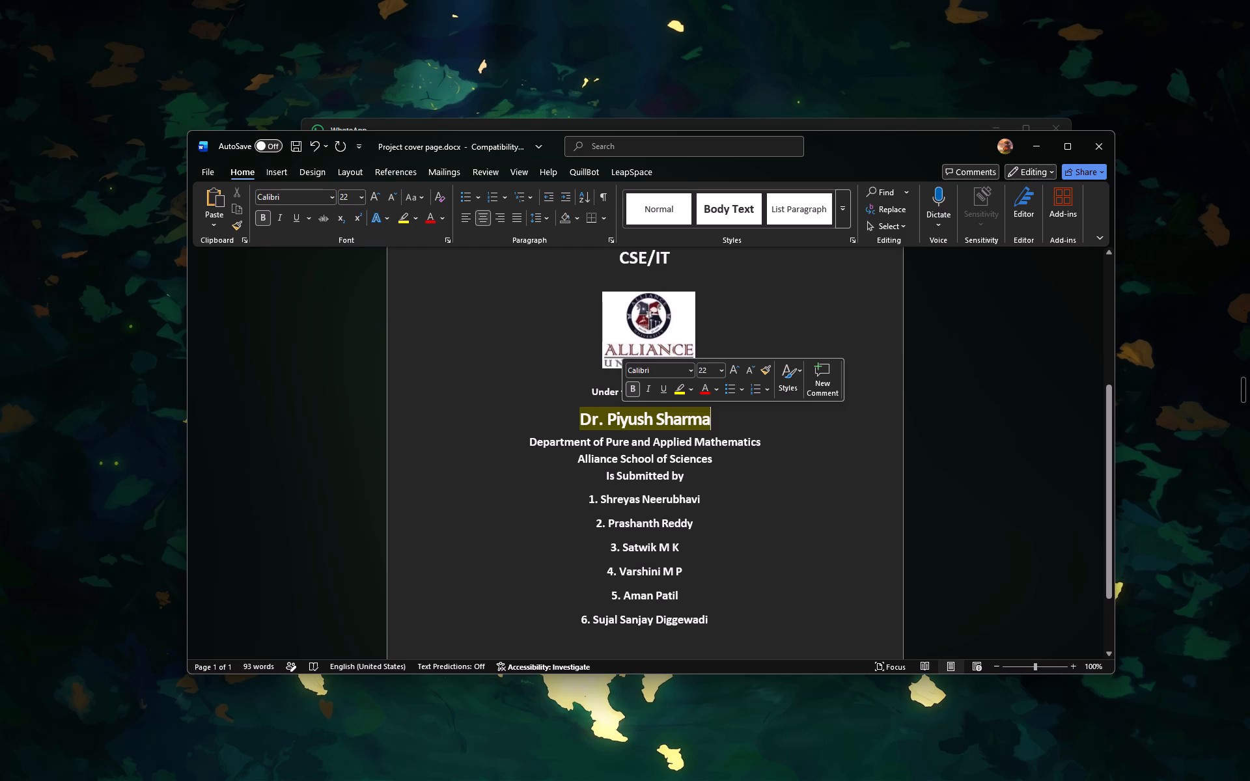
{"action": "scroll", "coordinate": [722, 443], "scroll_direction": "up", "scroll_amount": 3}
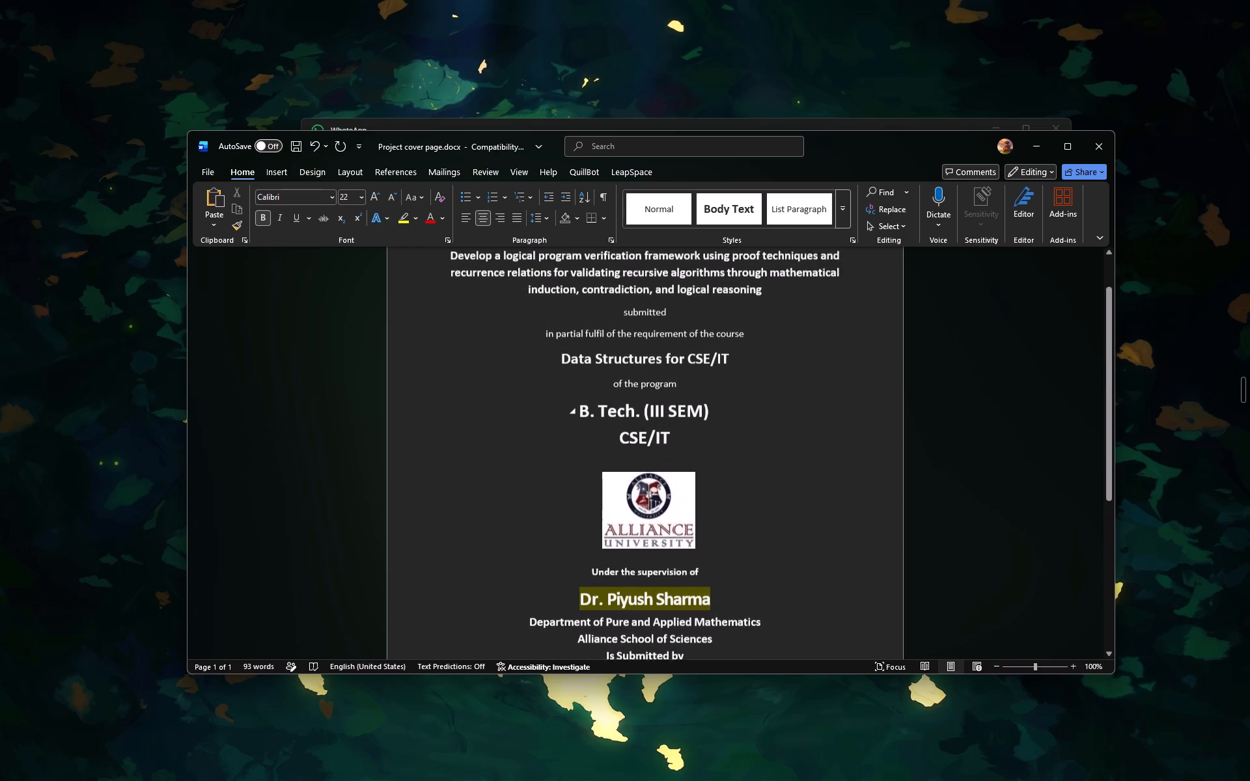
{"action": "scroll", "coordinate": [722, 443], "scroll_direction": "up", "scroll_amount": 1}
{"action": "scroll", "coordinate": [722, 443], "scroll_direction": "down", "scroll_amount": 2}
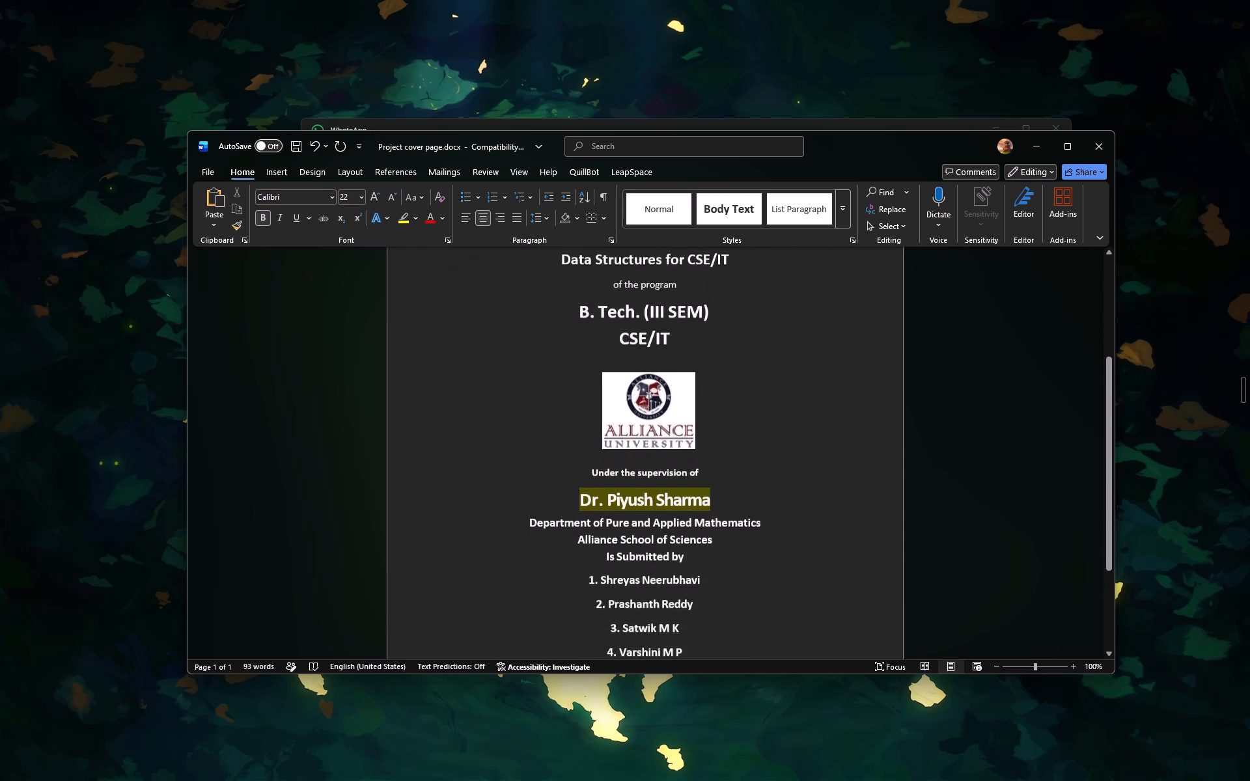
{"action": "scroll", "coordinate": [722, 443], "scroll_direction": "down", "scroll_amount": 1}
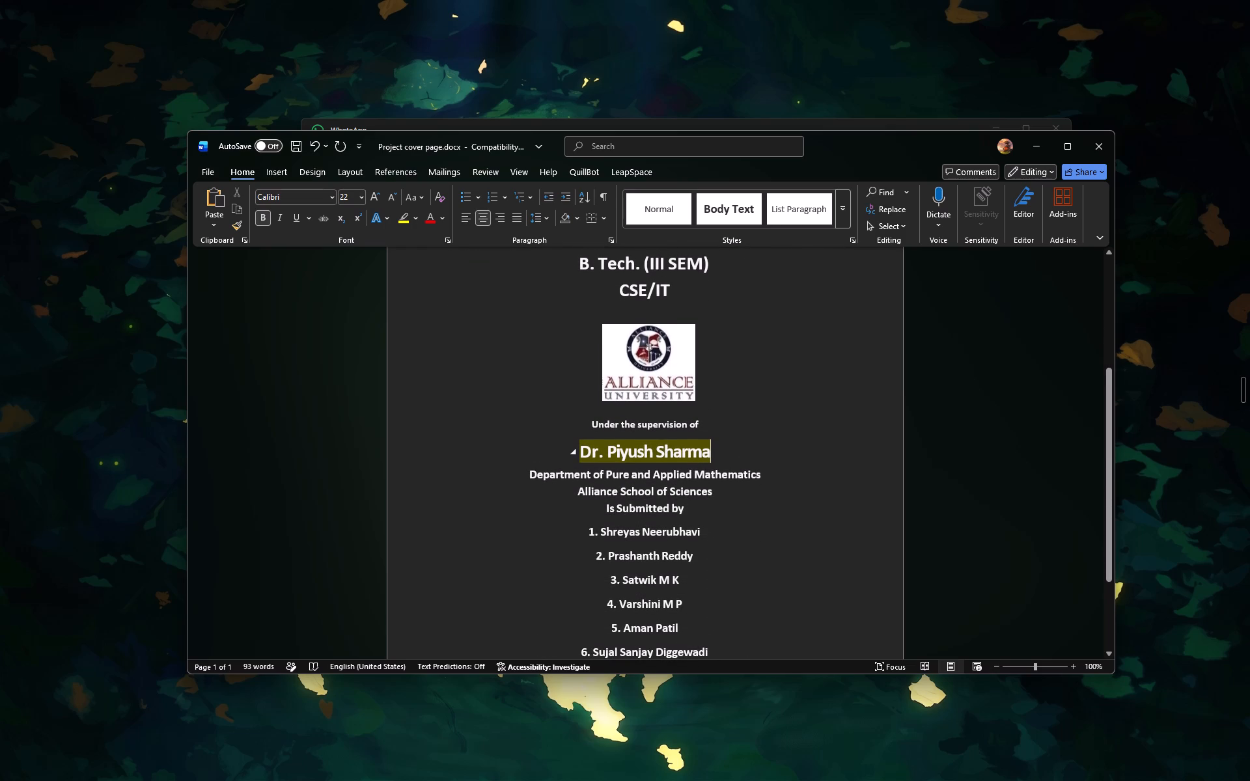
Open "CF13_Course_Structure-DS.docx" from the Data Structures folder inside Sem 3 of the Alliance University OneDrive.
{"action": "left_click", "coordinate": [664, 759]}
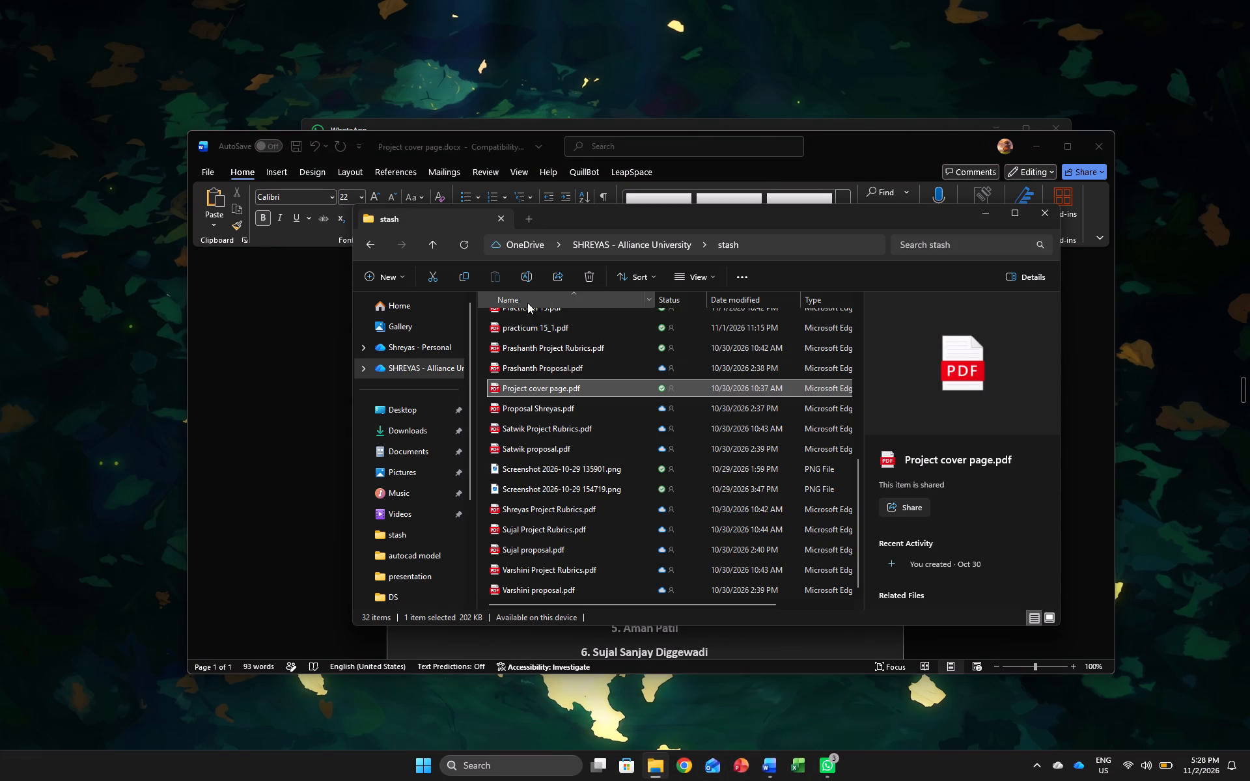
{"action": "left_click", "coordinate": [424, 377]}
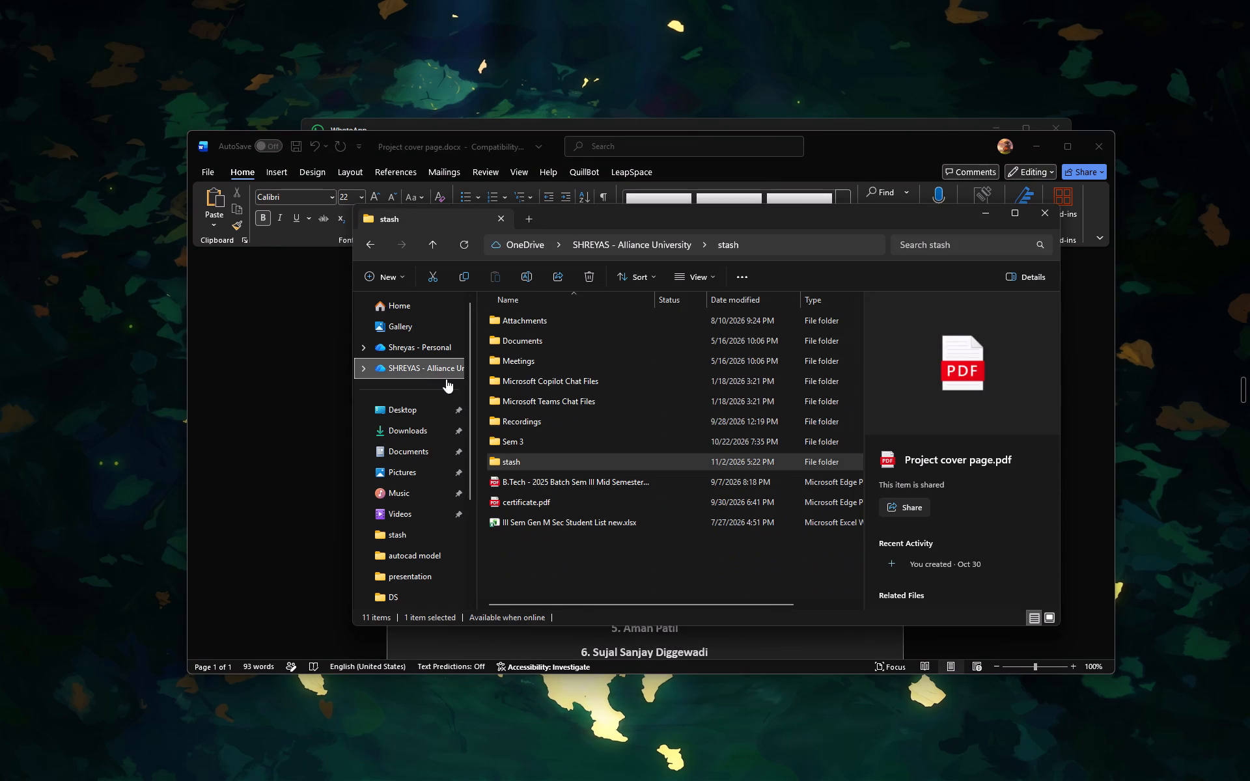
{"action": "left_click", "coordinate": [555, 433]}
{"action": "double_click", "coordinate": [555, 433]}
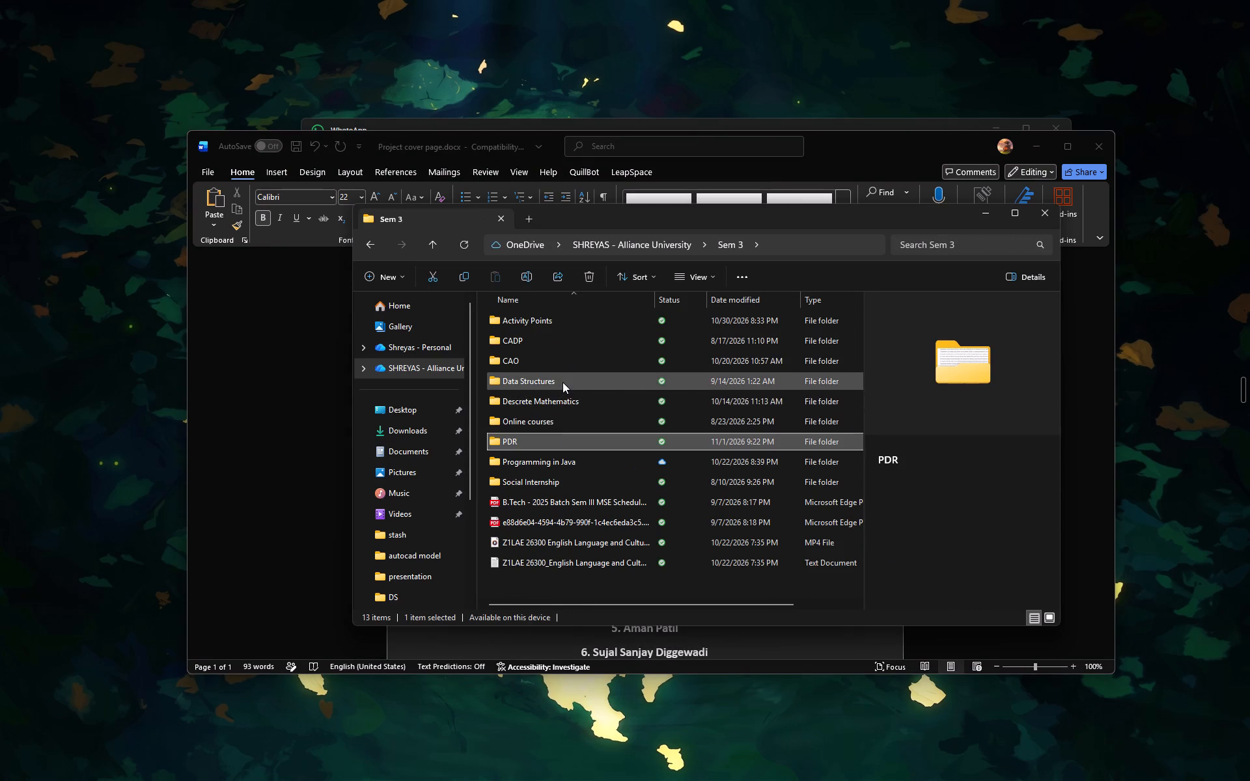
{"action": "double_click", "coordinate": [562, 382]}
{"action": "double_click", "coordinate": [575, 441]}
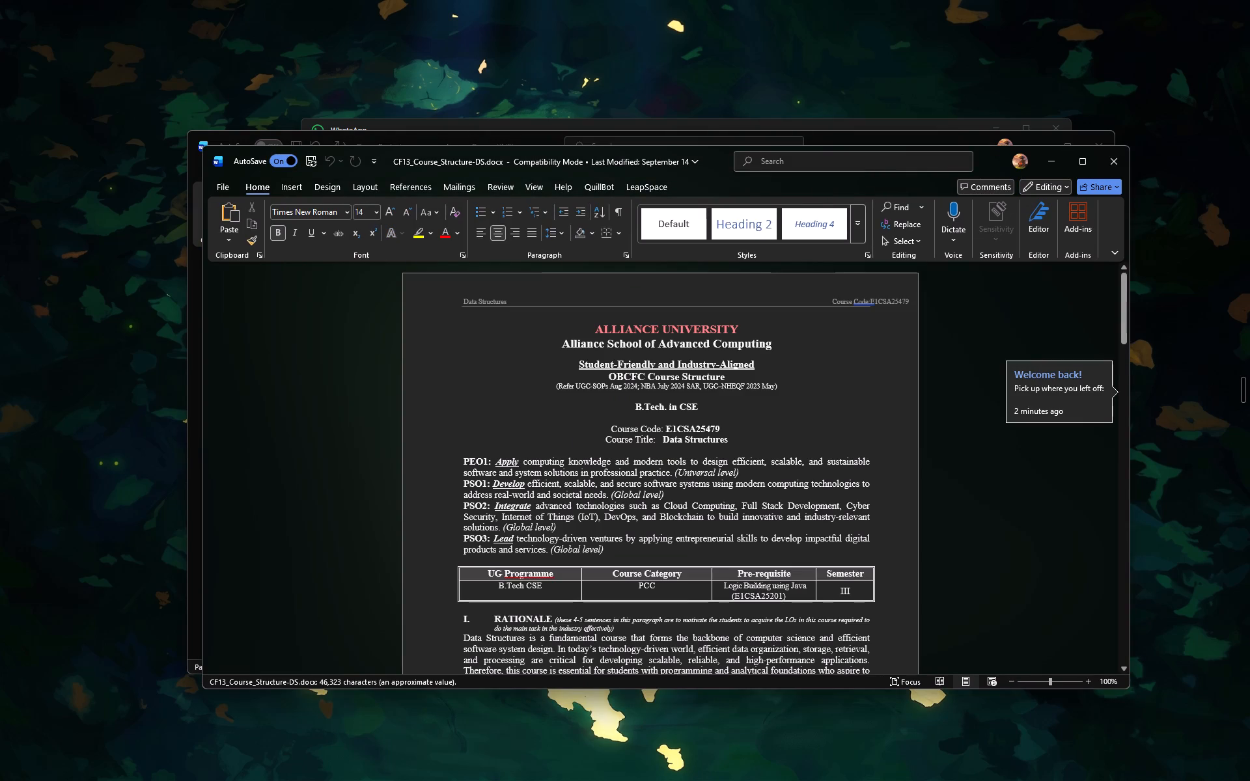
Examine the opening pages of the "CF13_Course_Structure-DS" document for the school and department details.
{"action": "scroll", "coordinate": [633, 388], "scroll_direction": "down", "scroll_amount": 2}
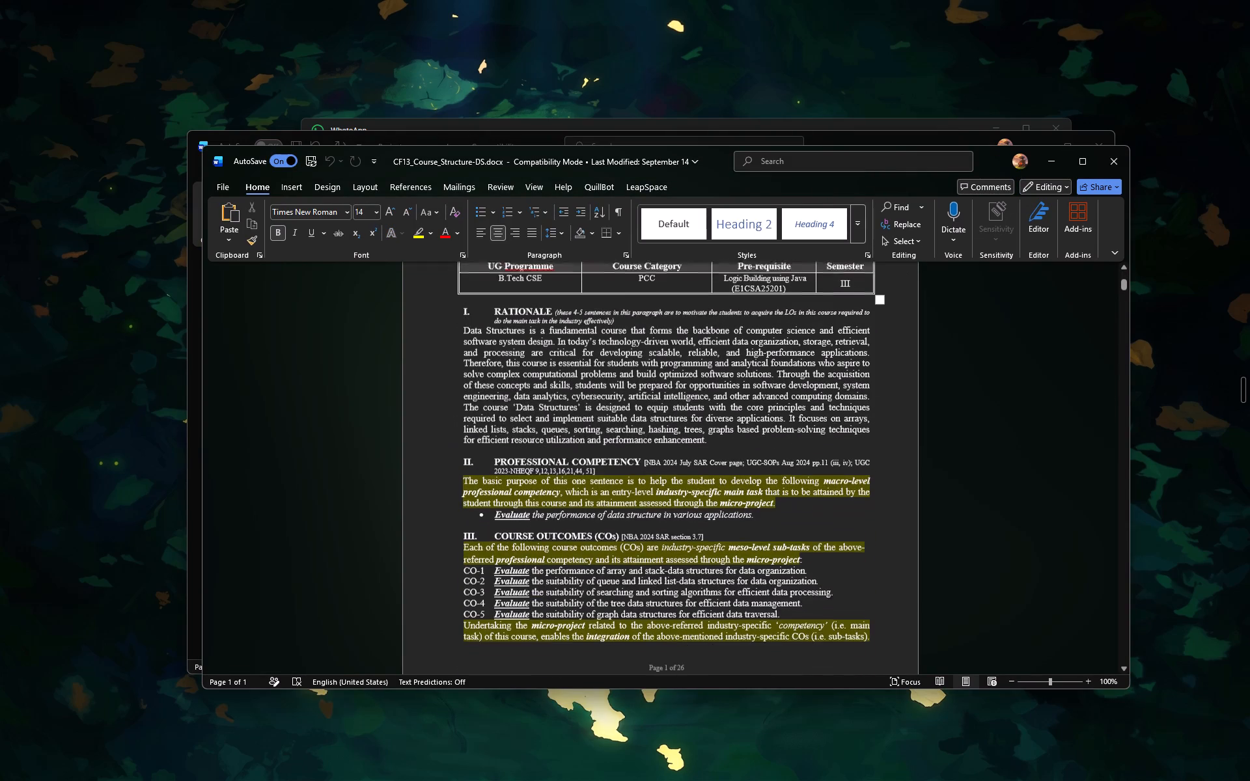
{"action": "scroll", "coordinate": [633, 388], "scroll_direction": "down", "scroll_amount": 1}
{"action": "scroll", "coordinate": [633, 388], "scroll_direction": "up", "scroll_amount": 2}
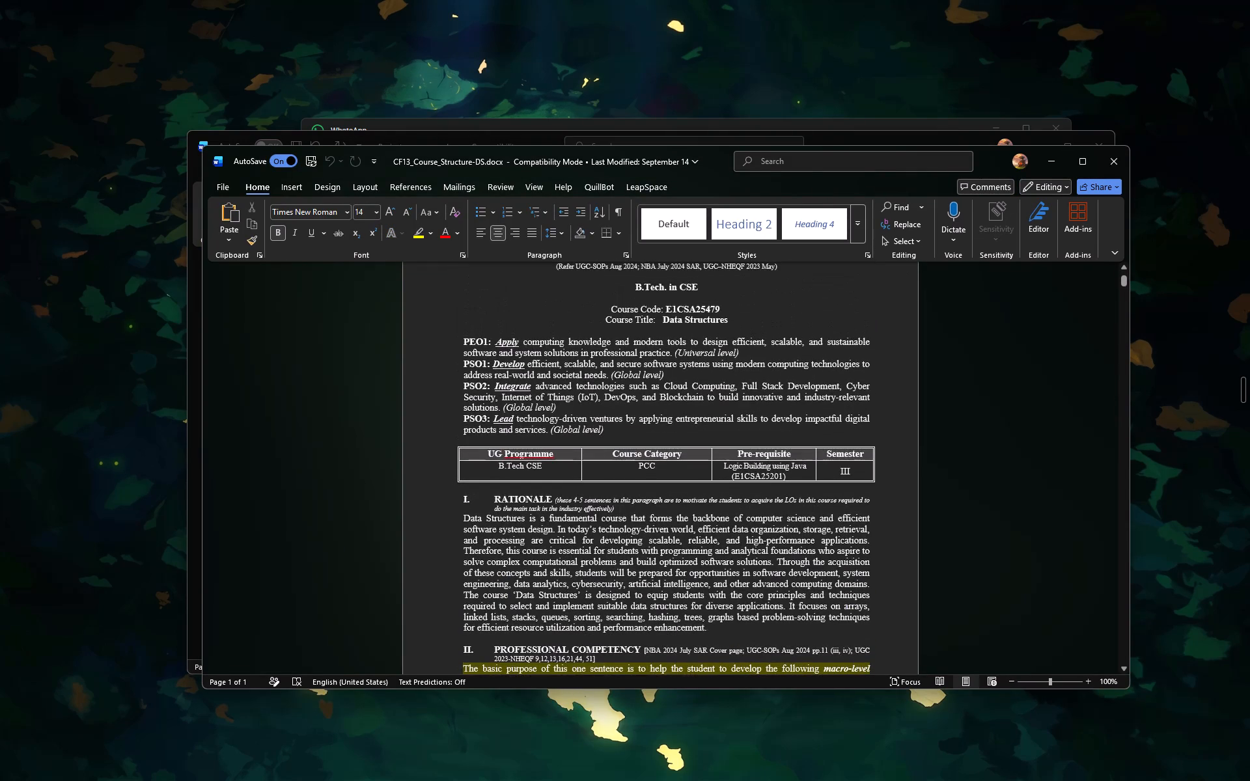
{"action": "scroll", "coordinate": [633, 388], "scroll_direction": "up", "scroll_amount": 1}
{"action": "scroll", "coordinate": [633, 388], "scroll_direction": "down", "scroll_amount": 7}
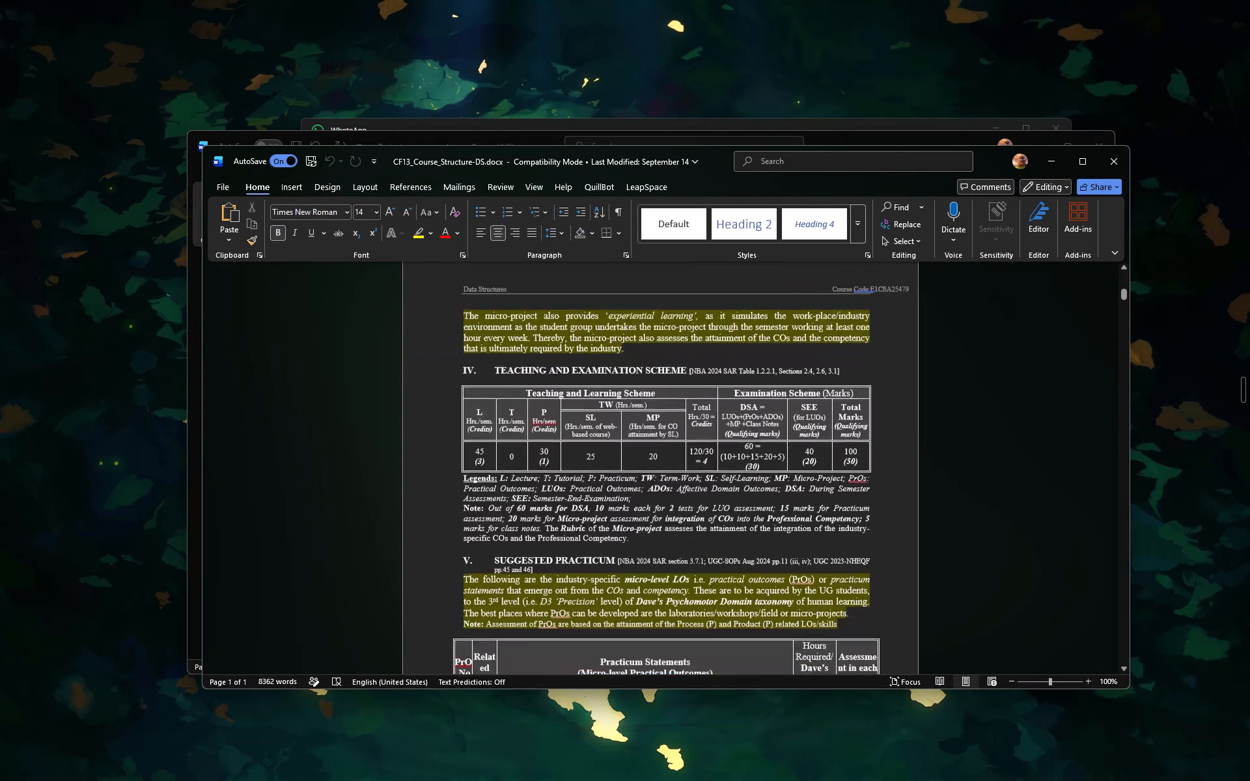
{"action": "scroll", "coordinate": [633, 388], "scroll_direction": "down", "scroll_amount": 3}
{"action": "scroll", "coordinate": [633, 388], "scroll_direction": "up", "scroll_amount": 13}
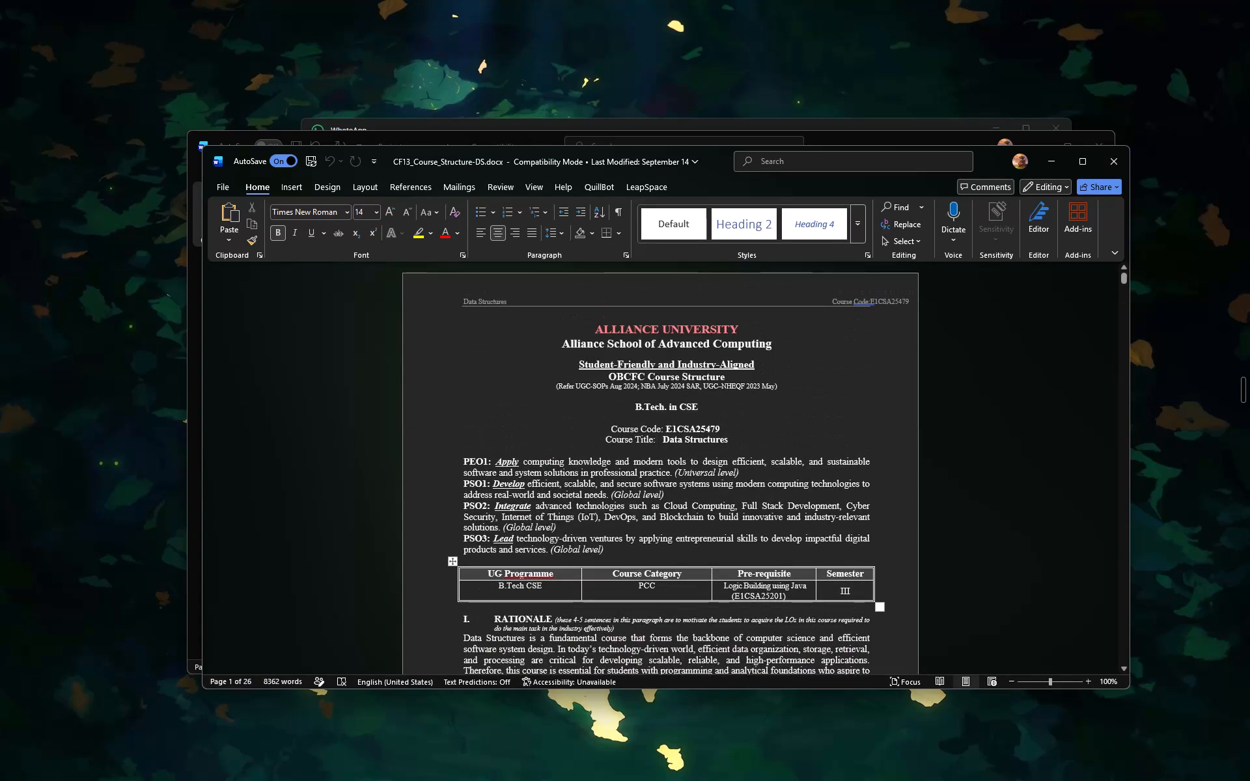
Search the course structure document for "department" and close the search.
{"action": "key", "text": "ctrl+f"}
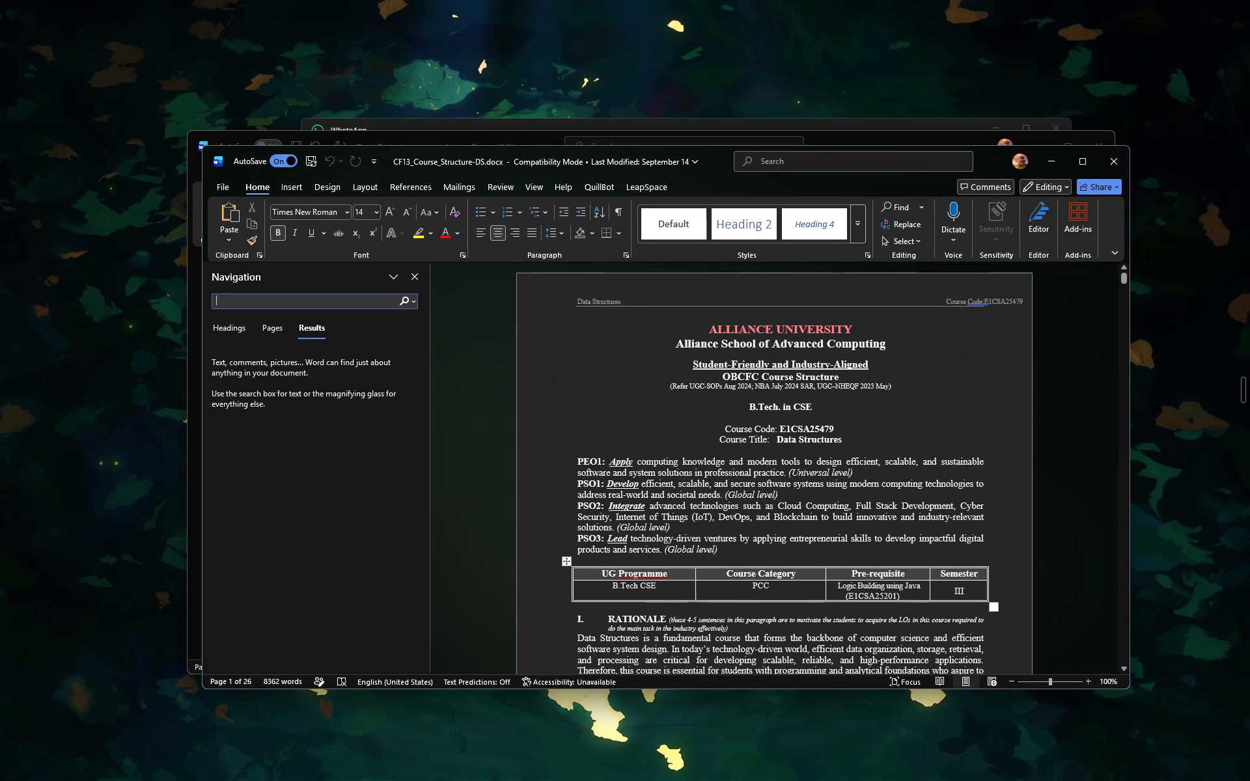
{"action": "type", "text": "department"}
{"action": "key", "text": "Return"}
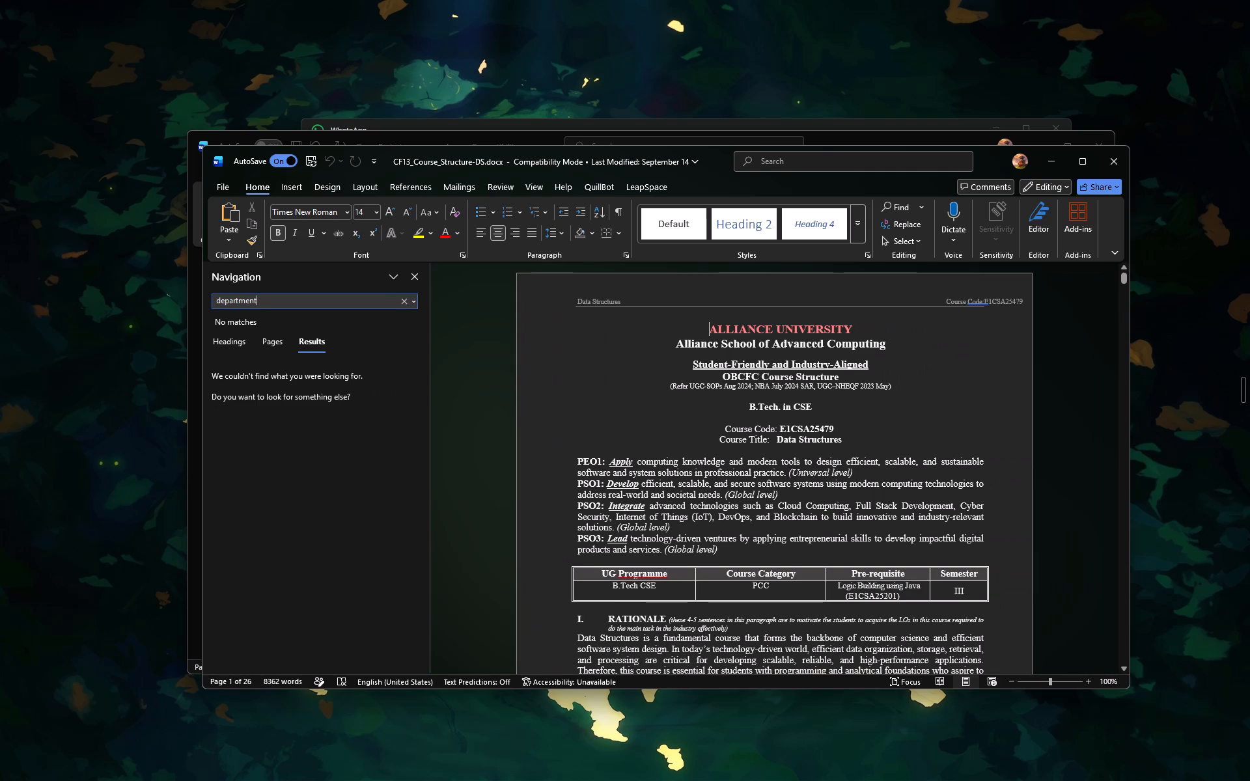
{"action": "key", "text": "ctrl+BackSpace"}
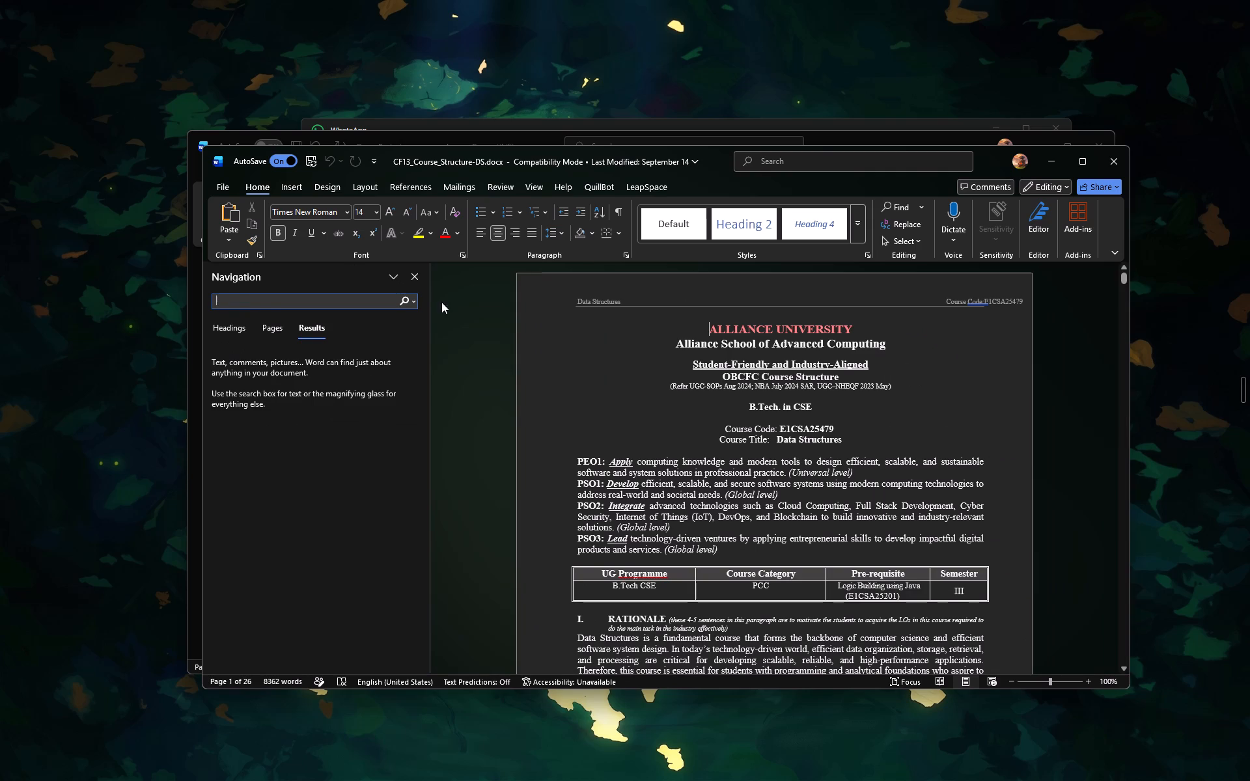
{"action": "left_click", "coordinate": [417, 271]}
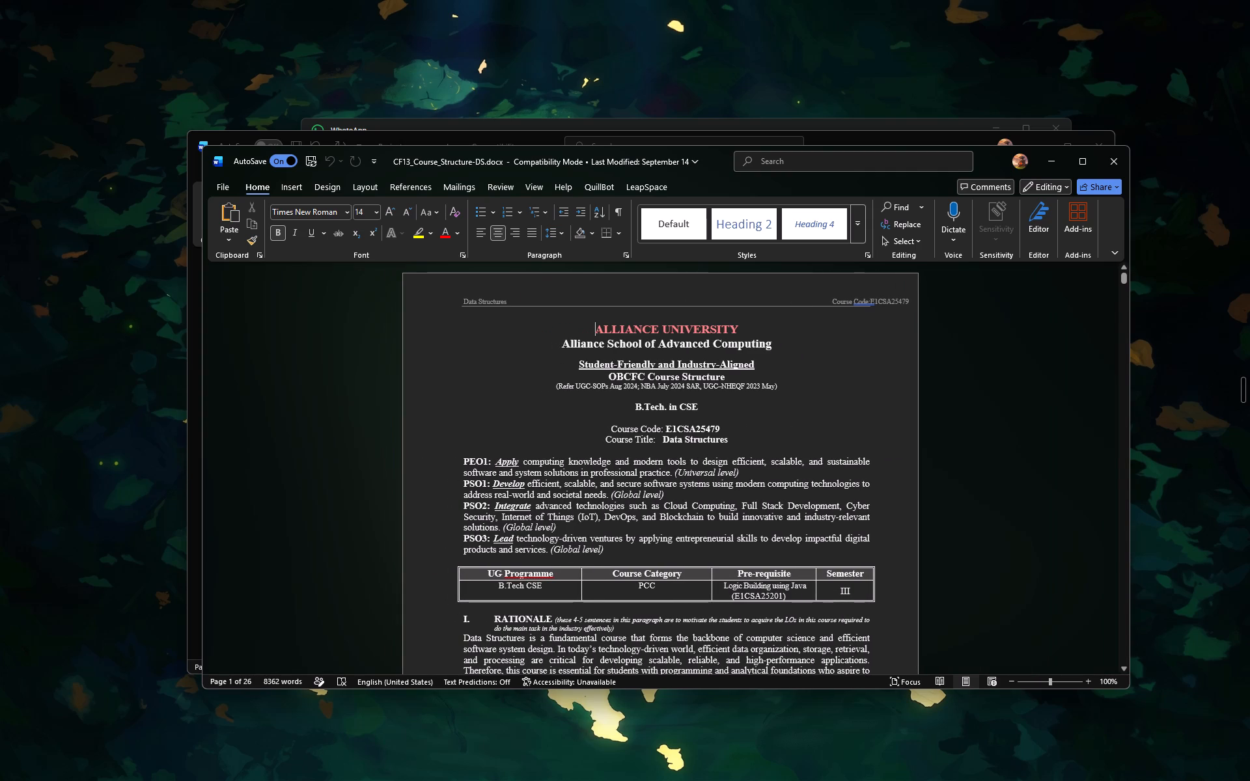
Look through the further pages of the course structure document for department details, then close the document.
{"action": "scroll", "coordinate": [565, 490], "scroll_direction": "down", "scroll_amount": 2}
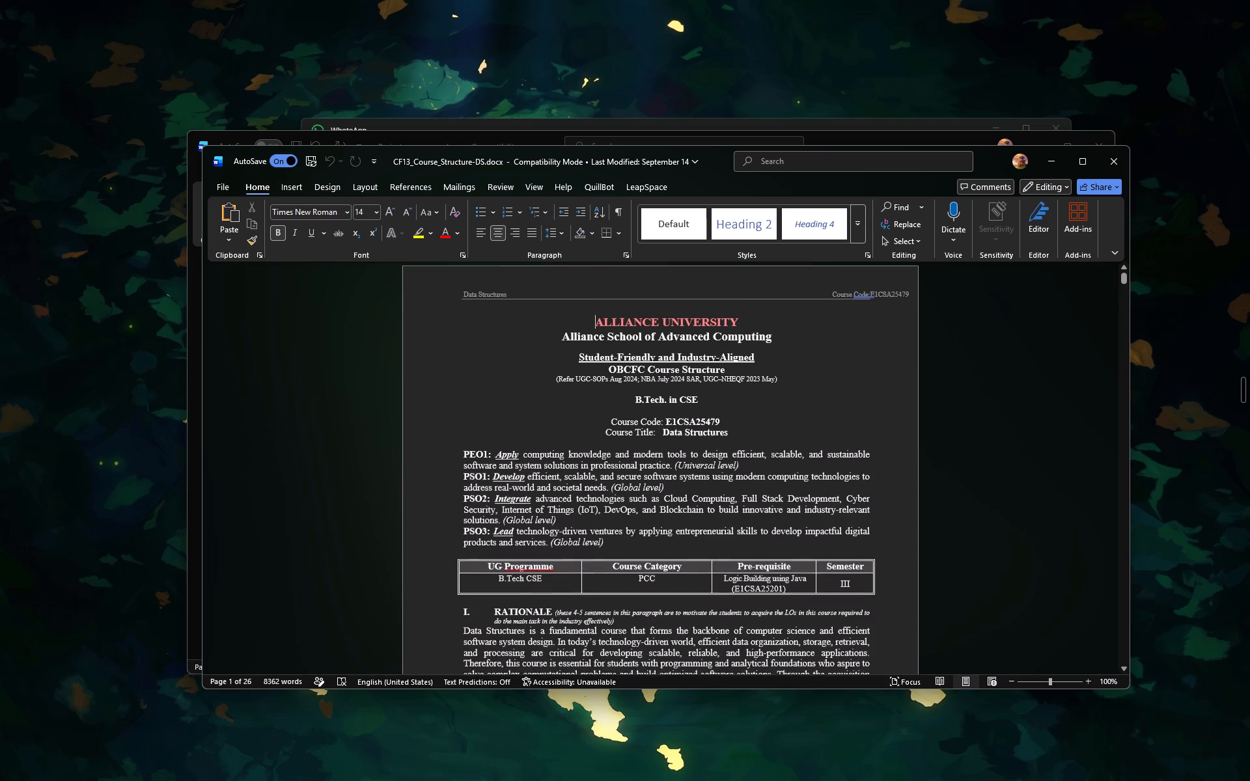
{"action": "scroll", "coordinate": [565, 490], "scroll_direction": "down", "scroll_amount": 11}
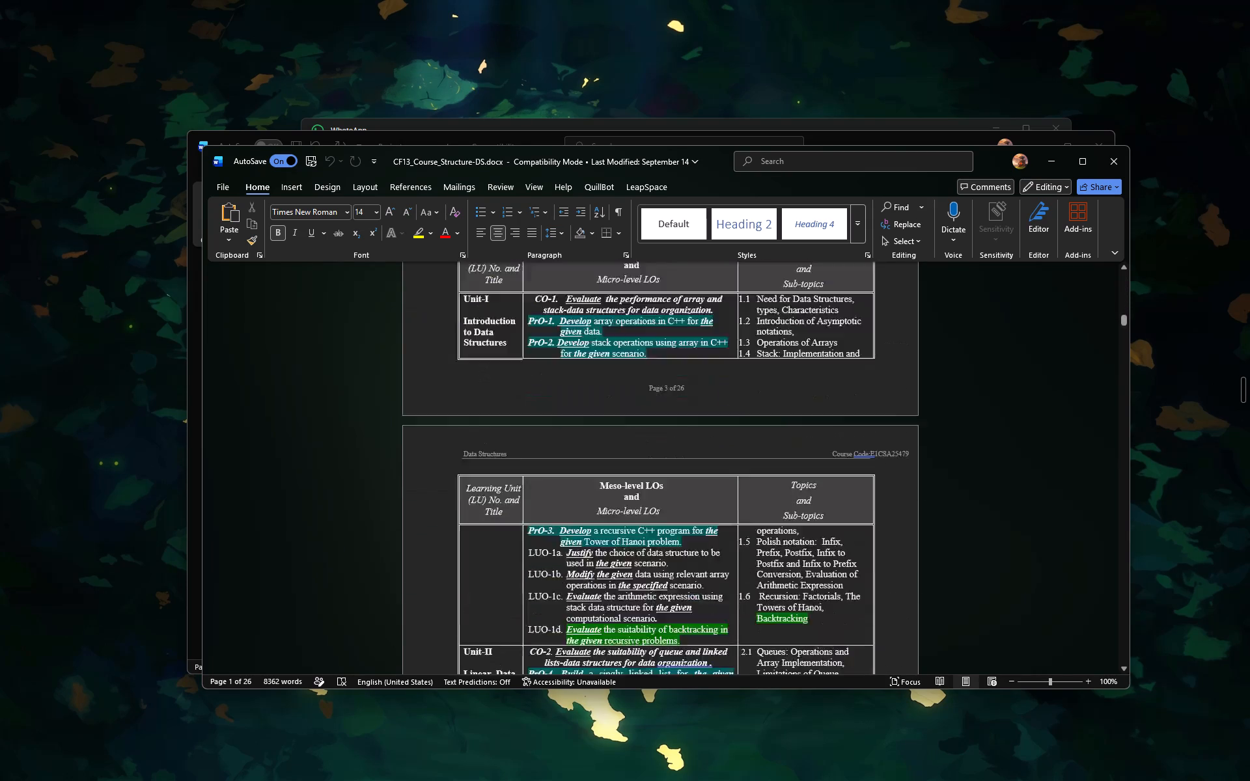
{"action": "scroll", "coordinate": [565, 490], "scroll_direction": "down", "scroll_amount": 13}
{"action": "scroll", "coordinate": [565, 490], "scroll_direction": "up", "scroll_amount": 20}
{"action": "scroll", "coordinate": [565, 490], "scroll_direction": "up", "scroll_amount": 20}
{"action": "scroll", "coordinate": [565, 490], "scroll_direction": "up", "scroll_amount": 20}
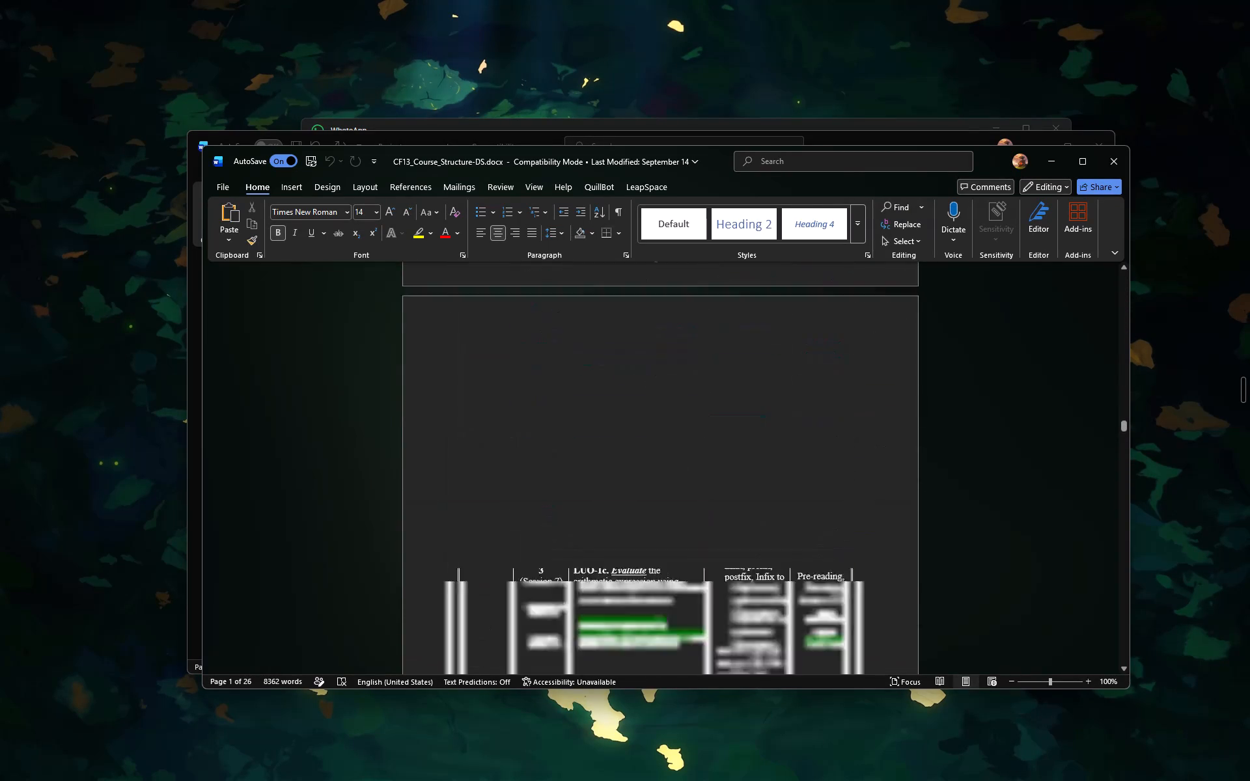
{"action": "scroll", "coordinate": [565, 490], "scroll_direction": "up", "scroll_amount": 20}
{"action": "scroll", "coordinate": [565, 490], "scroll_direction": "up", "scroll_amount": 20}
{"action": "scroll", "coordinate": [565, 490], "scroll_direction": "up", "scroll_amount": 20}
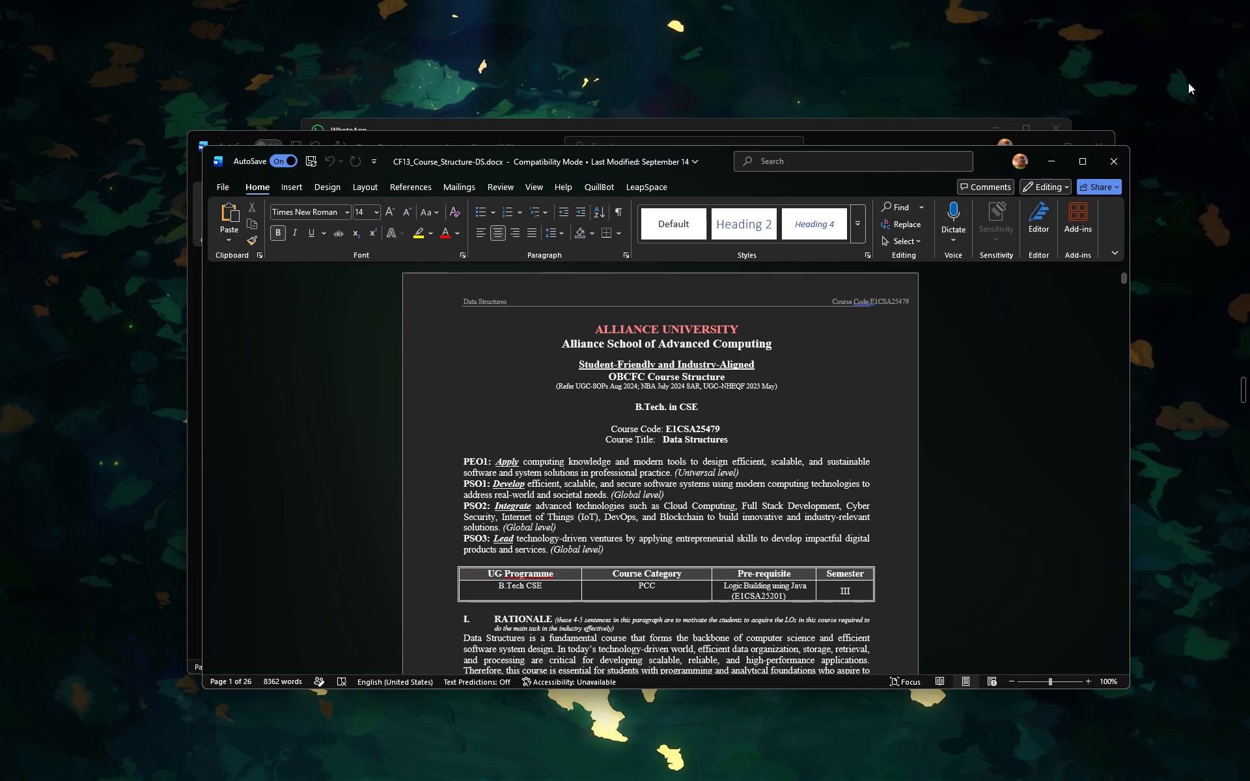
{"action": "left_click", "coordinate": [1113, 157]}
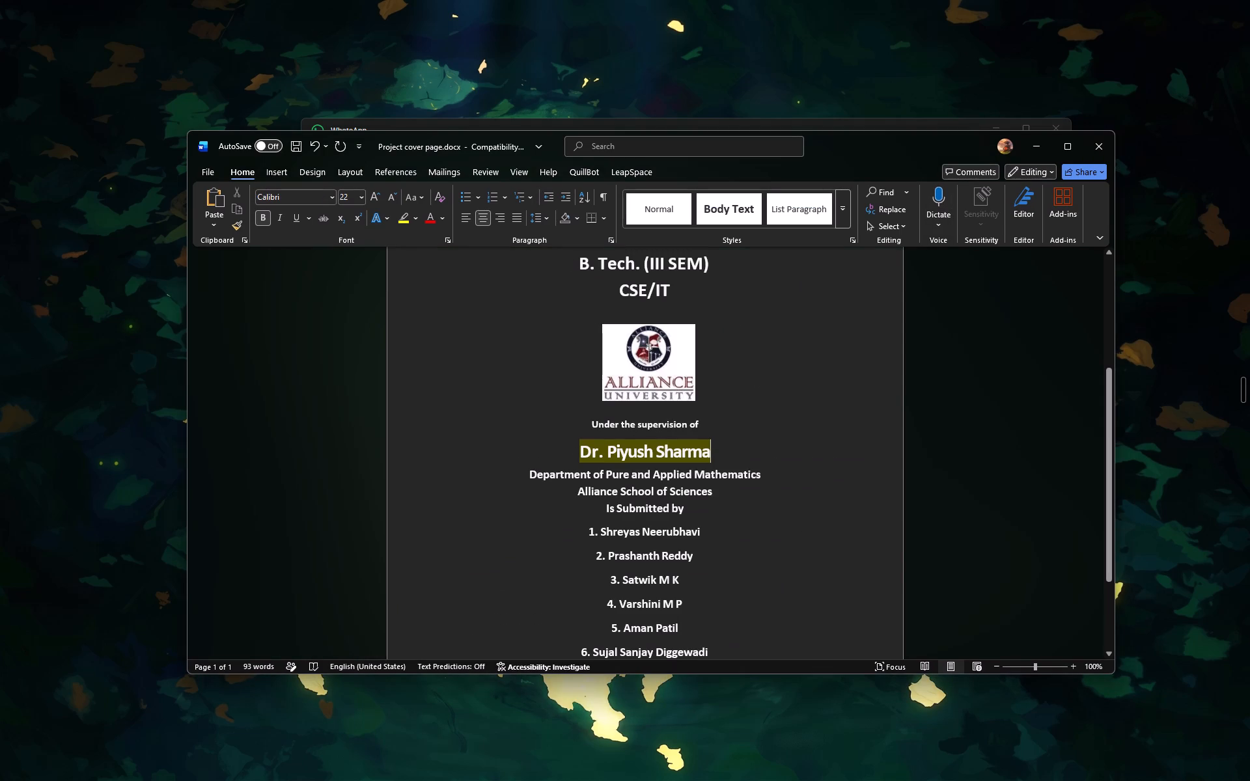
Delete the line "Department of Pure and Applied Mathematics" below the supervisor's name, leaving an empty line in its place.
{"action": "left_click_drag", "start_coordinate": [773, 474], "coordinate": [495, 484]}
{"action": "left_click_drag", "start_coordinate": [495, 484], "coordinate": [480, 471]}
{"action": "key", "text": "BackSpace"}
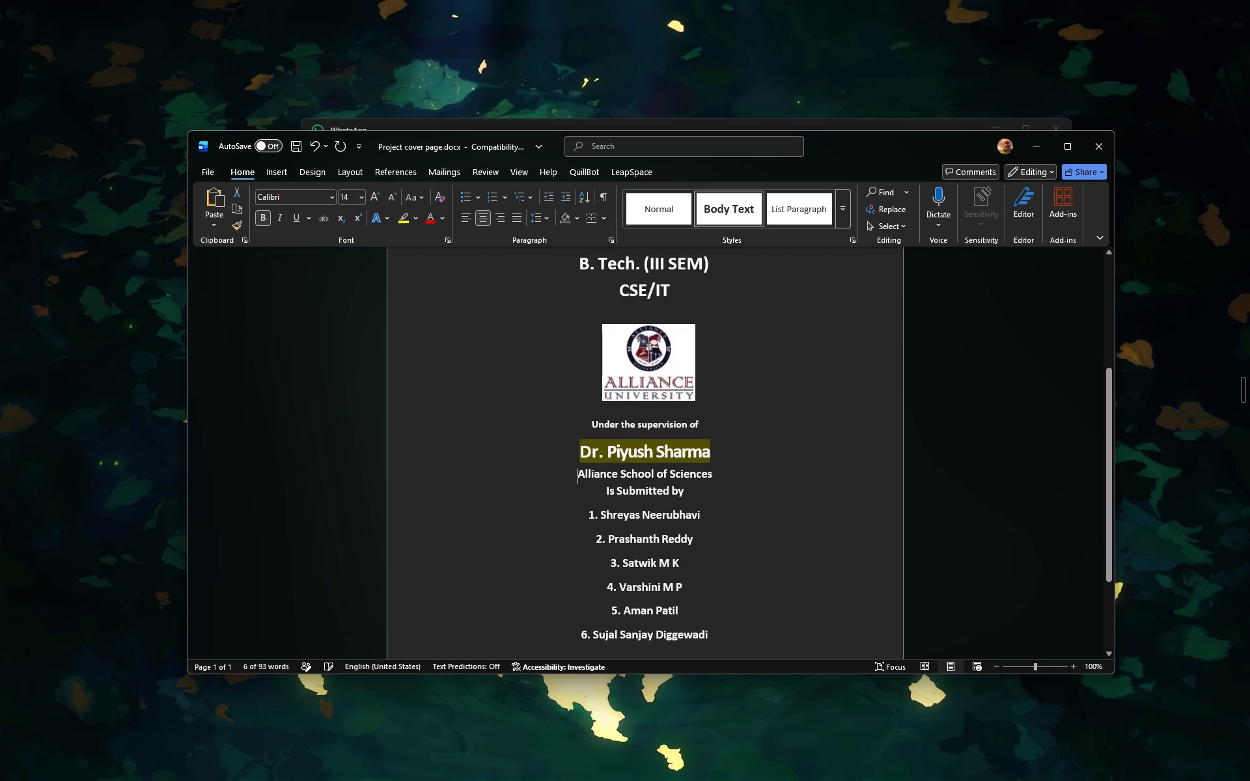
{"action": "key", "text": "Return"}
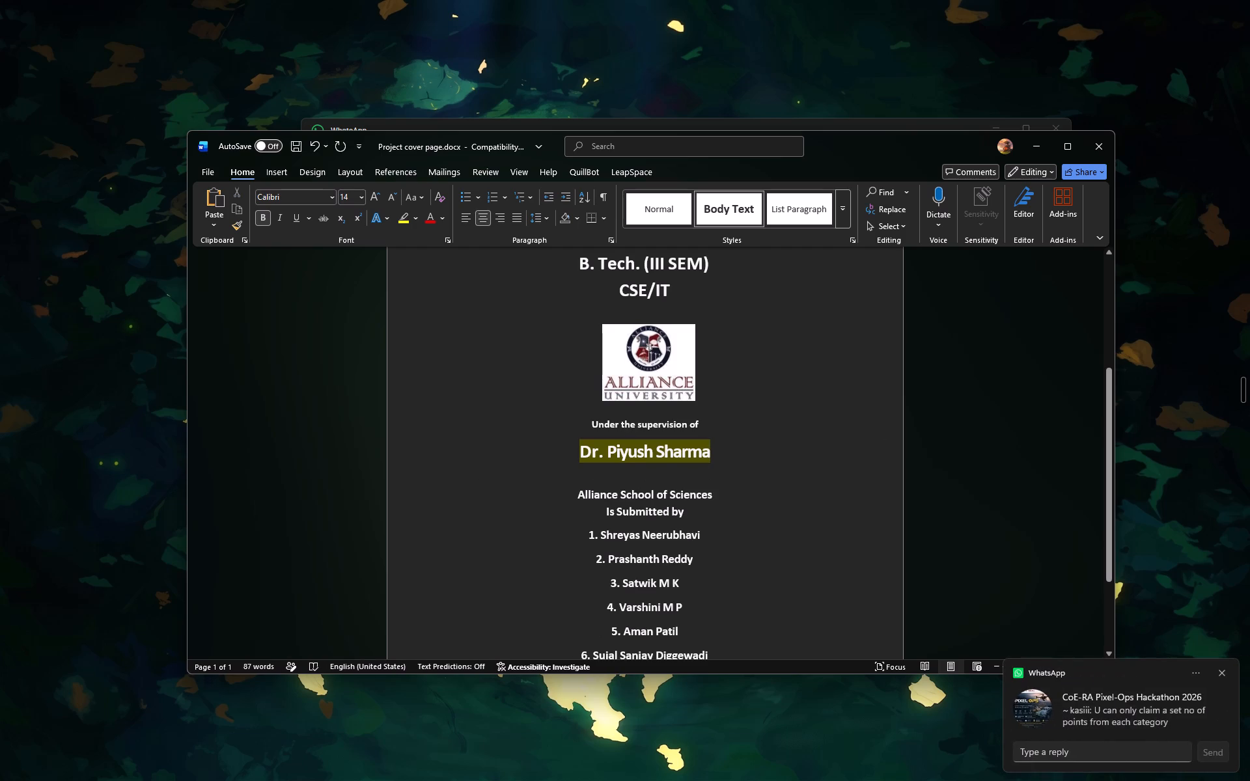
Select the full micro-project title on the cover page and bring up the clipboard history.
{"action": "scroll", "coordinate": [719, 432], "scroll_direction": "down", "scroll_amount": 2}
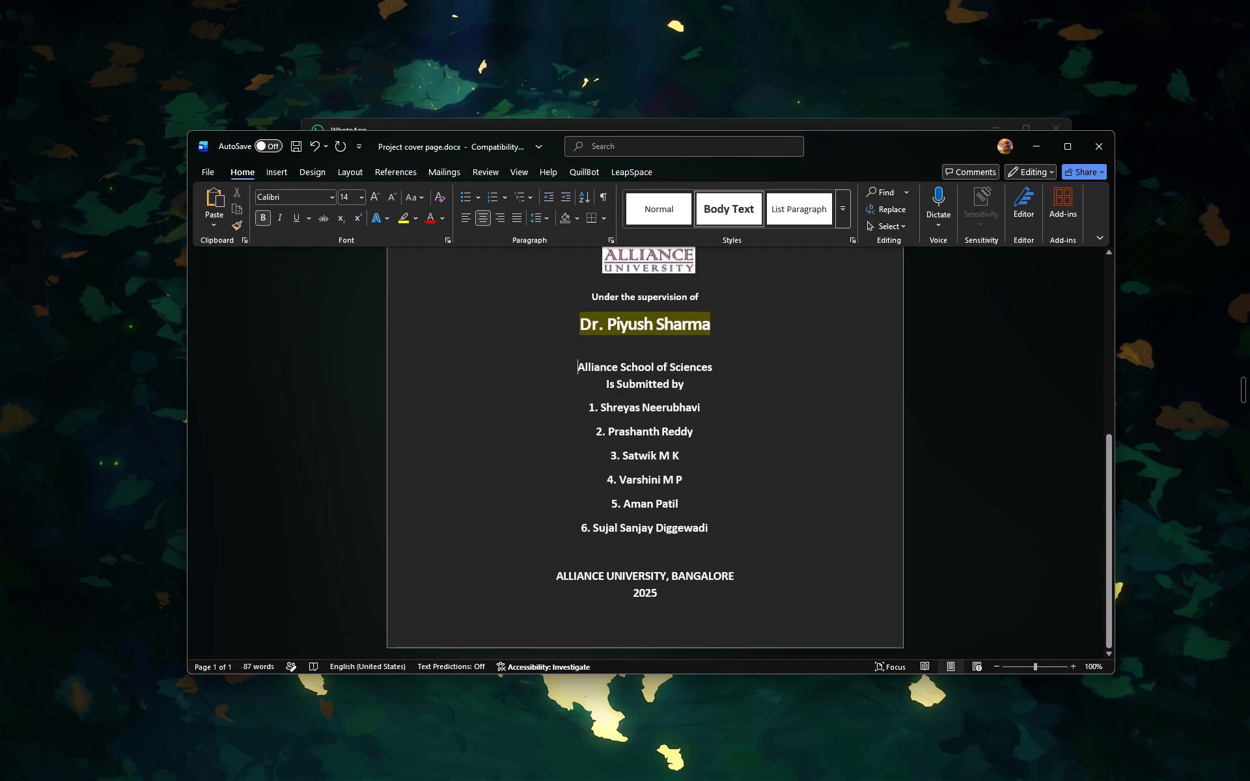
{"action": "scroll", "coordinate": [745, 406], "scroll_direction": "up", "scroll_amount": 4}
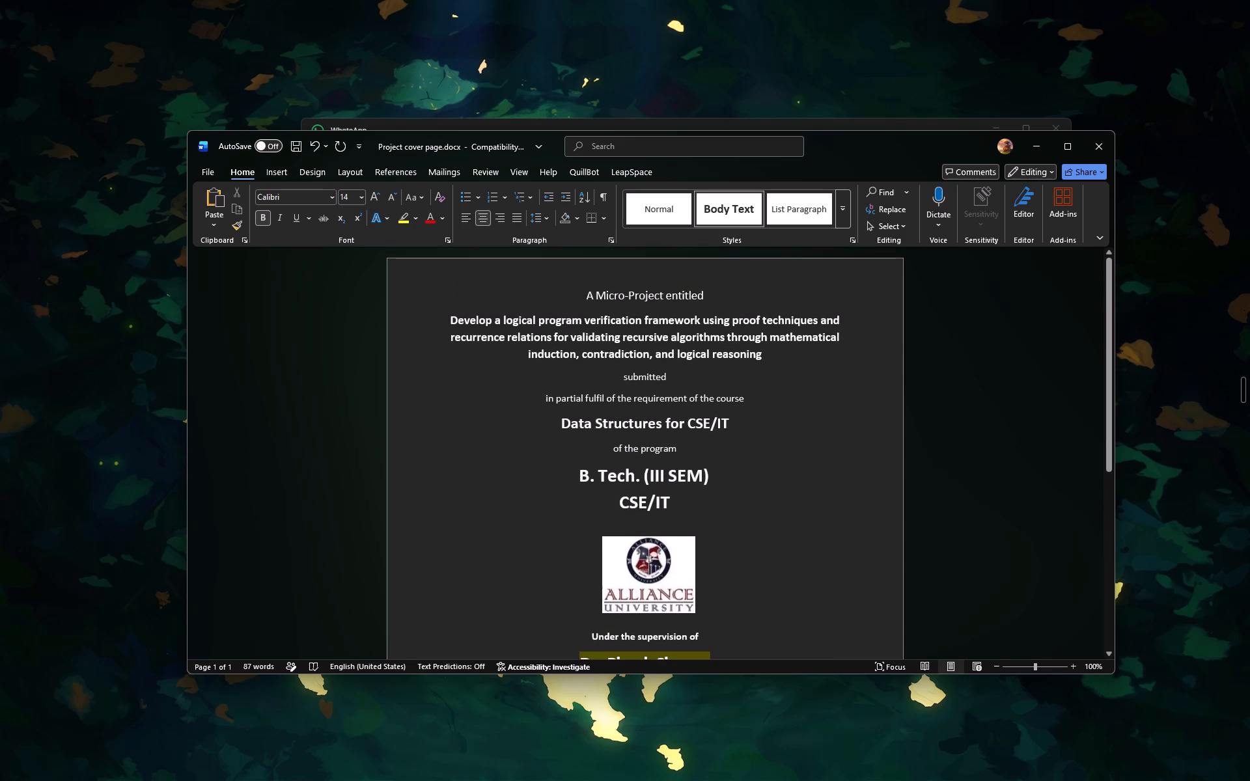
{"action": "left_click_drag", "start_coordinate": [772, 355], "coordinate": [454, 323]}
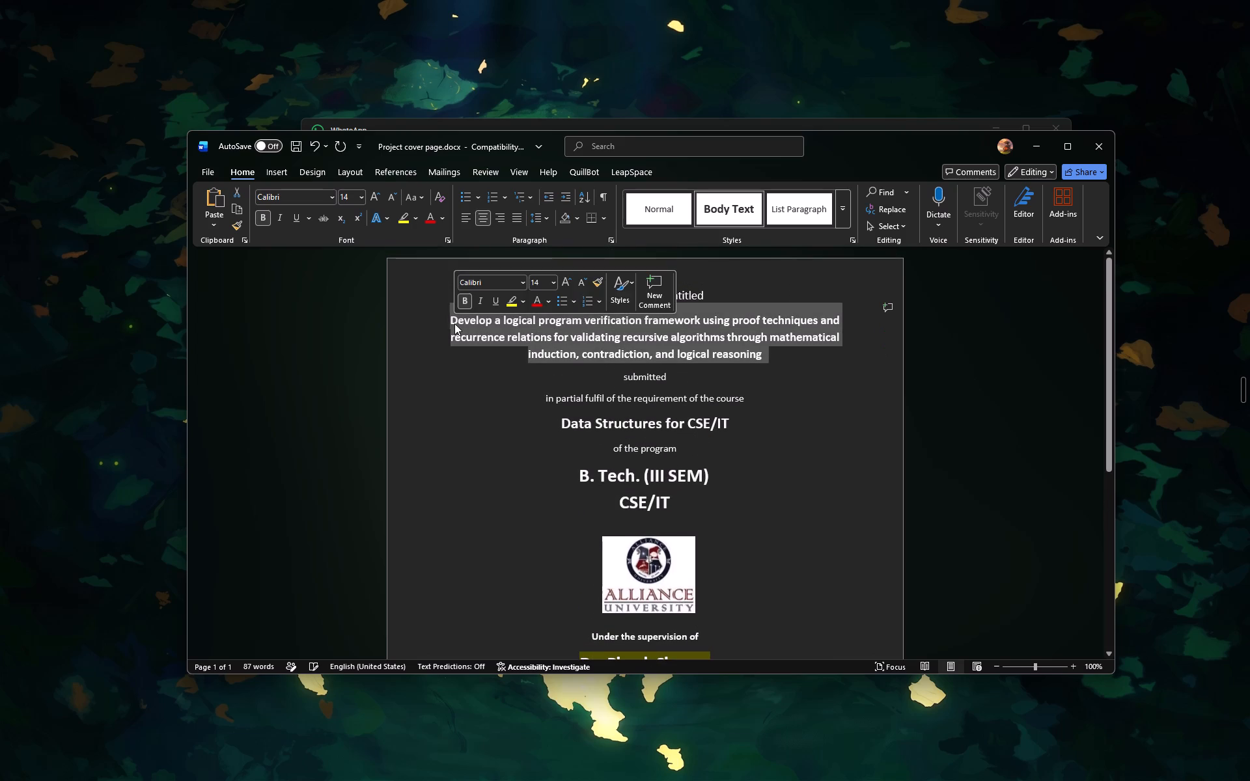
{"action": "key", "text": "super+v"}
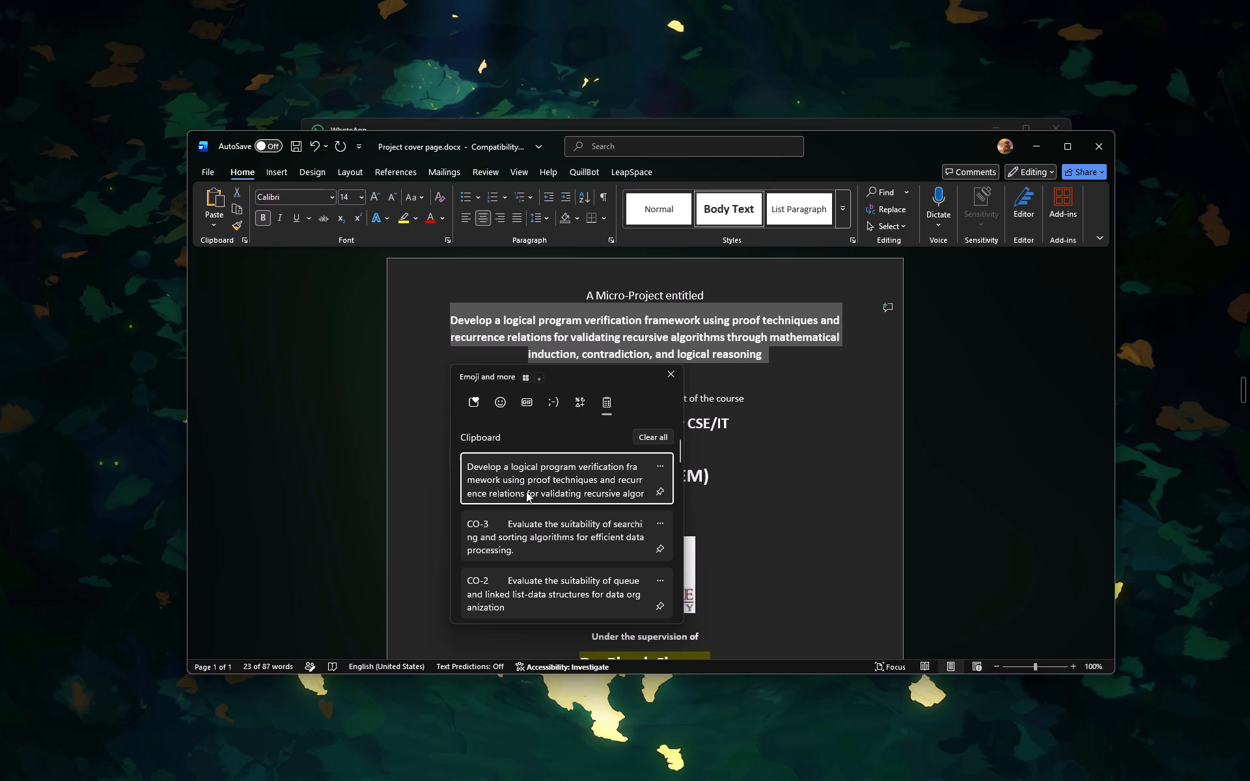
Look through the clipboard history for text to replace the selected micro-project title, then dismiss it without pasting anything.
{"action": "scroll", "coordinate": [542, 557], "scroll_direction": "down", "scroll_amount": 2}
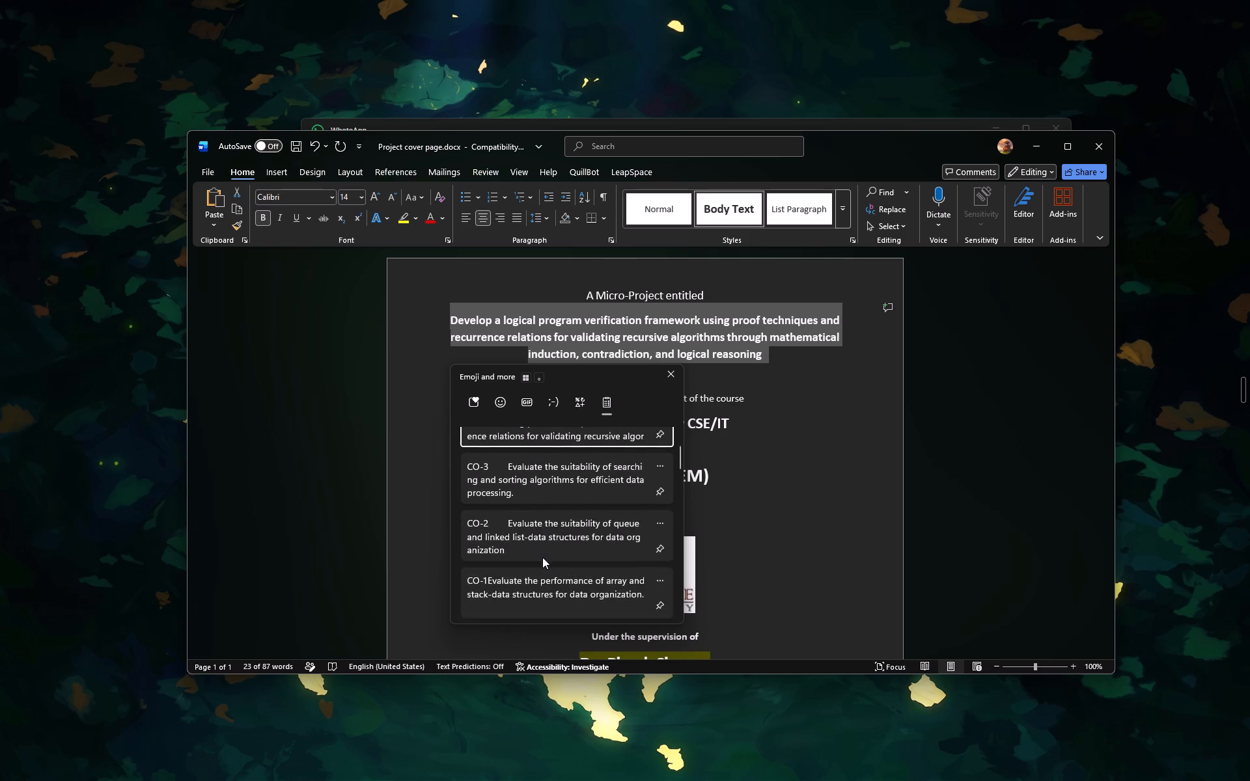
{"action": "scroll", "coordinate": [542, 557], "scroll_direction": "down", "scroll_amount": 5}
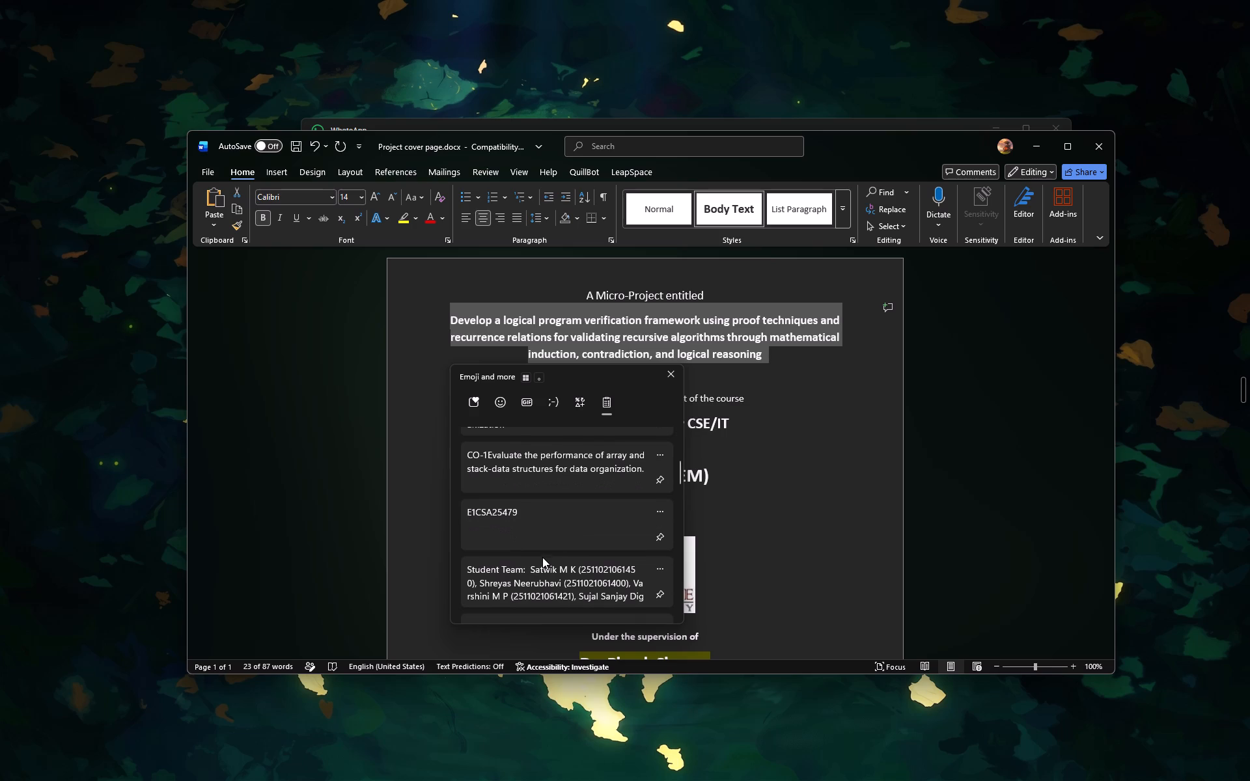
{"action": "scroll", "coordinate": [542, 557], "scroll_direction": "down", "scroll_amount": 3}
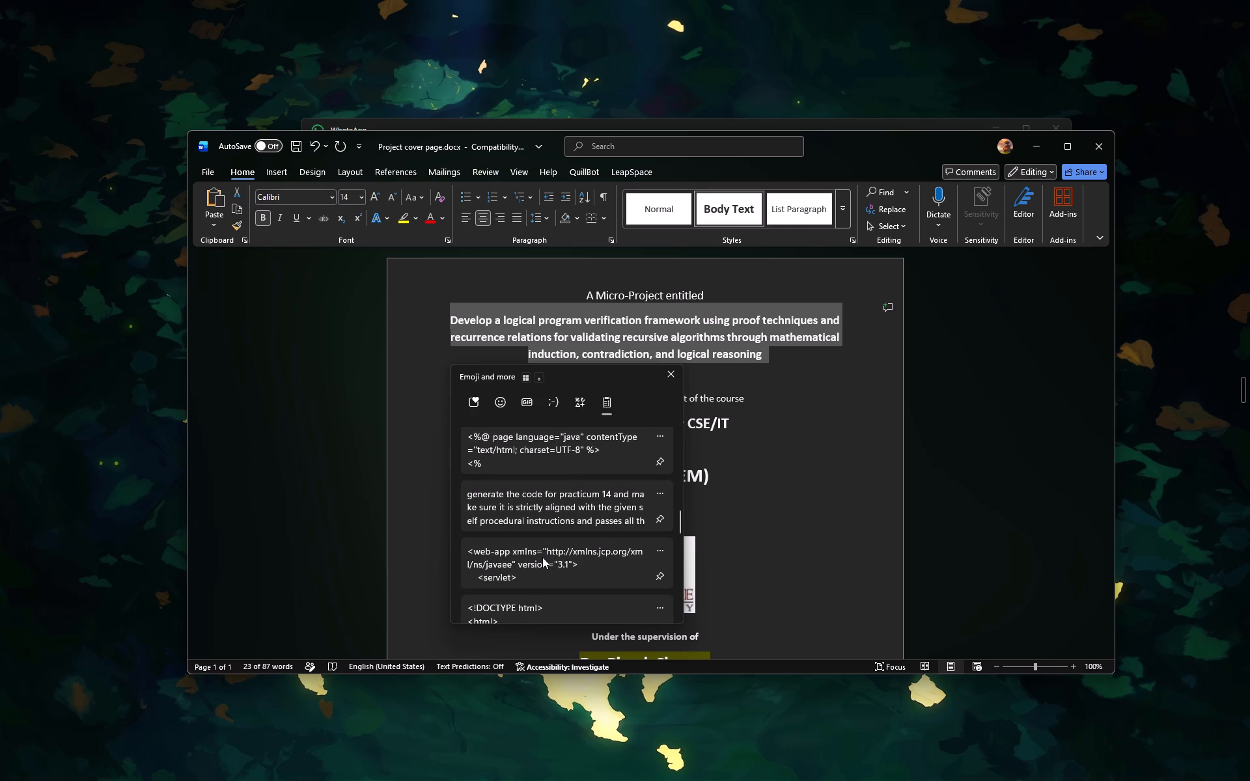
{"action": "scroll", "coordinate": [542, 557], "scroll_direction": "down", "scroll_amount": 1}
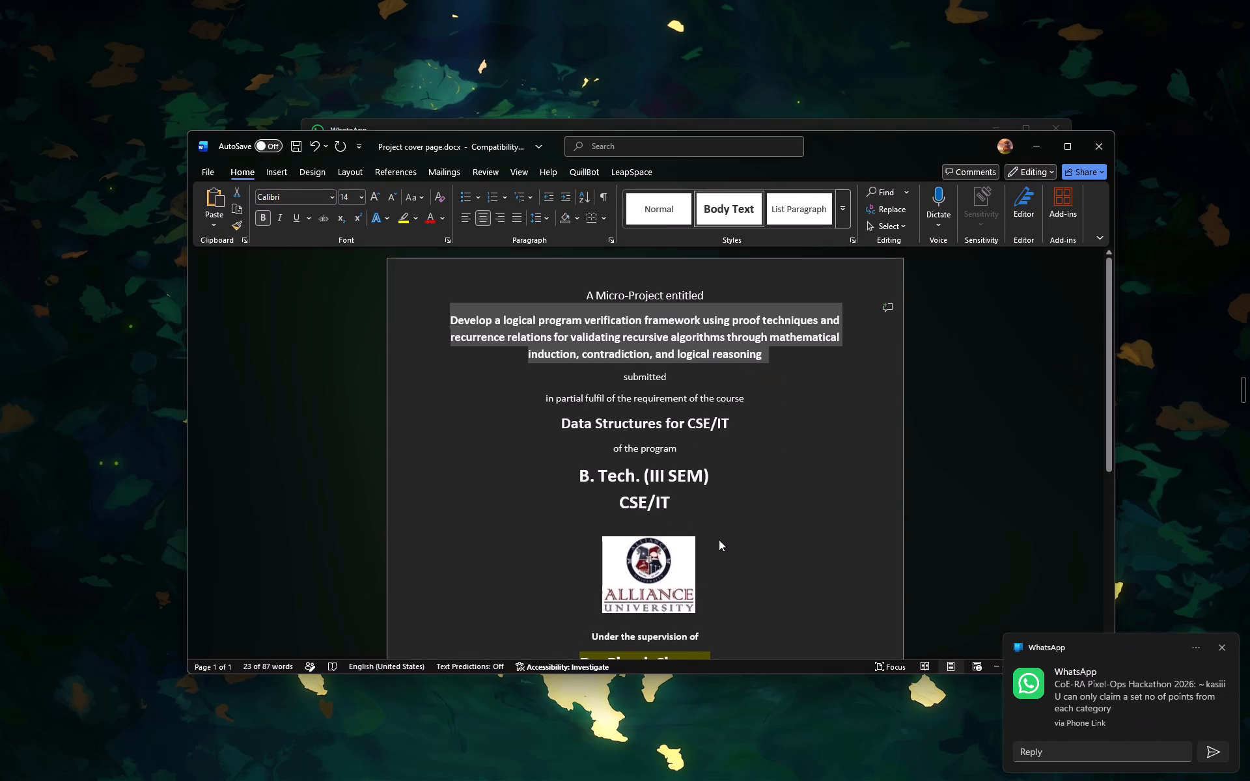
Switch to the Discrete Mathematics cover page document, Project cover page (1).docx, and close it, returning to Project cover page.docx.
{"action": "scroll", "coordinate": [740, 454], "scroll_direction": "right", "scroll_amount": 10}
{"action": "scroll", "coordinate": [740, 454], "scroll_direction": "left", "scroll_amount": 1}
{"action": "scroll", "coordinate": [773, 320], "scroll_direction": "up", "scroll_amount": 7}
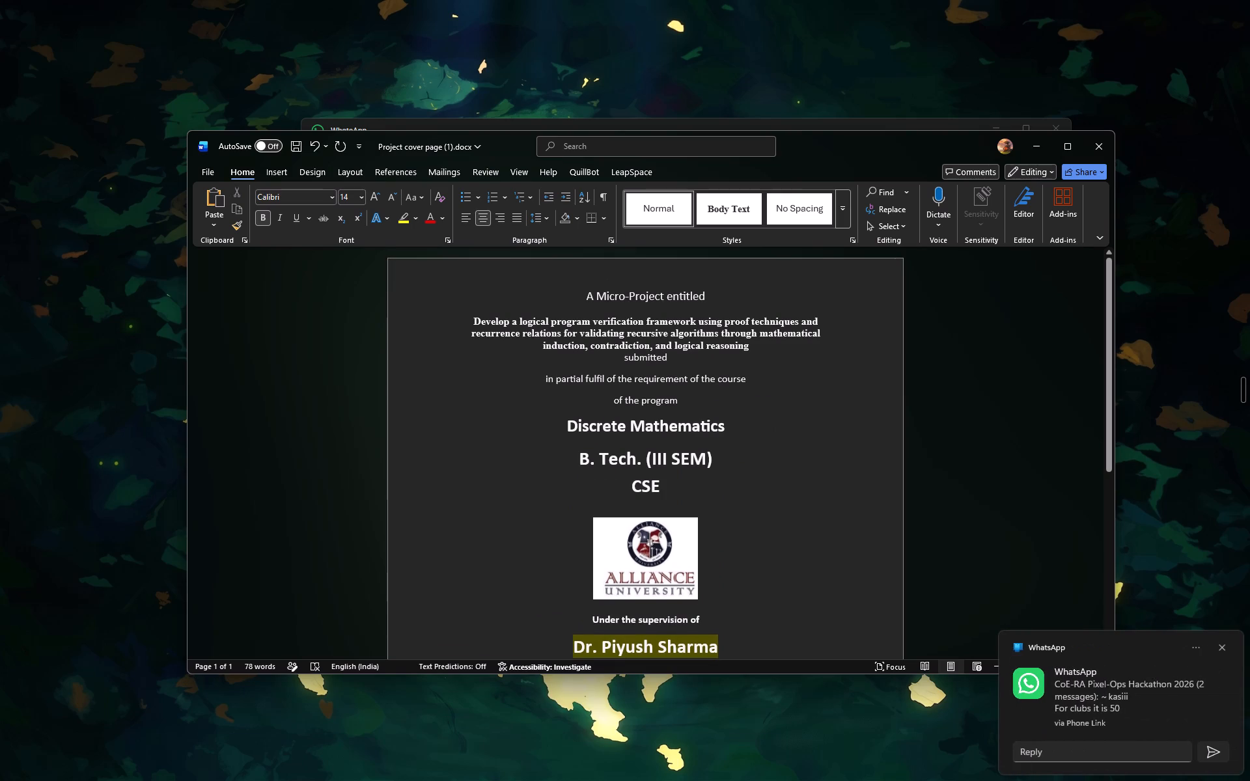
{"action": "left_click", "coordinate": [1087, 150]}
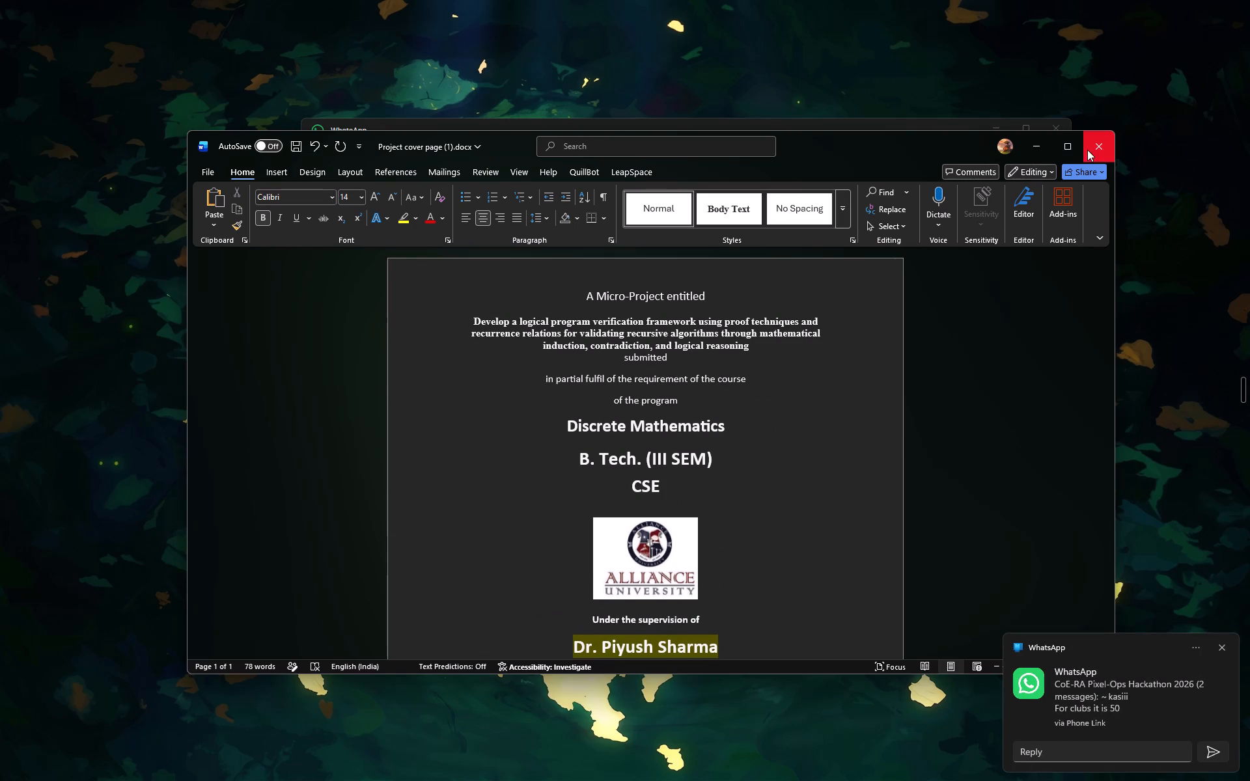
{"action": "left_click", "coordinate": [914, 566]}
{"action": "left_click", "coordinate": [911, 569]}
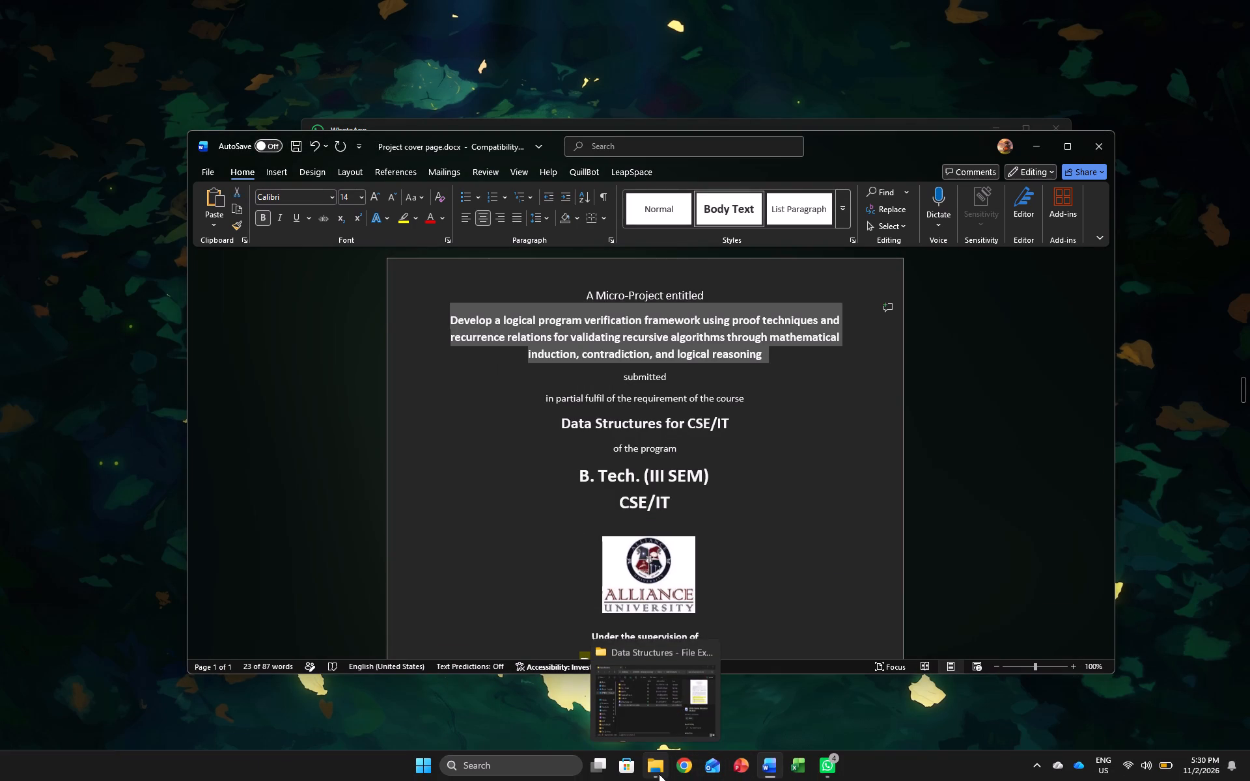
Reopen the "CF13_Course_Structure-DS" document for a brief look at its first page, then close it.
{"action": "left_click", "coordinate": [650, 779]}
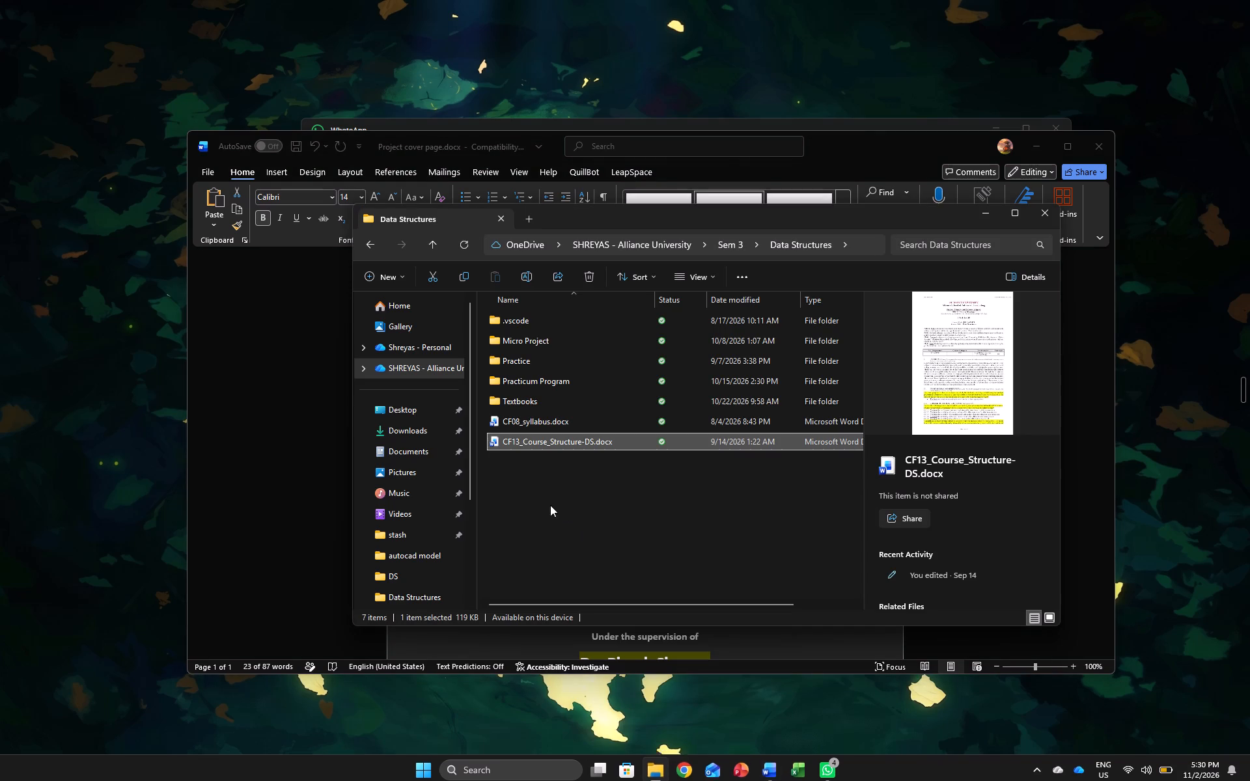
{"action": "double_click", "coordinate": [536, 440]}
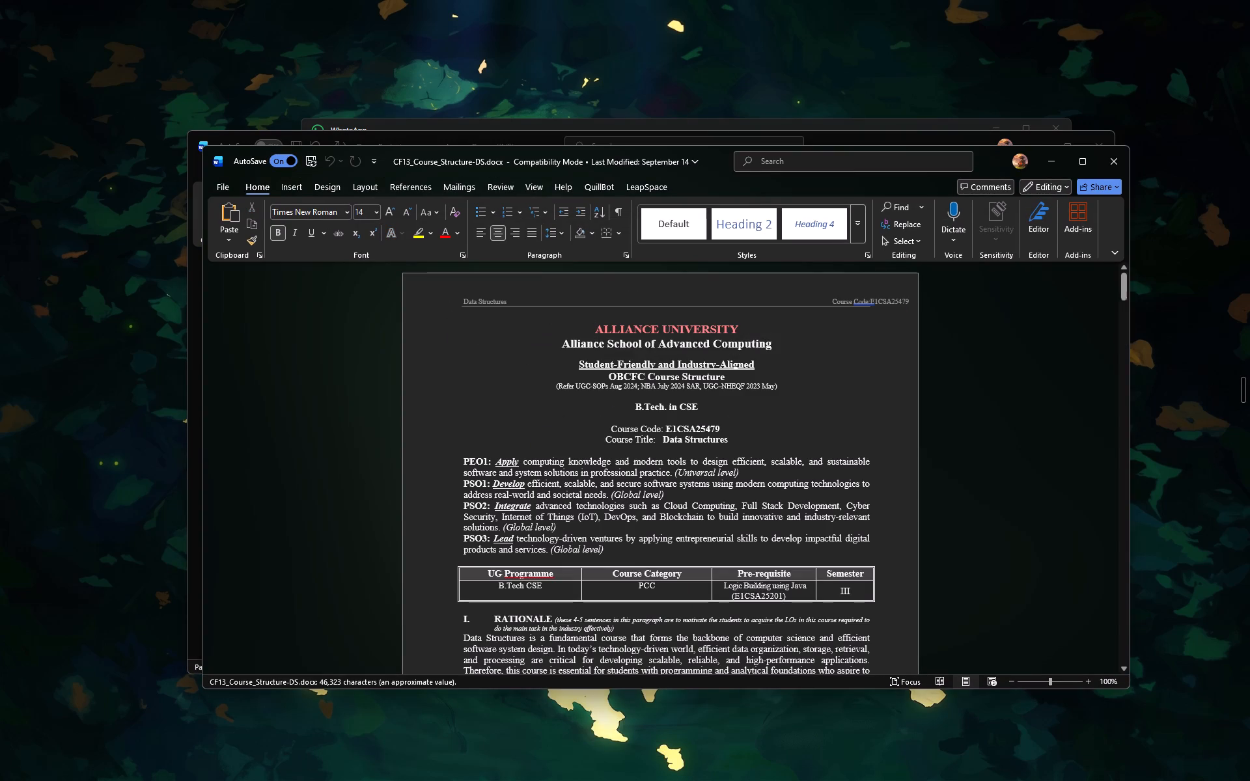
{"action": "left_click", "coordinate": [1111, 161]}
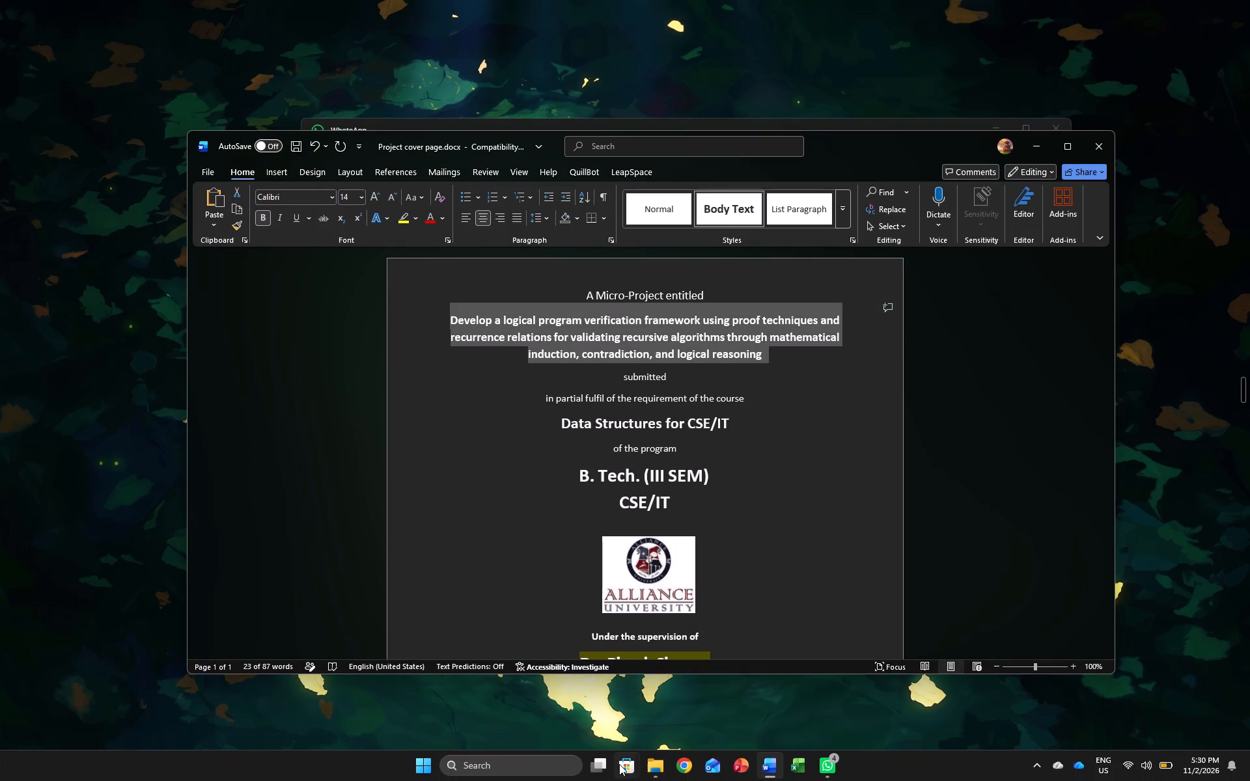
Go to the stash folder in the Alliance University OneDrive and open "DS Prashanth Project Rubrics.pdf".
{"action": "left_click", "coordinate": [648, 765]}
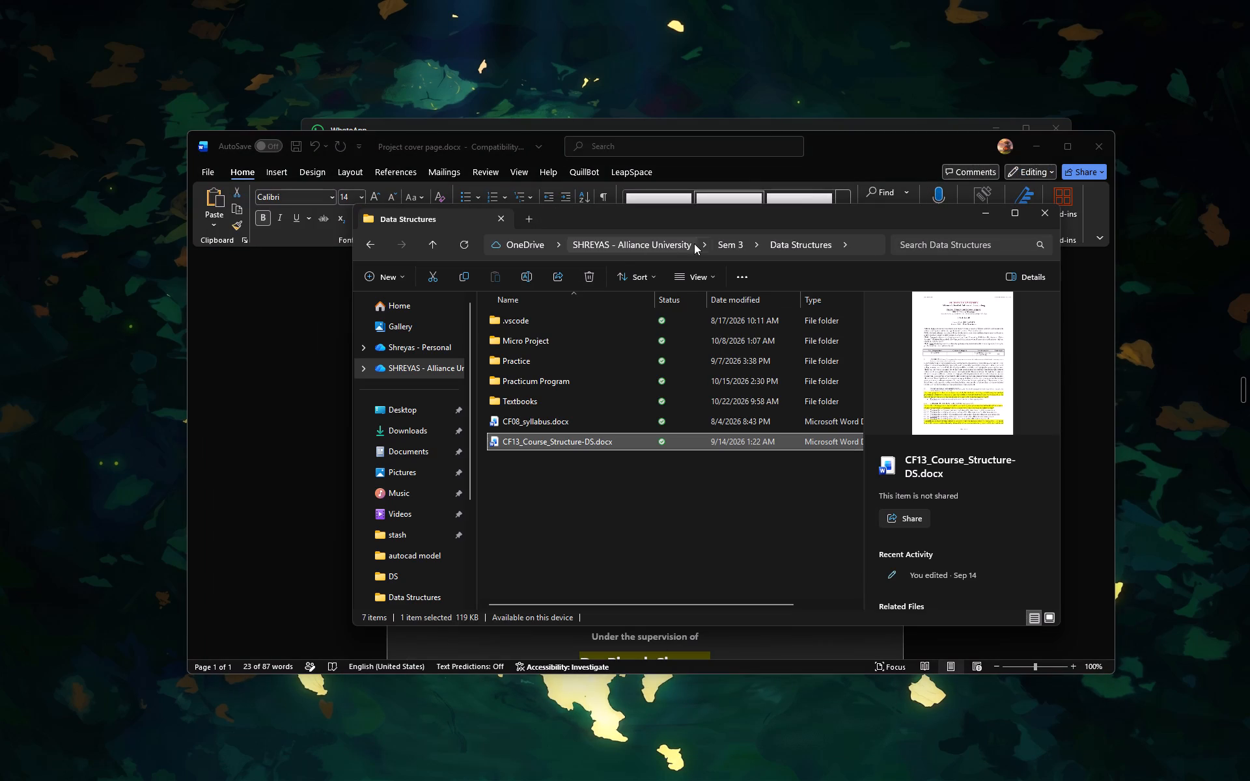
{"action": "left_click", "coordinate": [718, 247]}
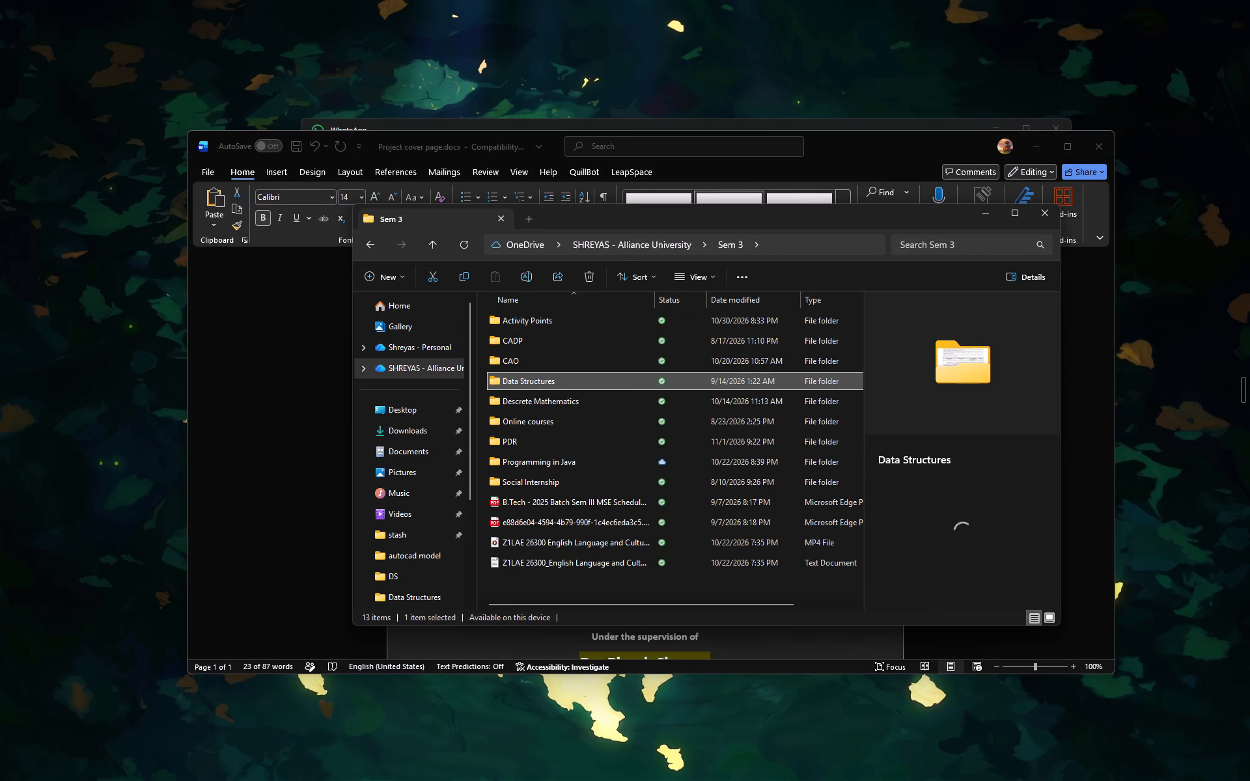
{"action": "left_click", "coordinate": [639, 240]}
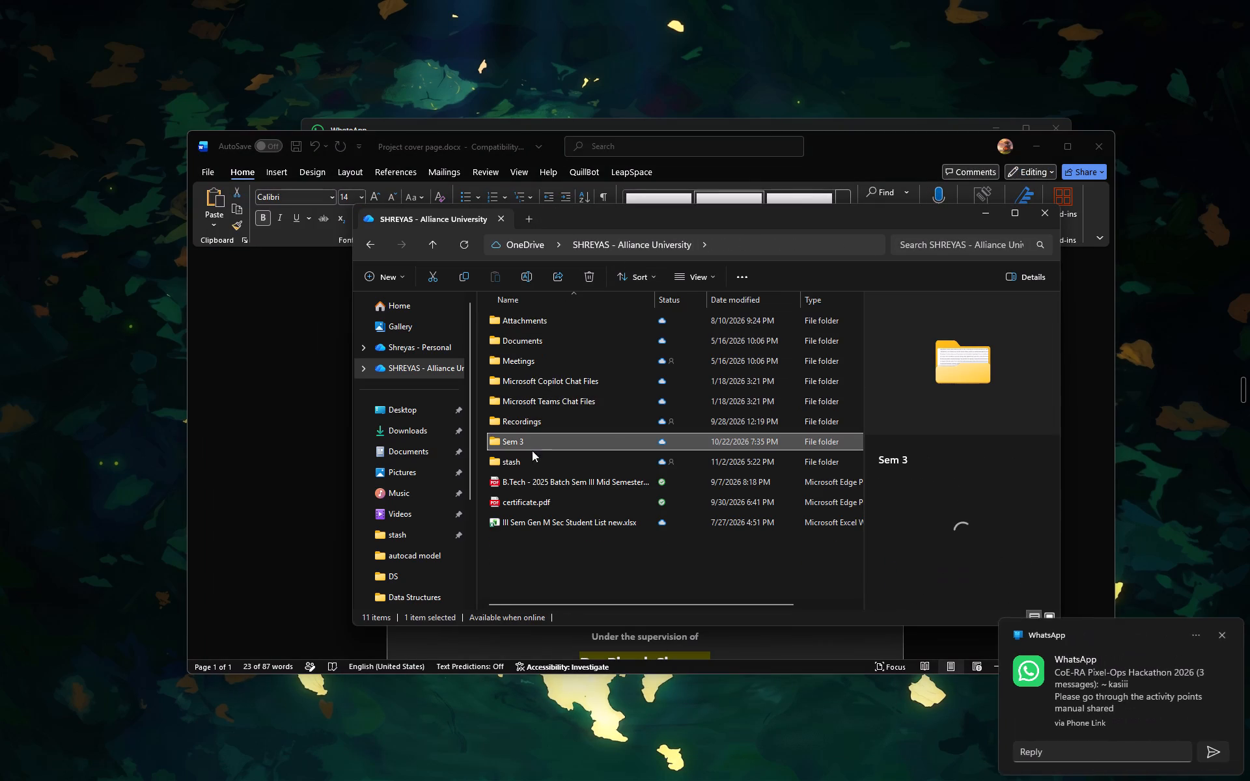
{"action": "double_click", "coordinate": [528, 462]}
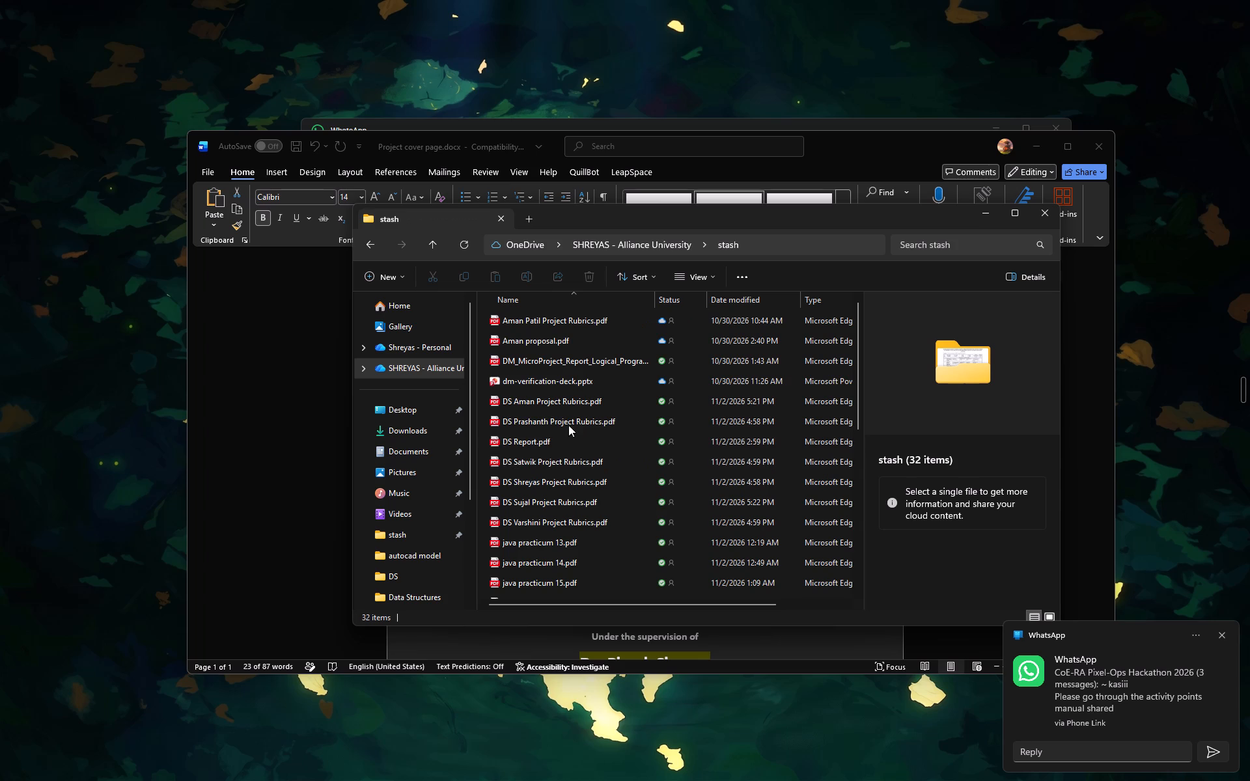
{"action": "double_click", "coordinate": [570, 422]}
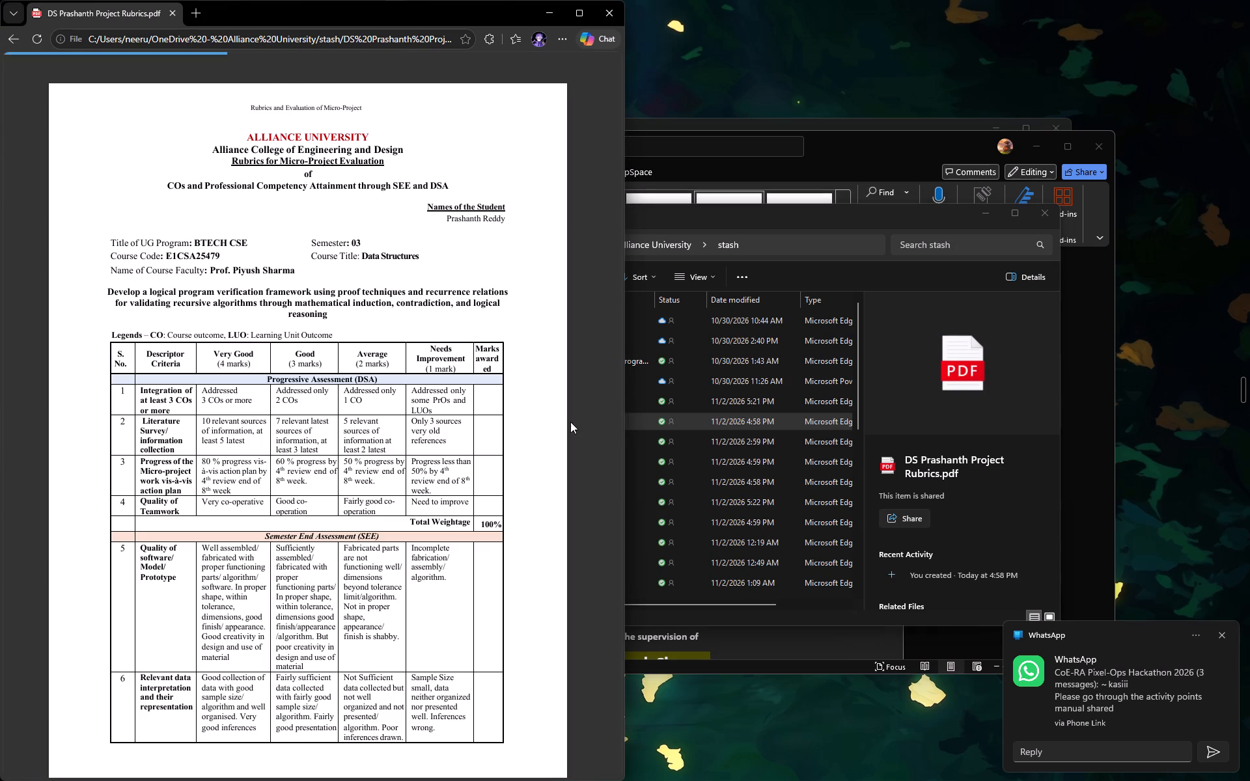
Check the micro-project title in the open rubrics PDF and close the document.
{"action": "triple_click", "coordinate": [296, 292]}
{"action": "left_click", "coordinate": [296, 292]}
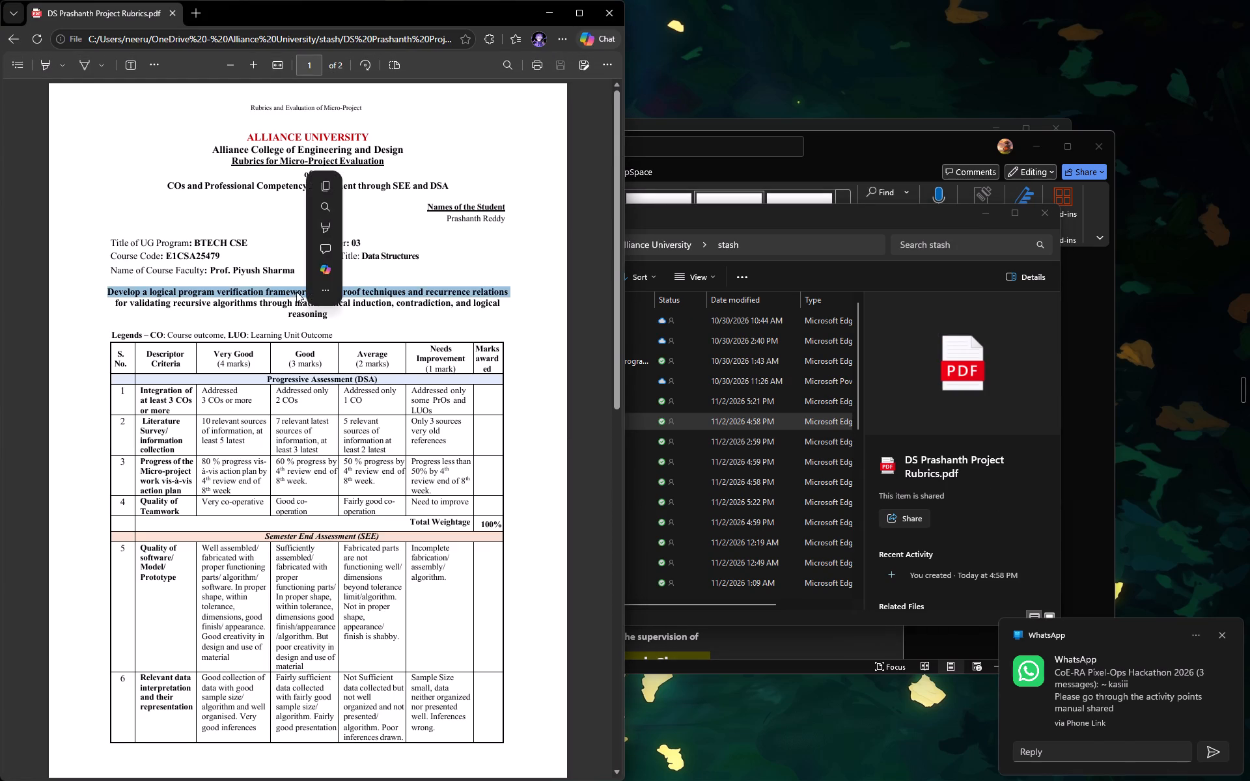
{"action": "left_click", "coordinate": [296, 292]}
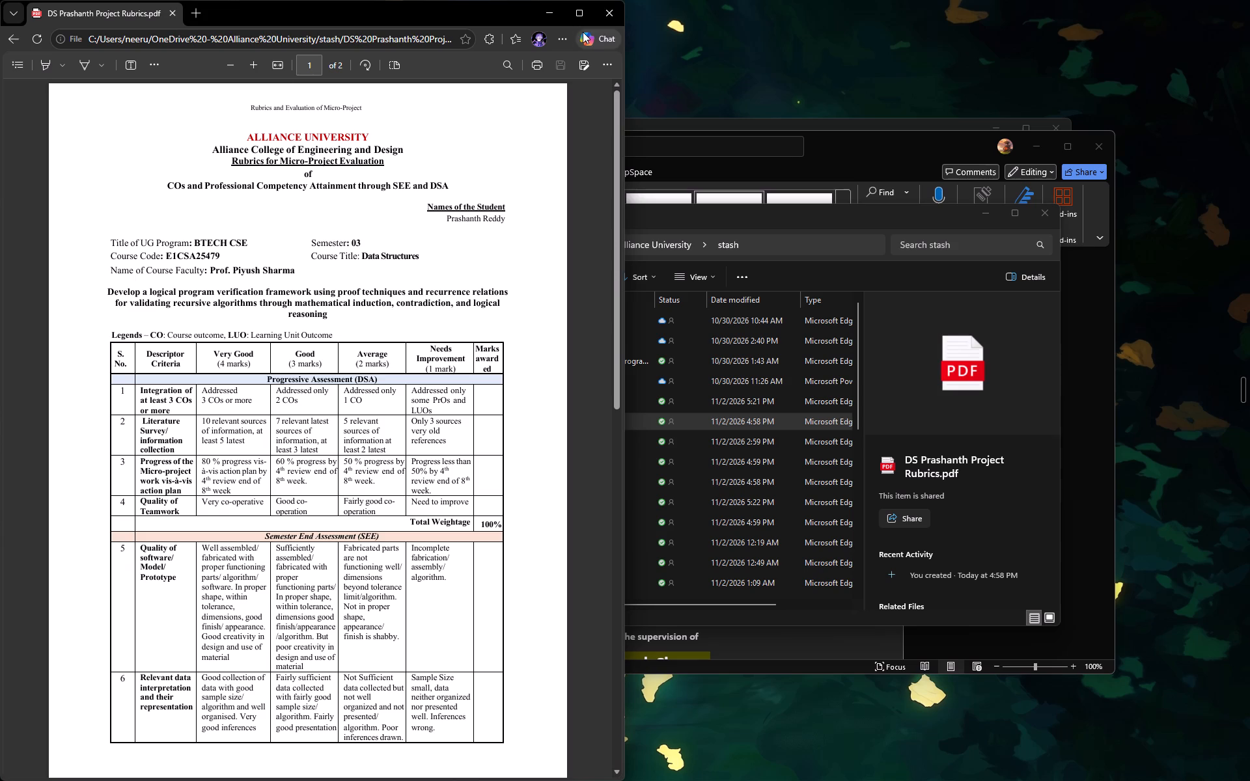
{"action": "left_click", "coordinate": [602, 23]}
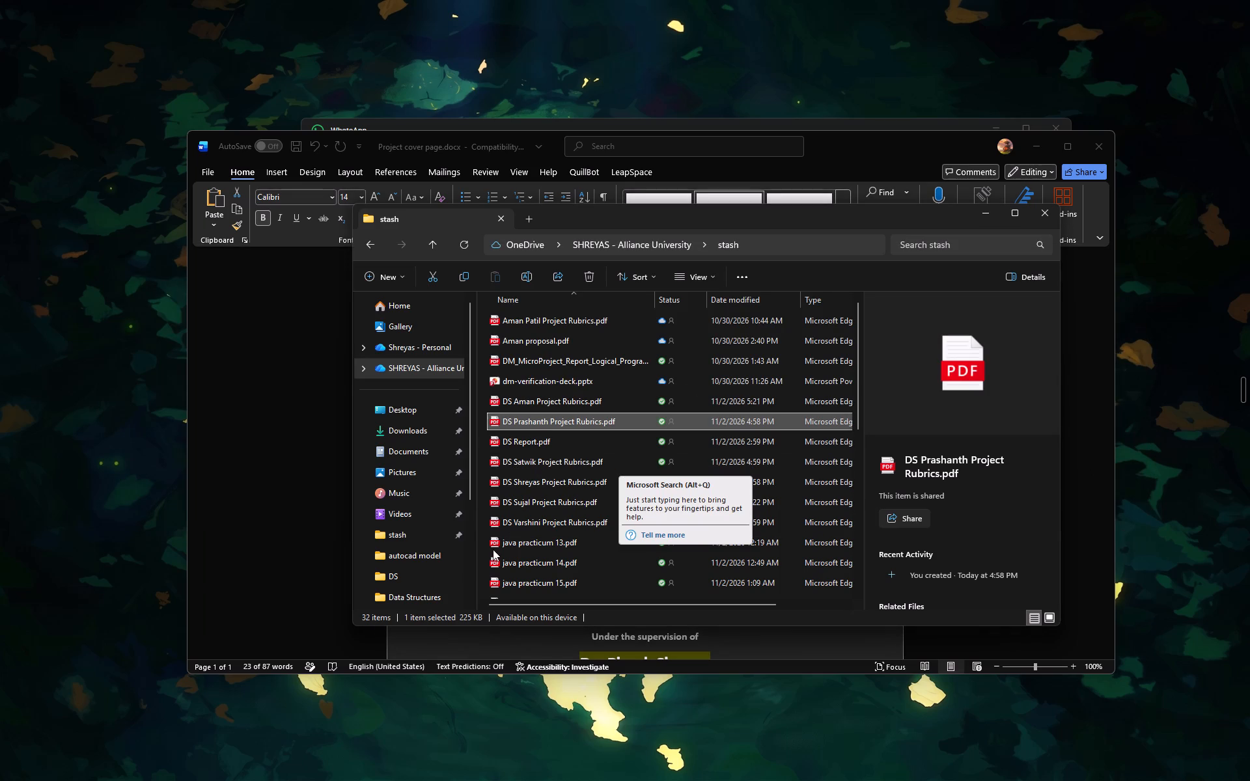
Delete the files "java practicum 13.pdf", "java practicum 14.pdf" and "java practicum 15.pdf" from the stash folder.
{"action": "left_click_drag", "start_coordinate": [482, 544], "coordinate": [549, 586]}
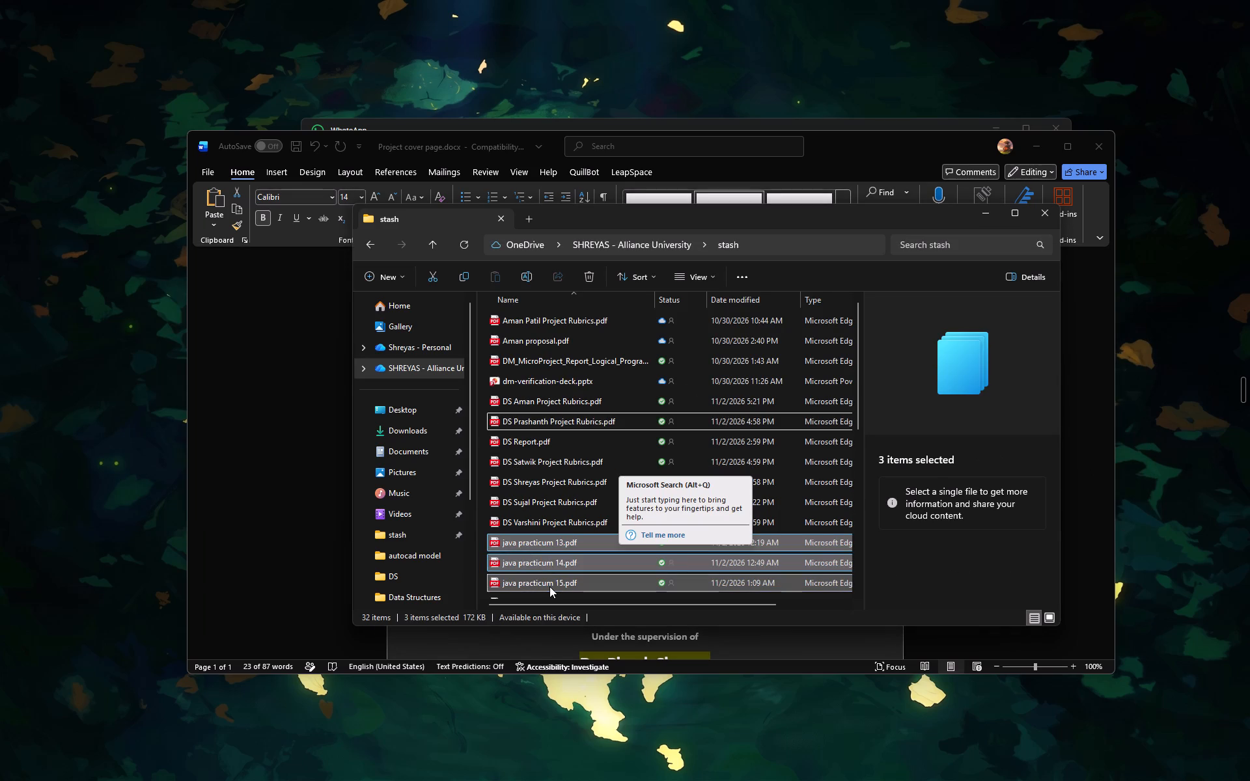
{"action": "key", "text": "Delete"}
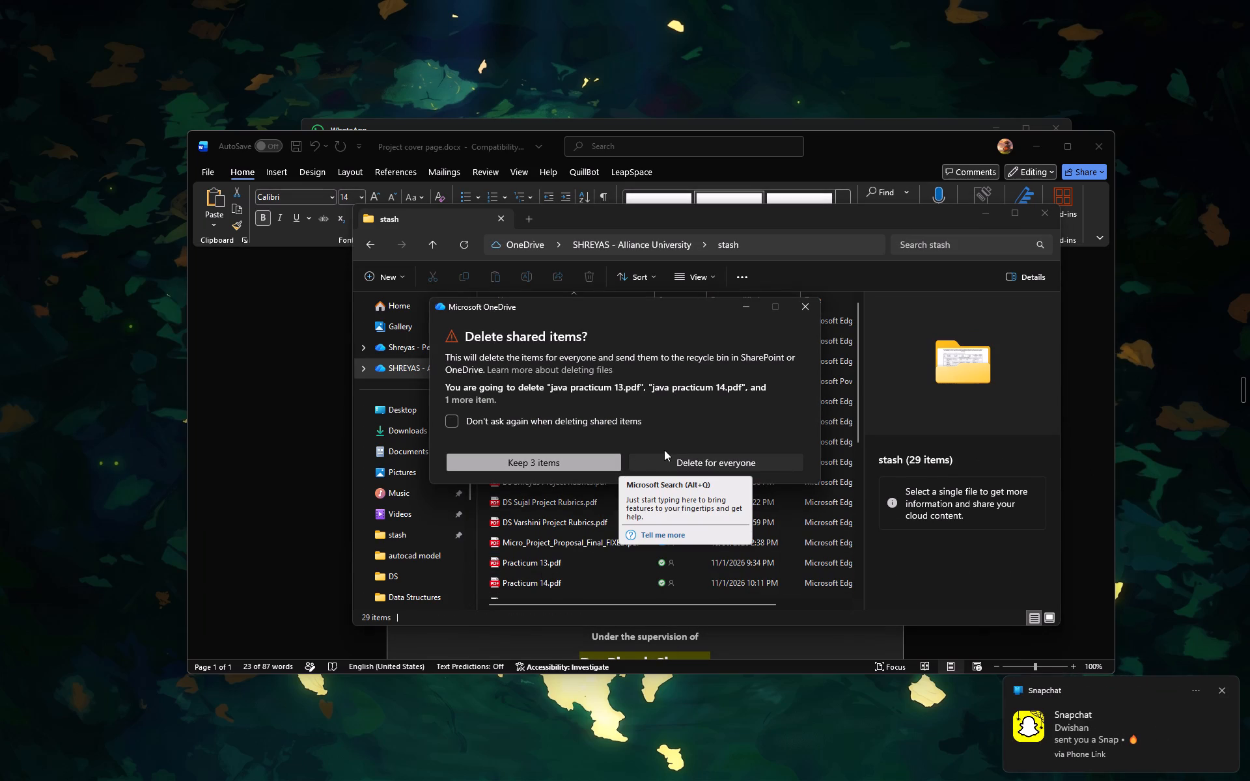
Delete the shared files java practicum 13, 14 and 15 from the stash folder for everyone.
{"action": "left_click", "coordinate": [668, 452]}
{"action": "left_click", "coordinate": [670, 458]}
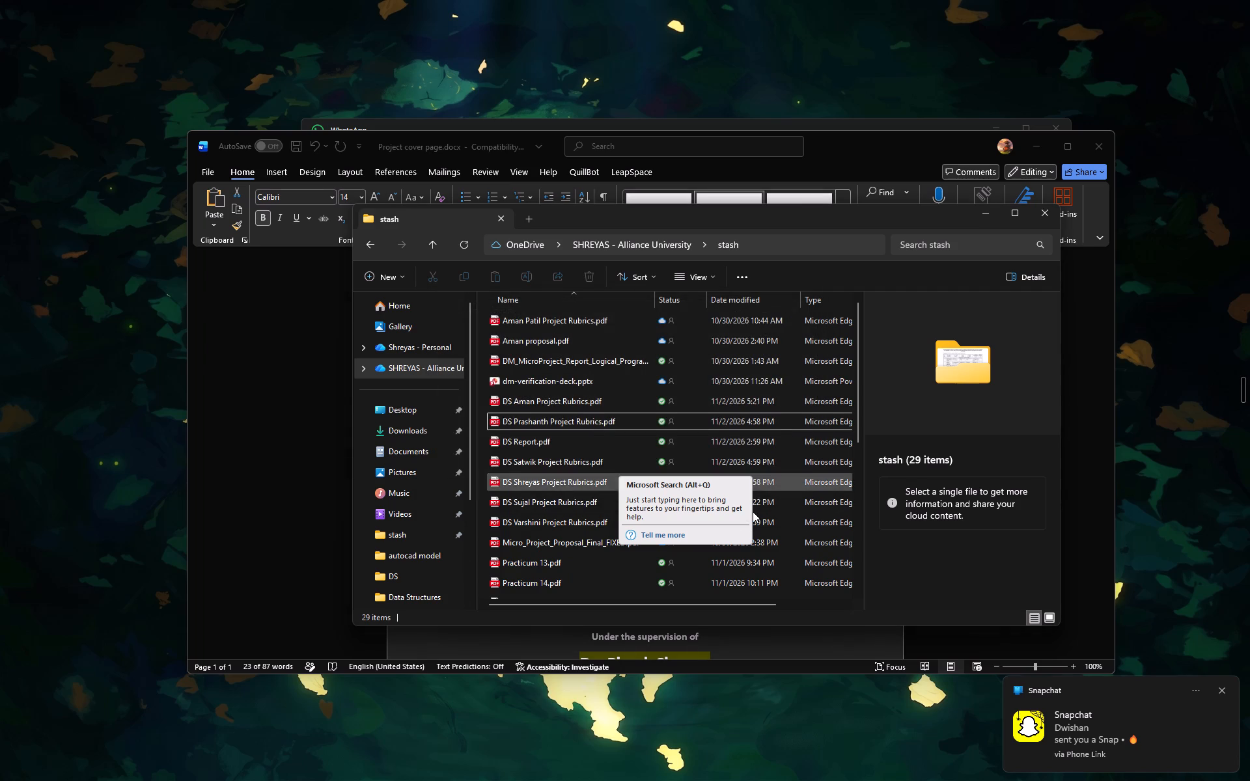
Open "Micro_Project_Proposal_Final_FIXED.pdf" from the stash folder, check its first page for the project title, and close it.
{"action": "scroll", "coordinate": [644, 568], "scroll_direction": "down", "scroll_amount": 4}
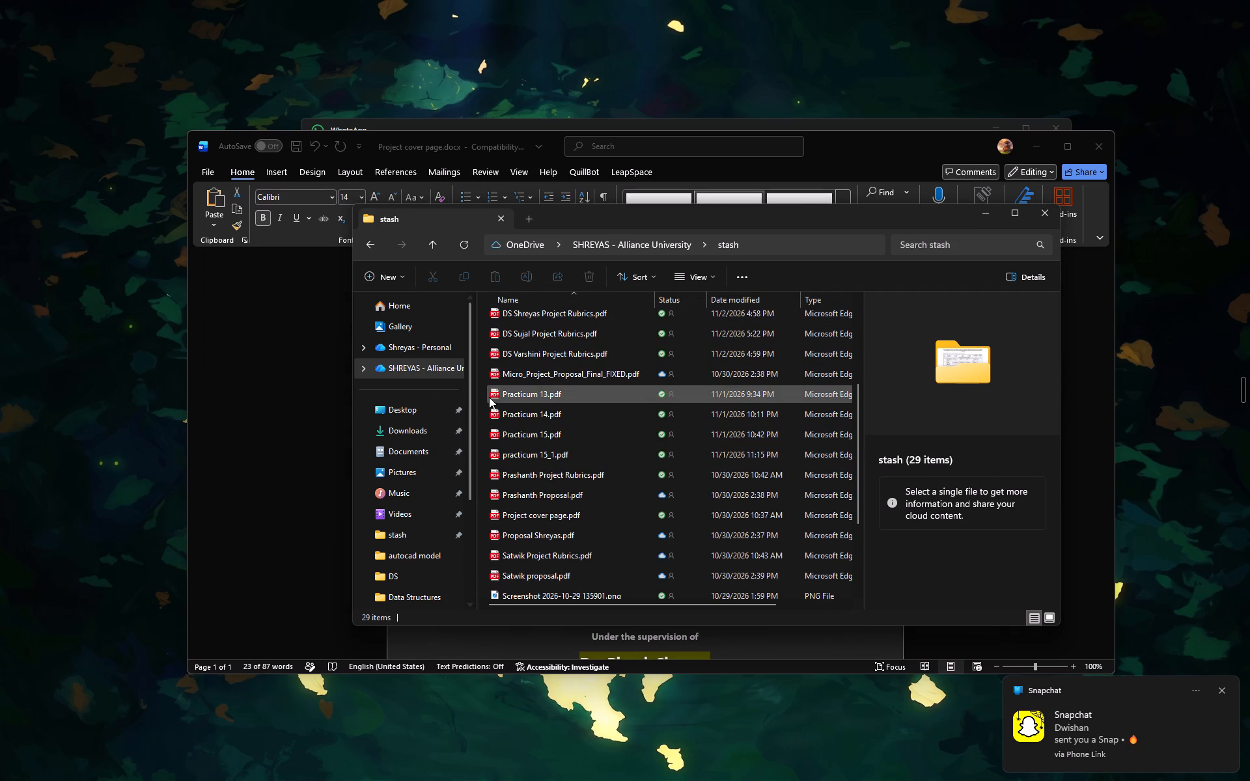
{"action": "double_click", "coordinate": [498, 370]}
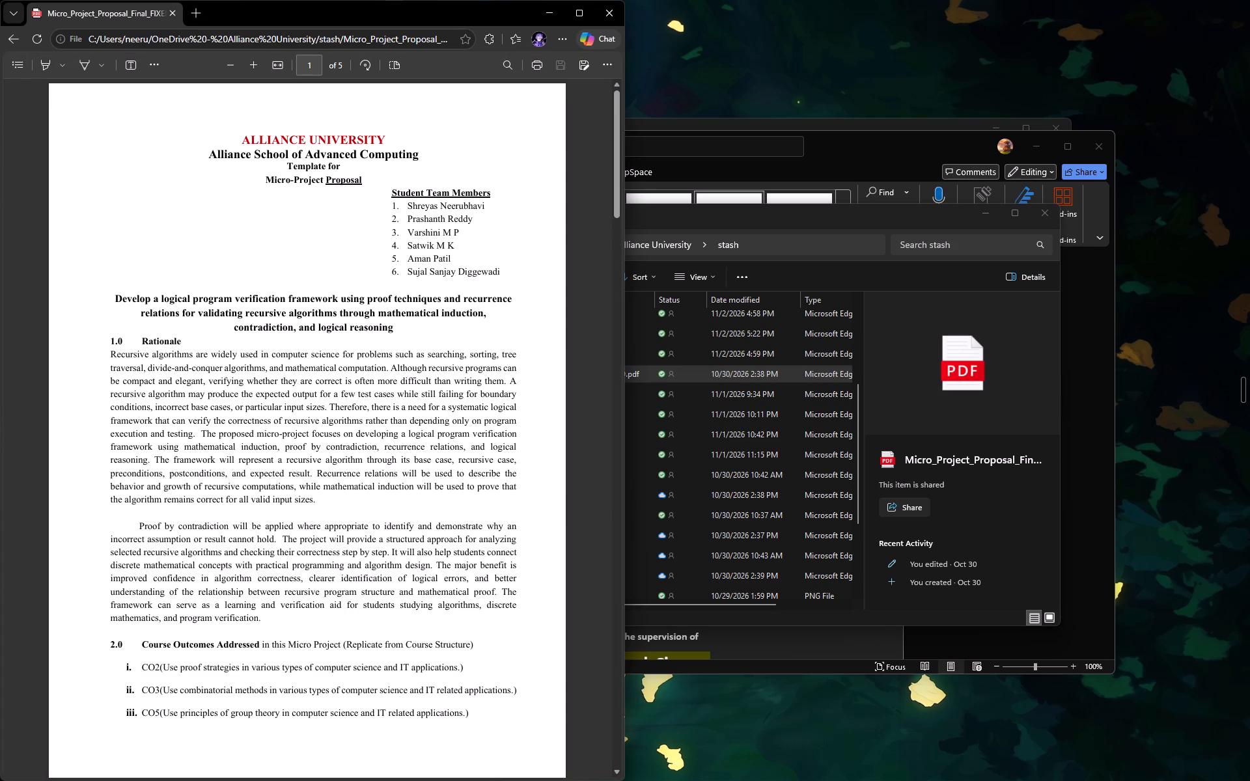
{"action": "scroll", "coordinate": [510, 307], "scroll_direction": "down", "scroll_amount": 1}
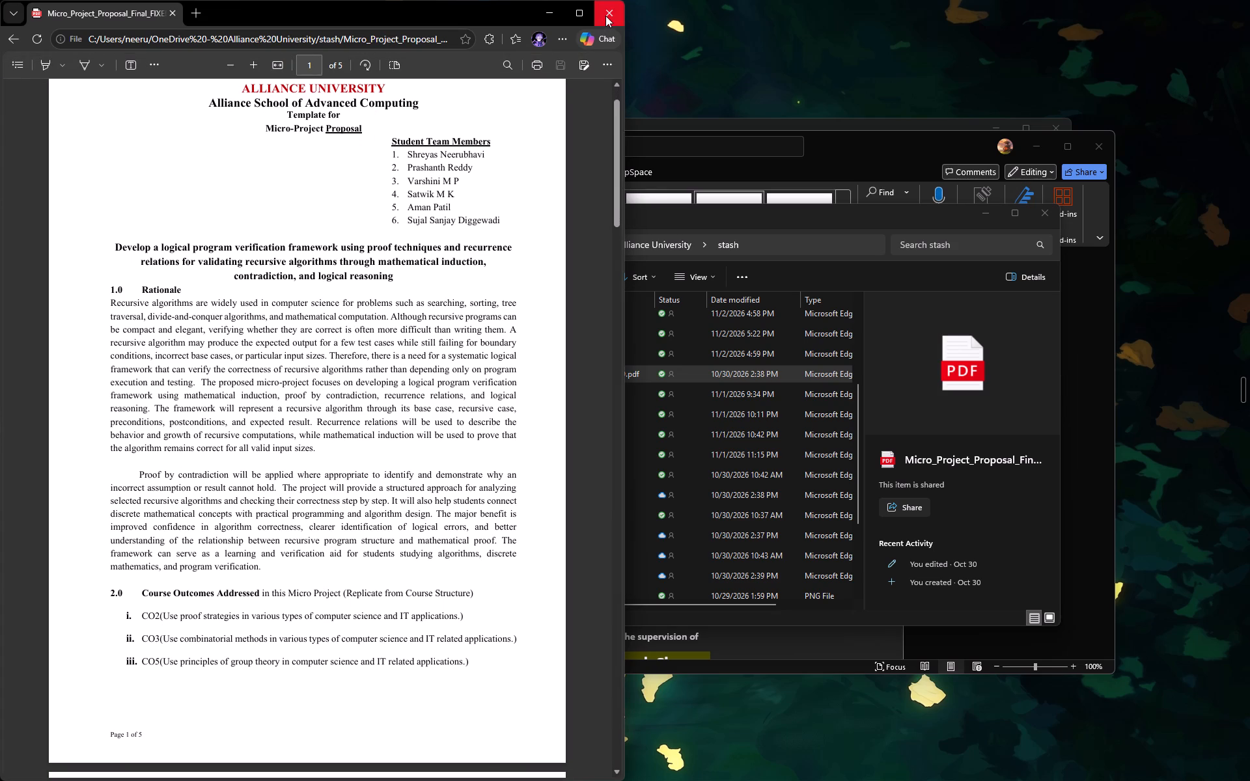
{"action": "left_click", "coordinate": [605, 16]}
Delete all files from "Micro_Project_Proposal_Final_FIXED.pdf" through "Varshini proposal.pdf" in the stash folder.
{"action": "left_click_drag", "start_coordinate": [480, 374], "coordinate": [629, 599]}
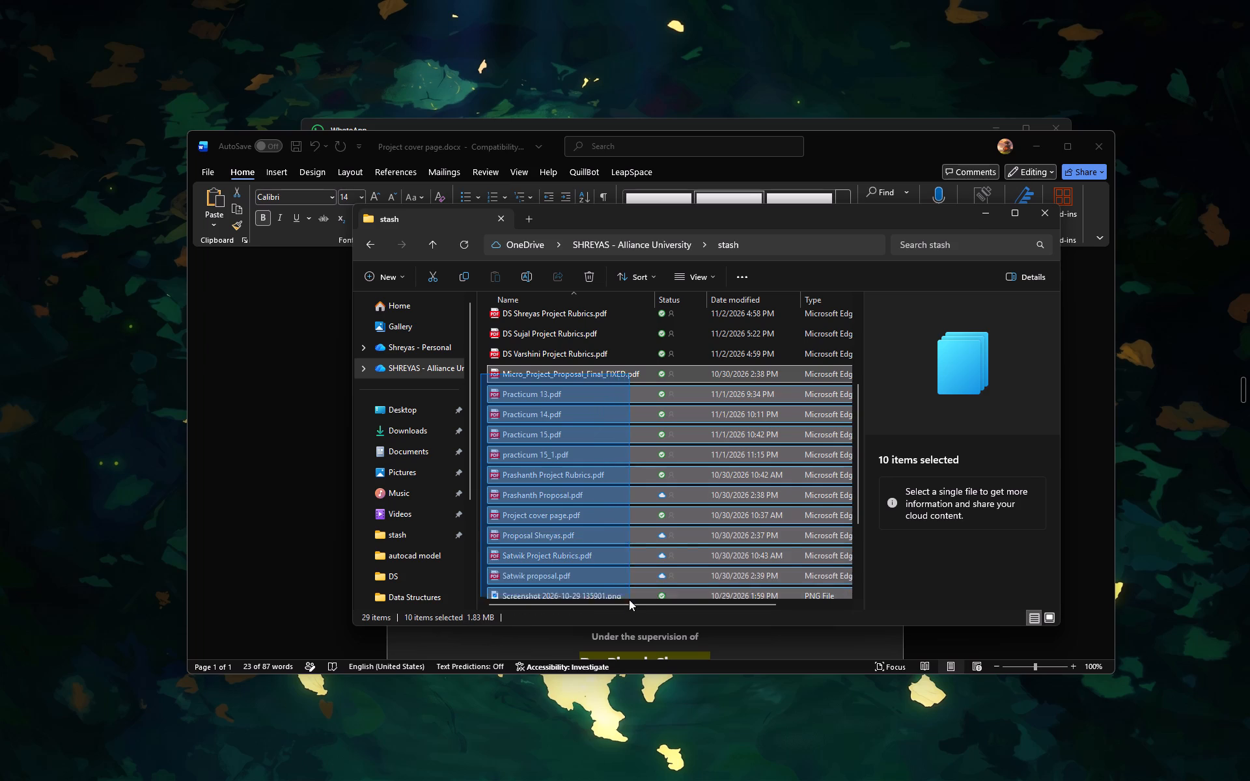
{"action": "left_click_drag", "start_coordinate": [629, 599], "coordinate": [624, 532]}
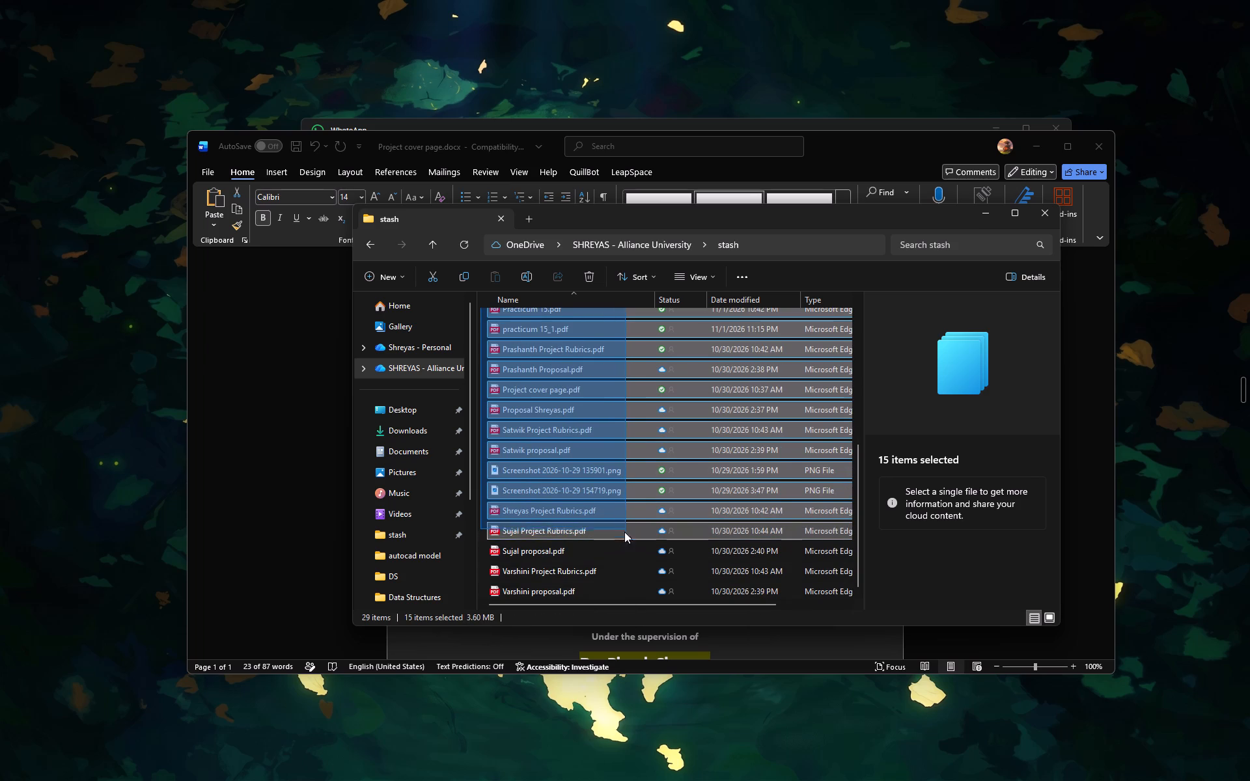
{"action": "left_click_drag", "start_coordinate": [624, 532], "coordinate": [620, 549]}
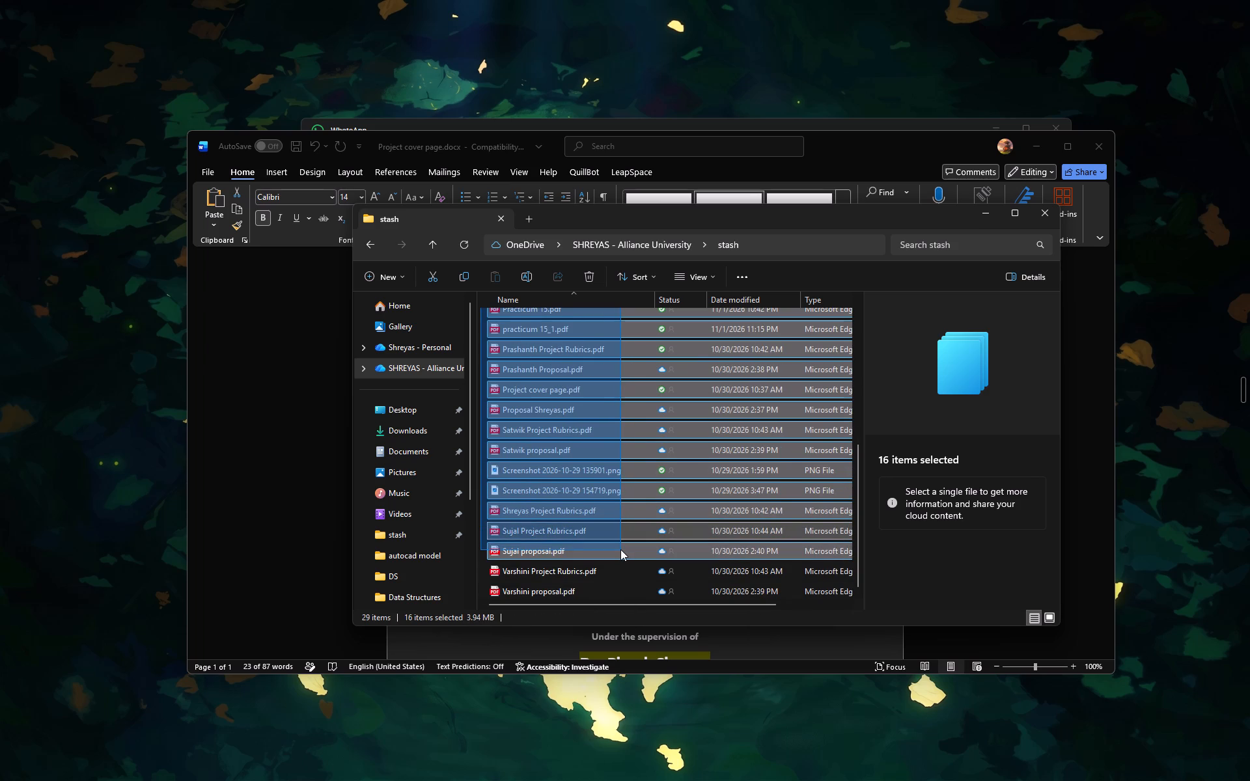
{"action": "left_click_drag", "start_coordinate": [620, 549], "coordinate": [611, 674]}
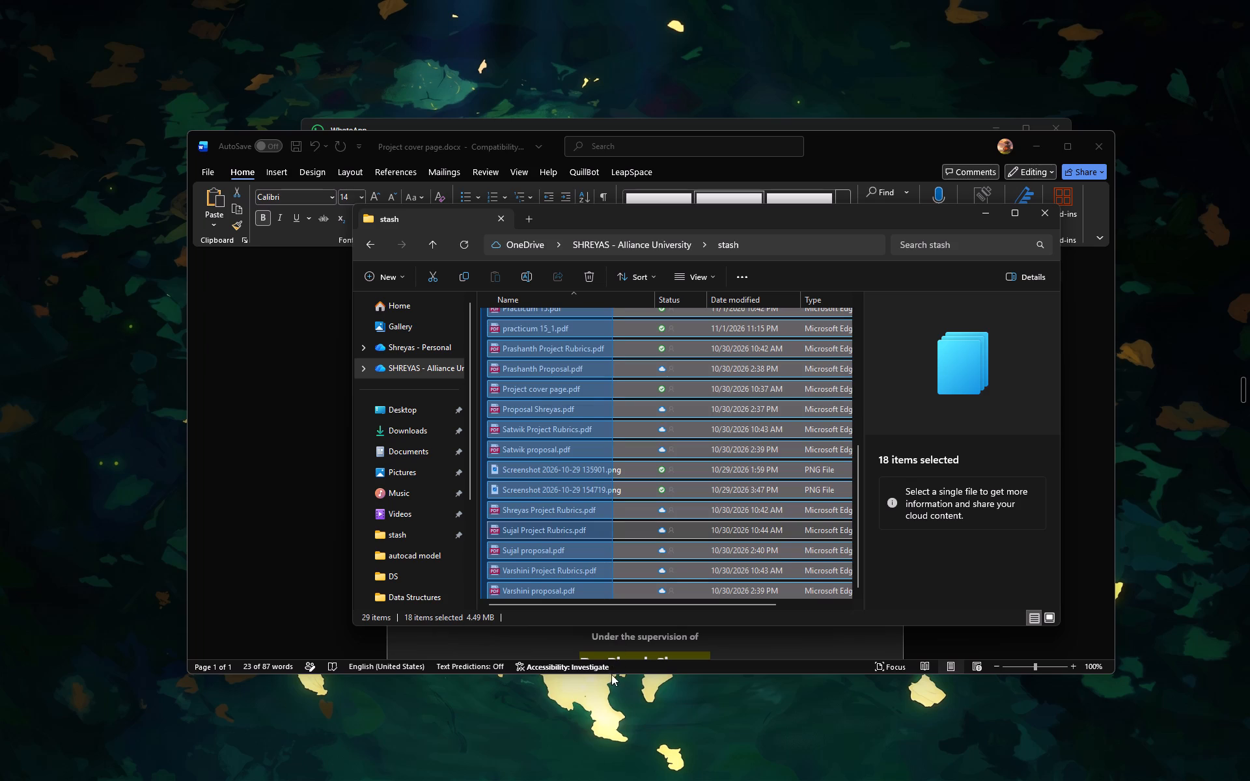
{"action": "left_click_drag", "start_coordinate": [611, 674], "coordinate": [613, 689]}
{"action": "key", "text": "Delete"}
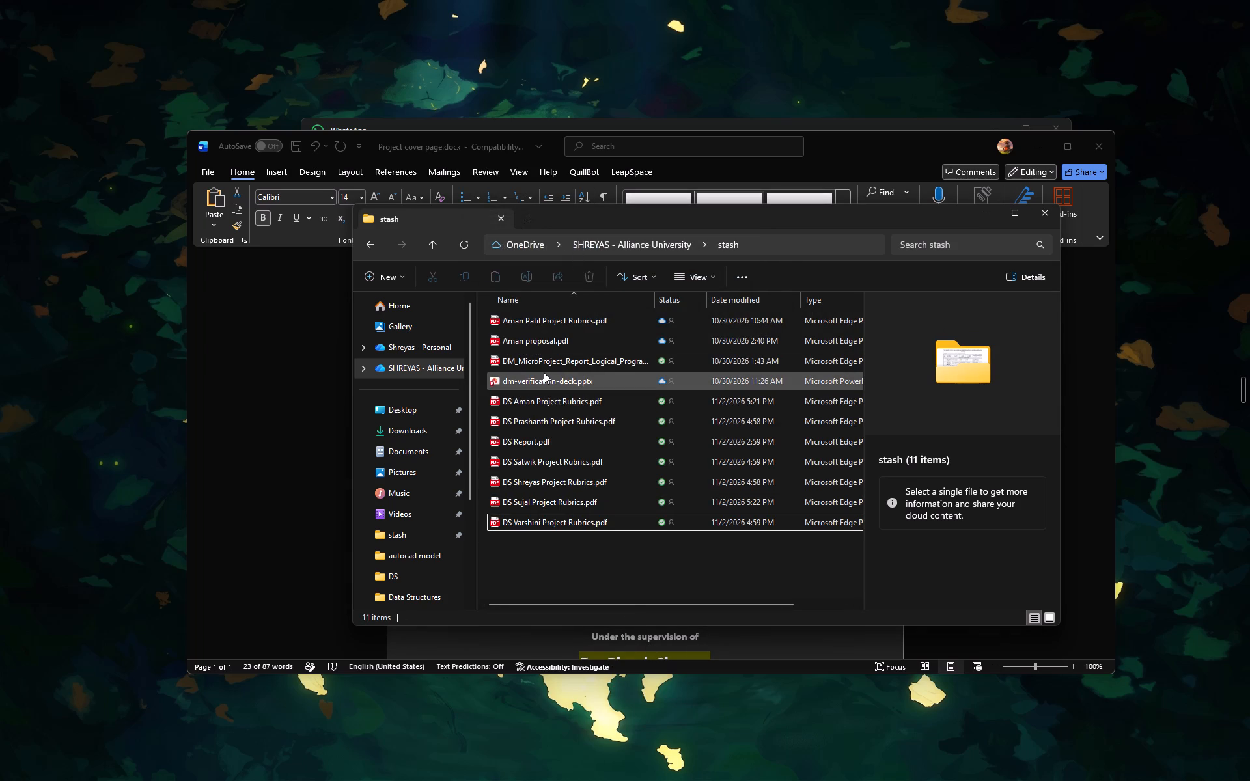
Delete the presentation "dm-verification-deck.pptx" from the stash folder.
{"action": "left_click", "coordinate": [544, 372]}
{"action": "key", "text": "Delete"}
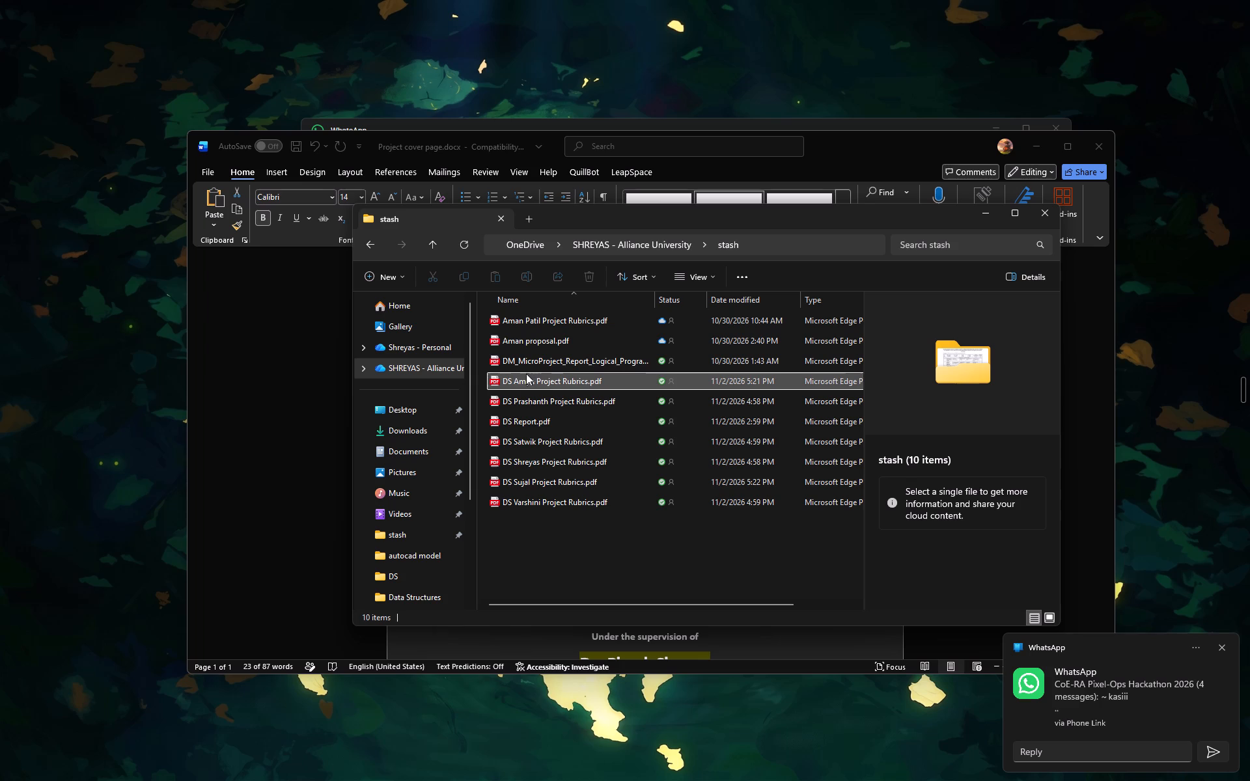
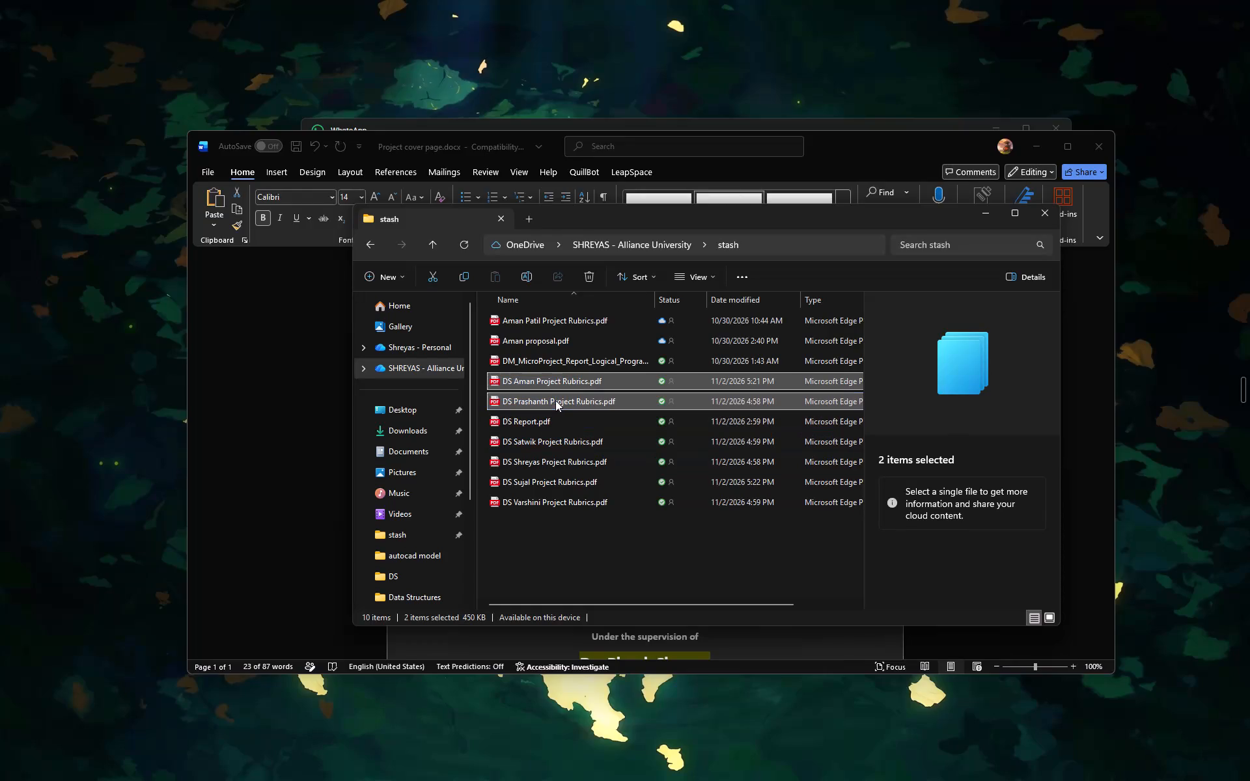
Delete the six individual "DS … Project Rubrics.pdf" files from the stash folder, keeping "DS Report.pdf".
{"action": "key", "text": "Delete"}
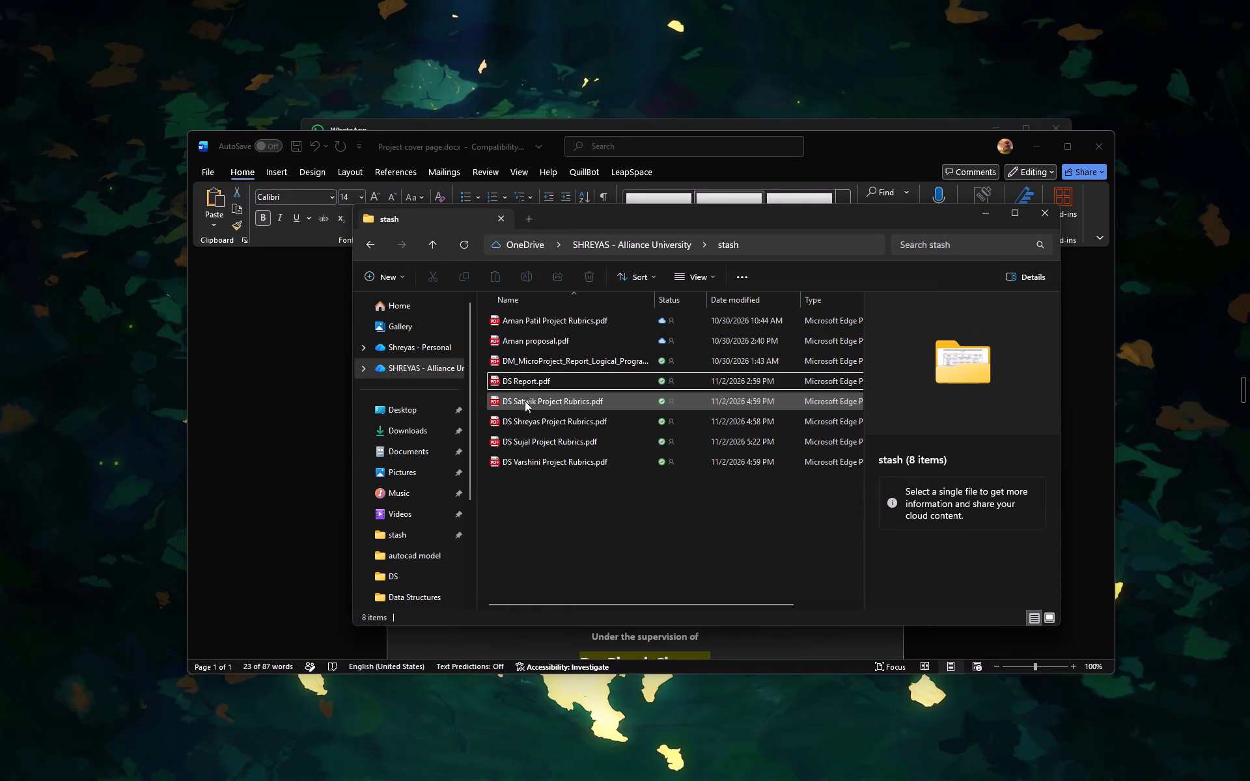
{"action": "left_click_drag", "start_coordinate": [482, 398], "coordinate": [564, 455]}
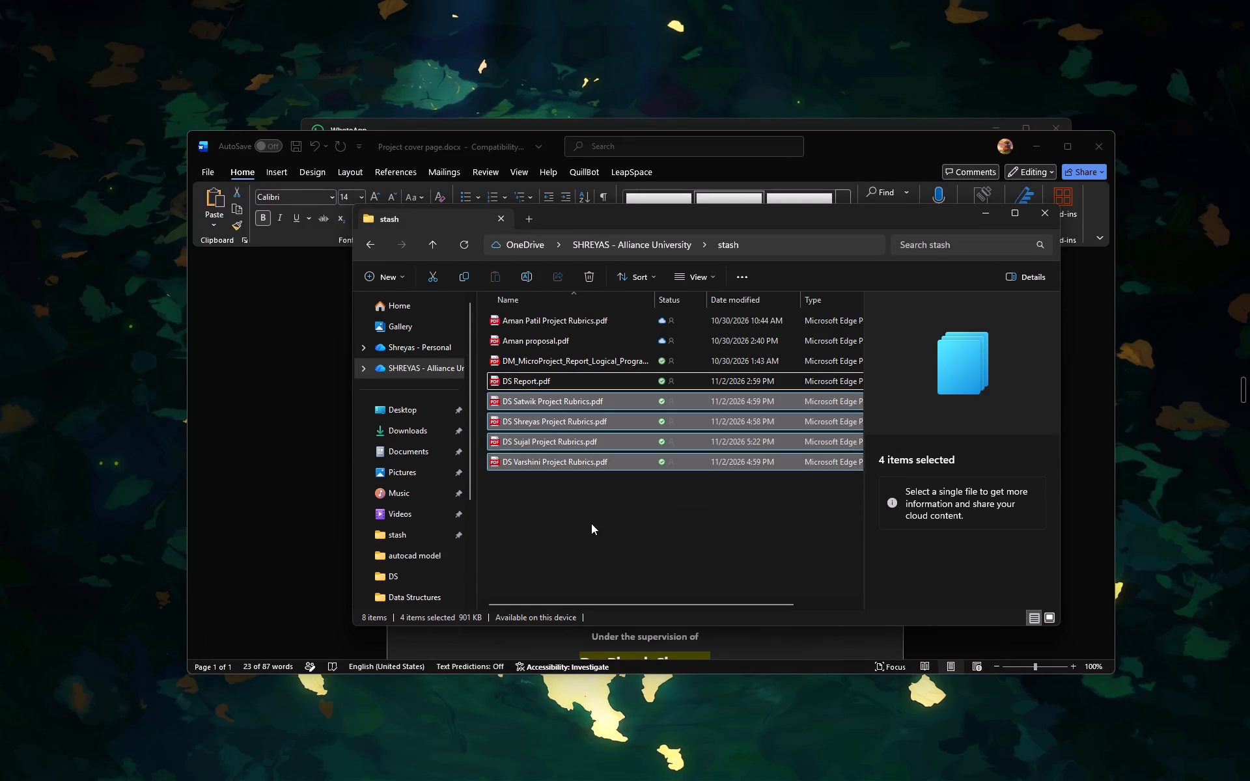
{"action": "left_click", "coordinate": [601, 538]}
{"action": "left_click_drag", "start_coordinate": [601, 538], "coordinate": [628, 392]}
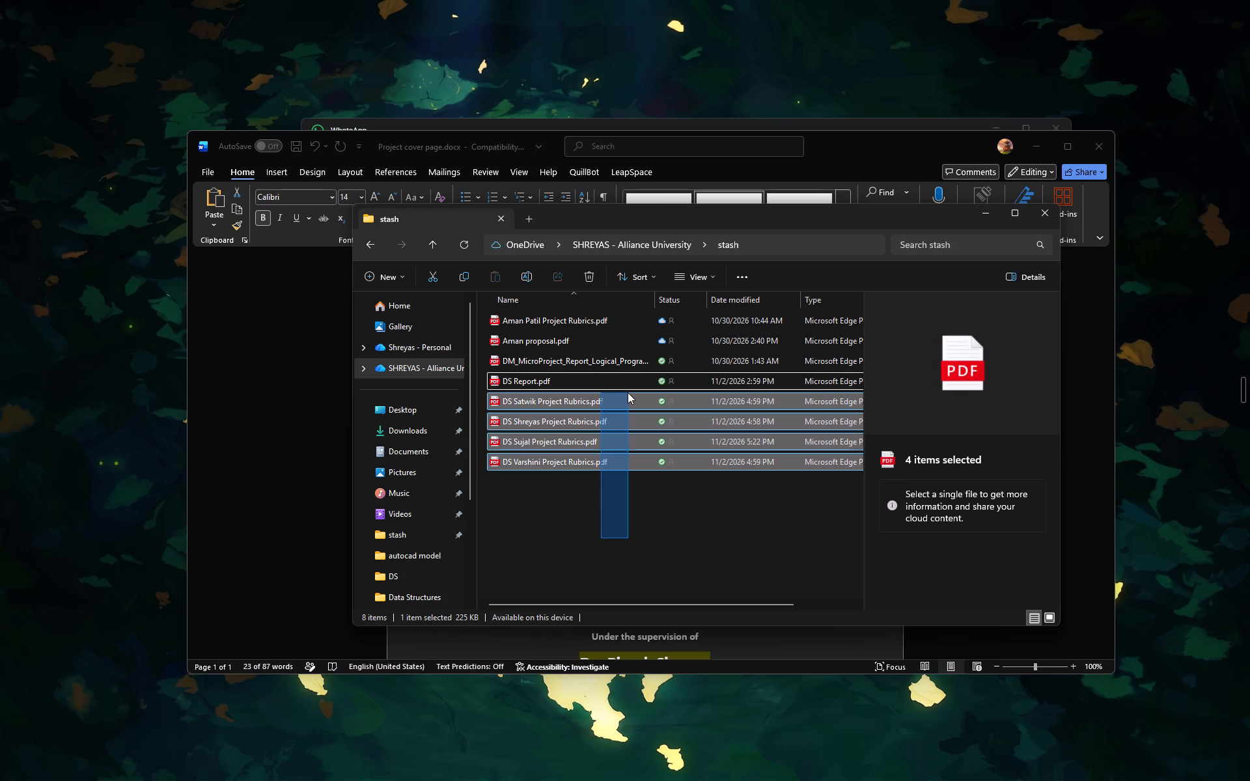
{"action": "left_click_drag", "start_coordinate": [628, 392], "coordinate": [629, 398]}
{"action": "key", "text": "Delete"}
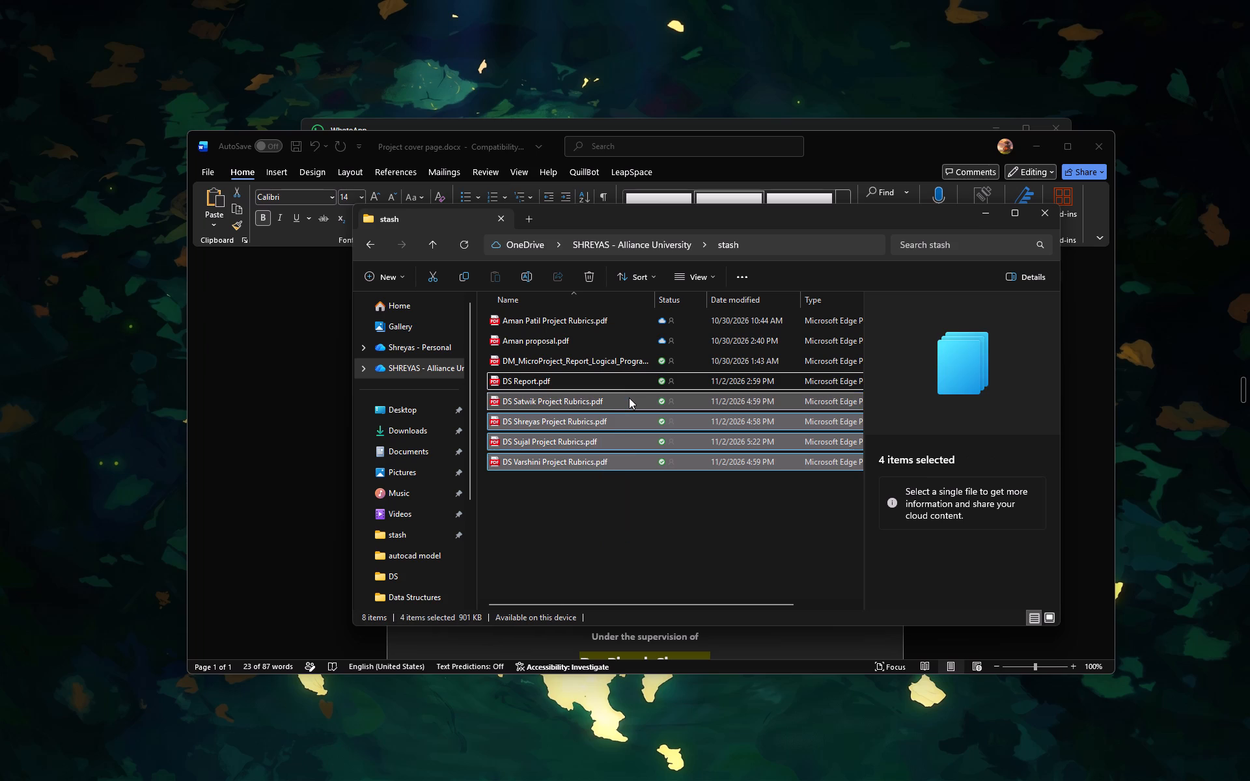
Open "DS Report.pdf", copy the micro-project title "Intelligent Production Planning and Scheduling System for Automated Manufacturing", and close the report.
{"action": "double_click", "coordinate": [536, 375]}
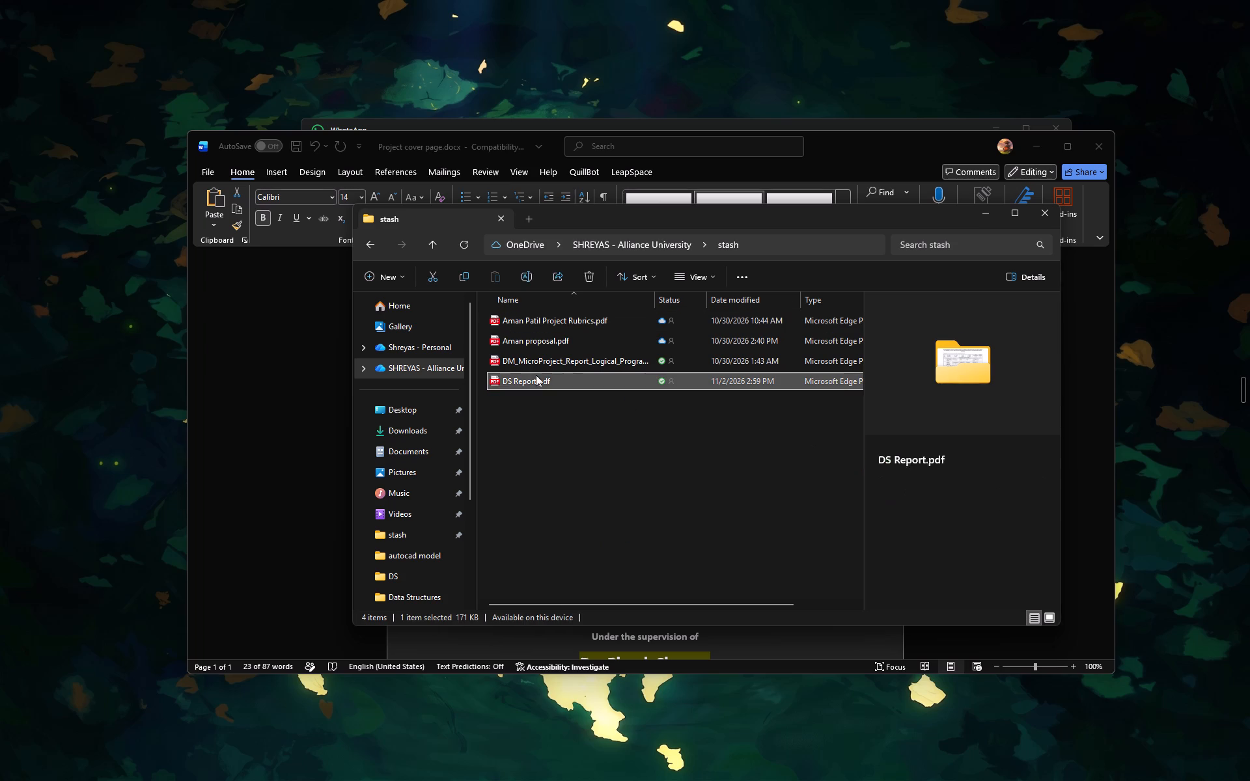
{"action": "scroll", "coordinate": [307, 219], "scroll_direction": "up", "scroll_amount": 8}
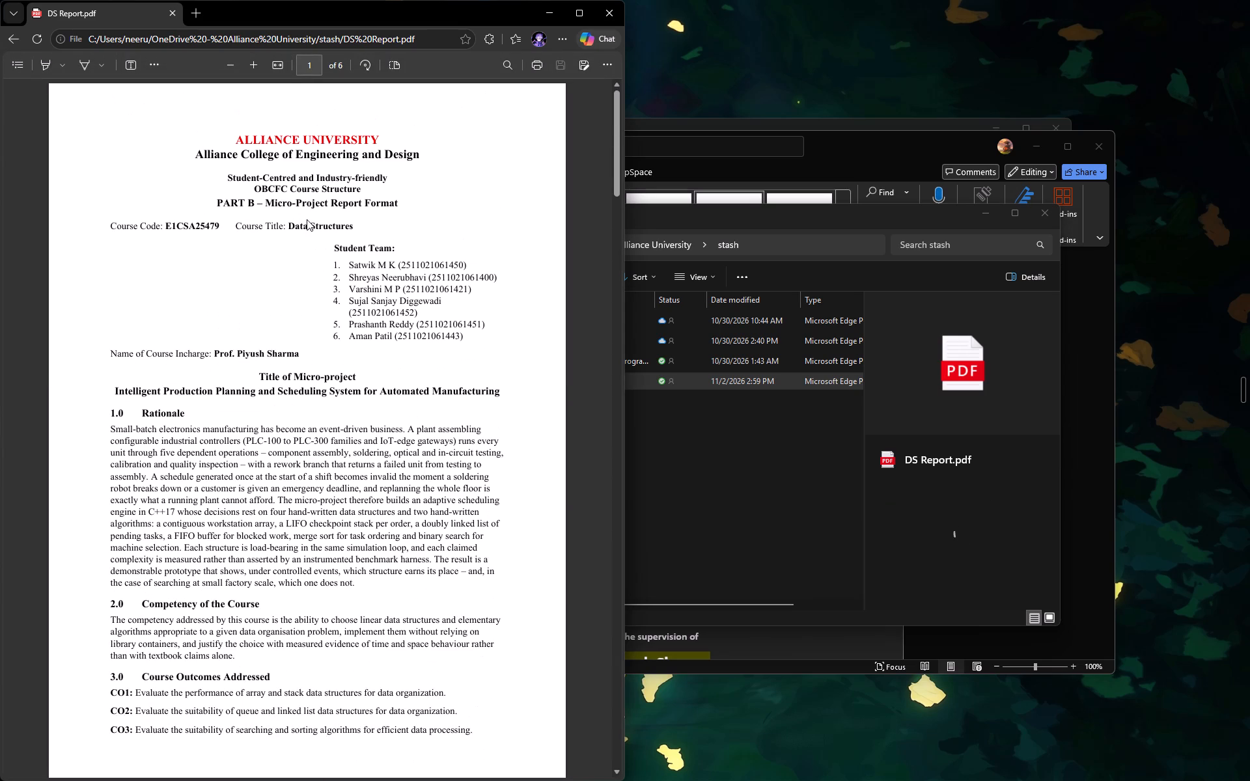
{"action": "triple_click", "coordinate": [321, 384]}
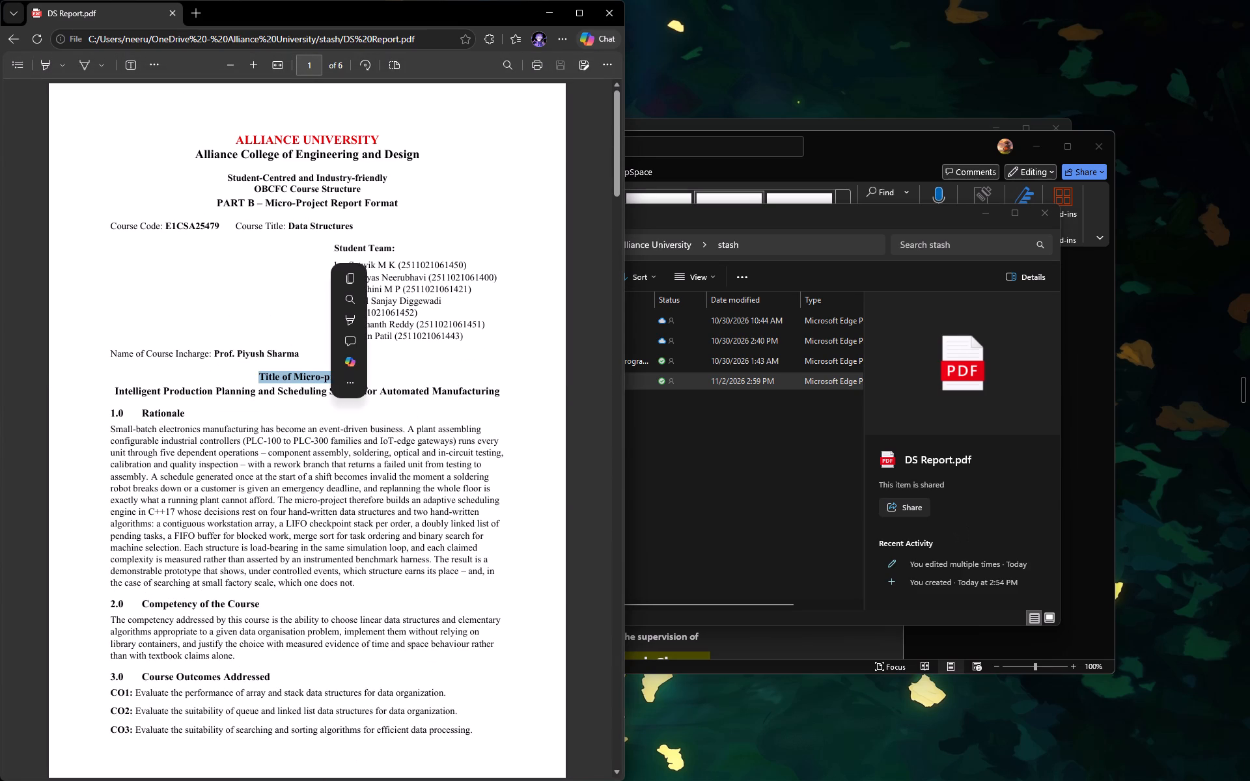
{"action": "triple_click", "coordinate": [299, 392]}
{"action": "left_click", "coordinate": [299, 392]}
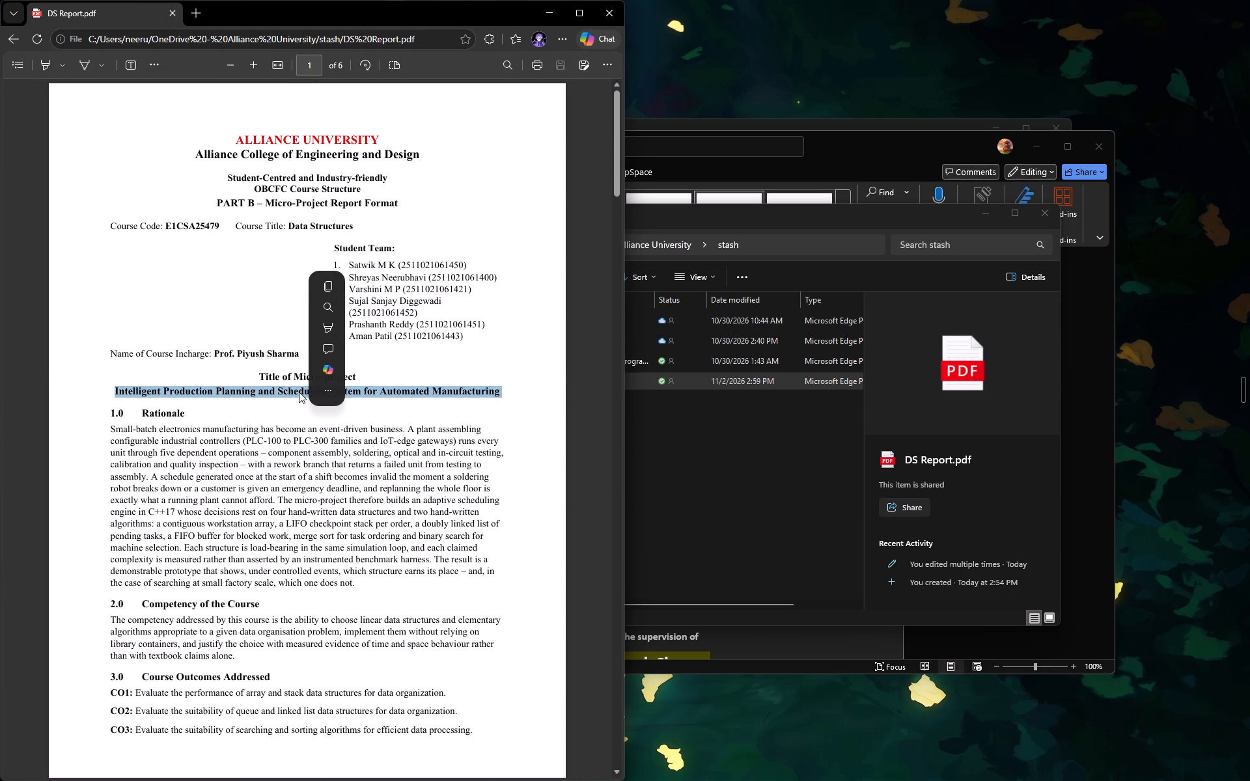
{"action": "left_click", "coordinate": [330, 282]}
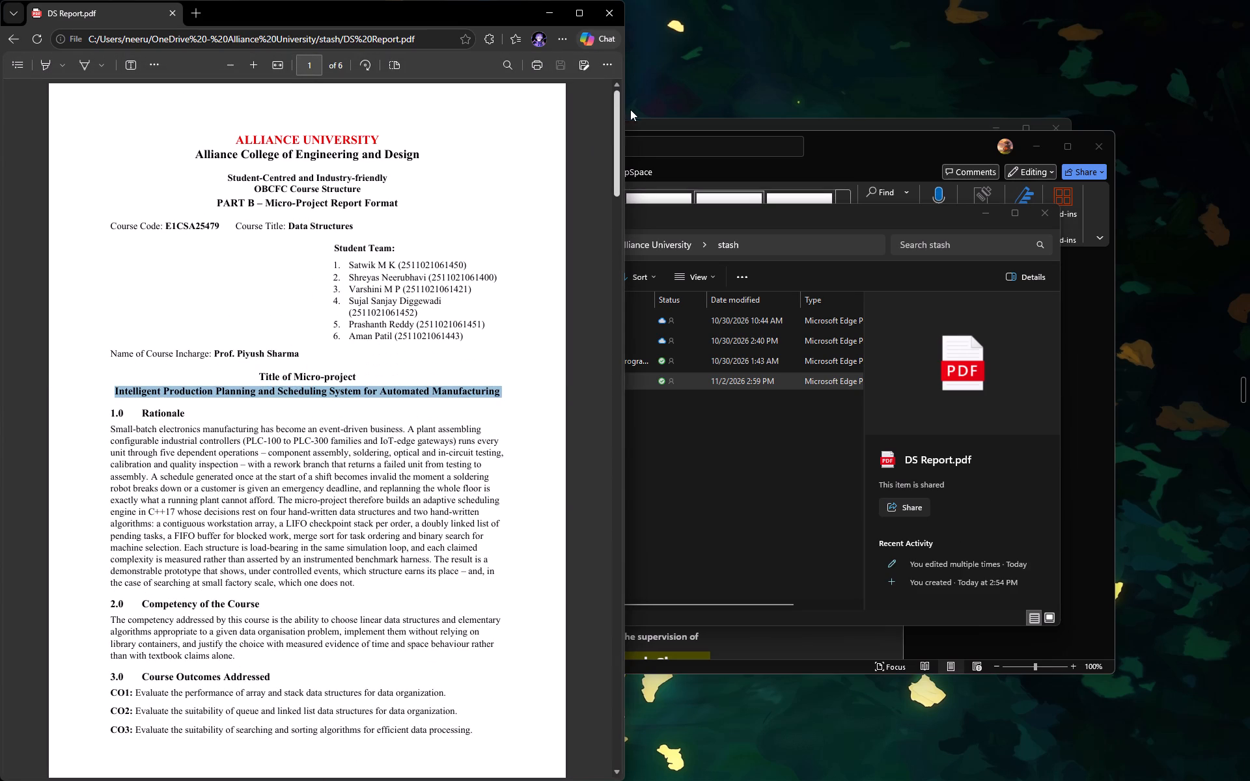
{"action": "left_click", "coordinate": [607, 4]}
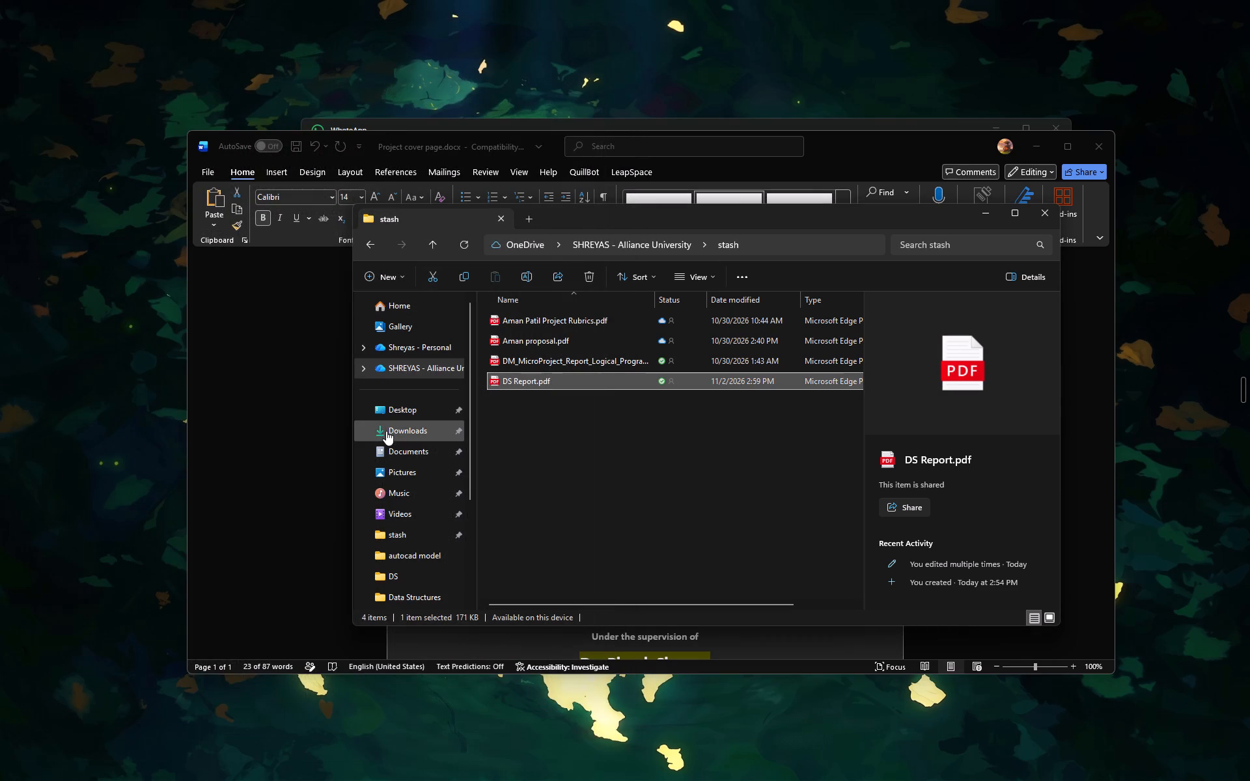
Open "Prashanth Project Rubrics.docx" from Downloads and replace the bold project title above the legends with the copied micro-project title.
{"action": "left_click", "coordinate": [386, 431]}
{"action": "double_click", "coordinate": [540, 352]}
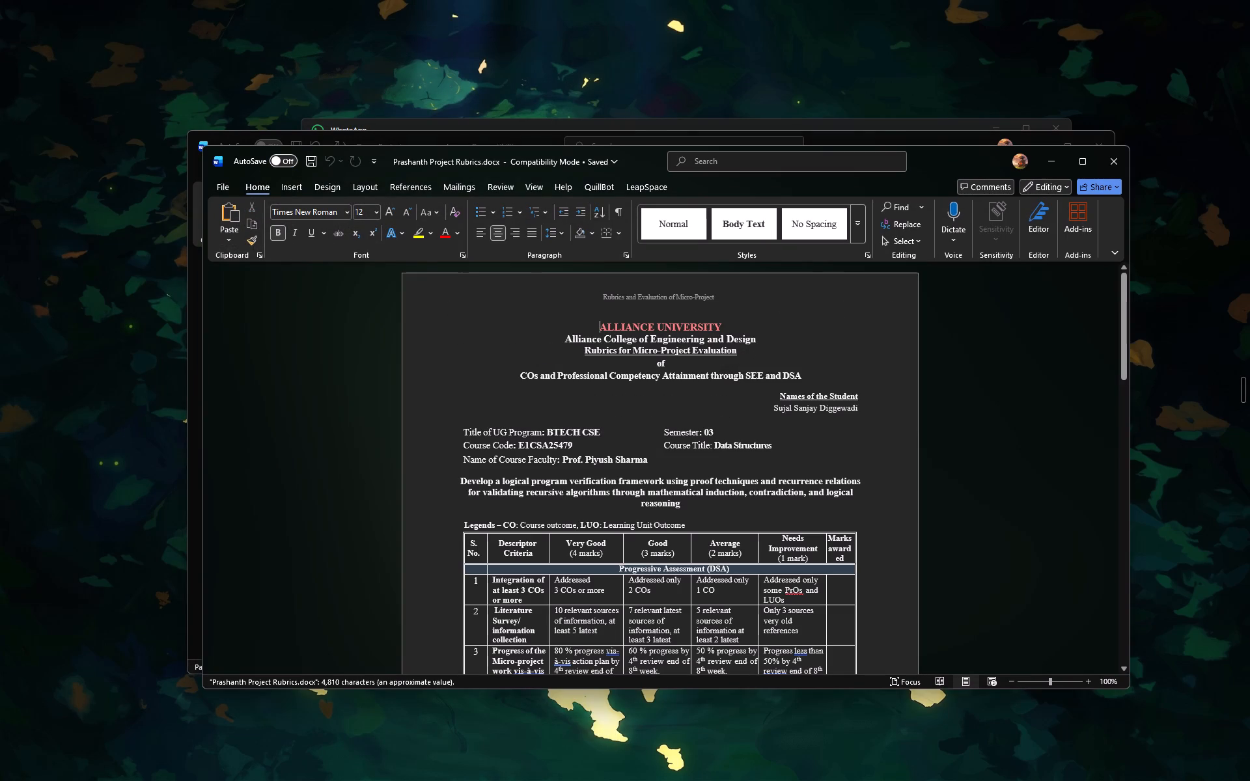
{"action": "left_click", "coordinate": [686, 503]}
{"action": "left_click_drag", "start_coordinate": [686, 503], "coordinate": [454, 473]}
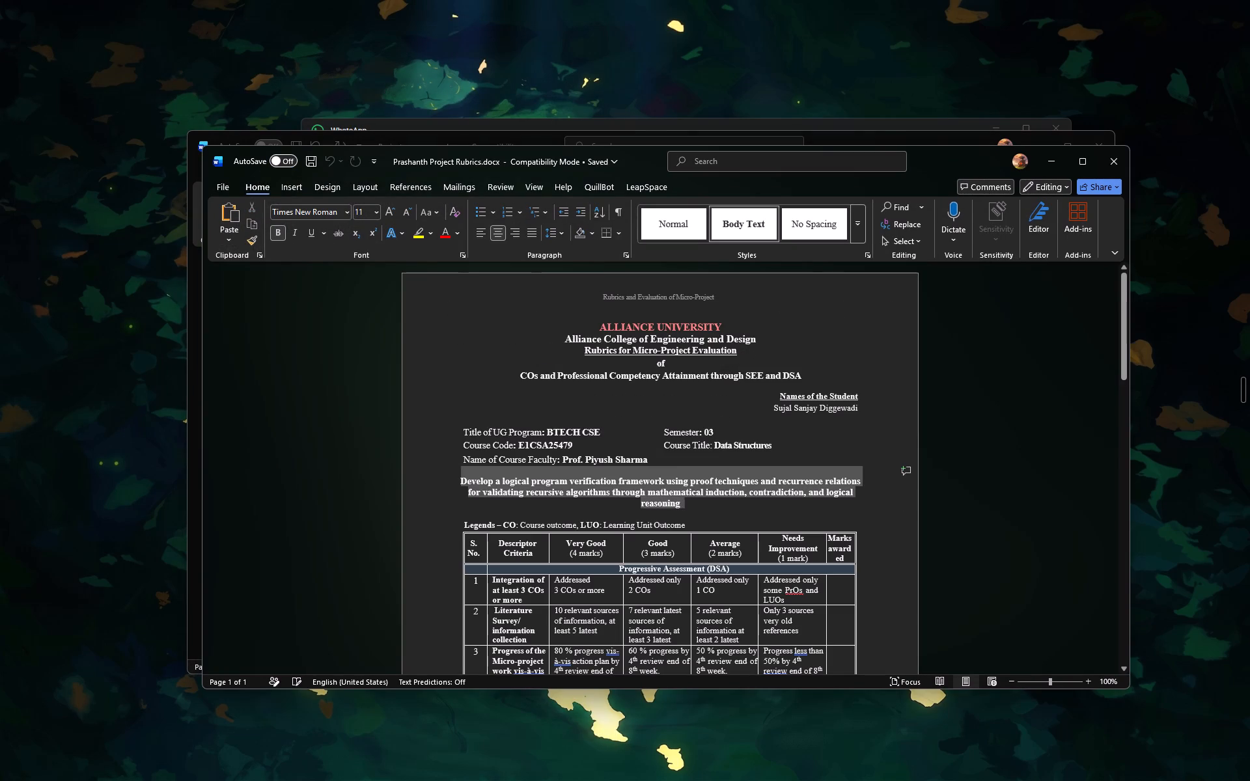
{"action": "left_click_drag", "start_coordinate": [454, 473], "coordinate": [454, 473]}
{"action": "key", "text": "ctrl+v"}
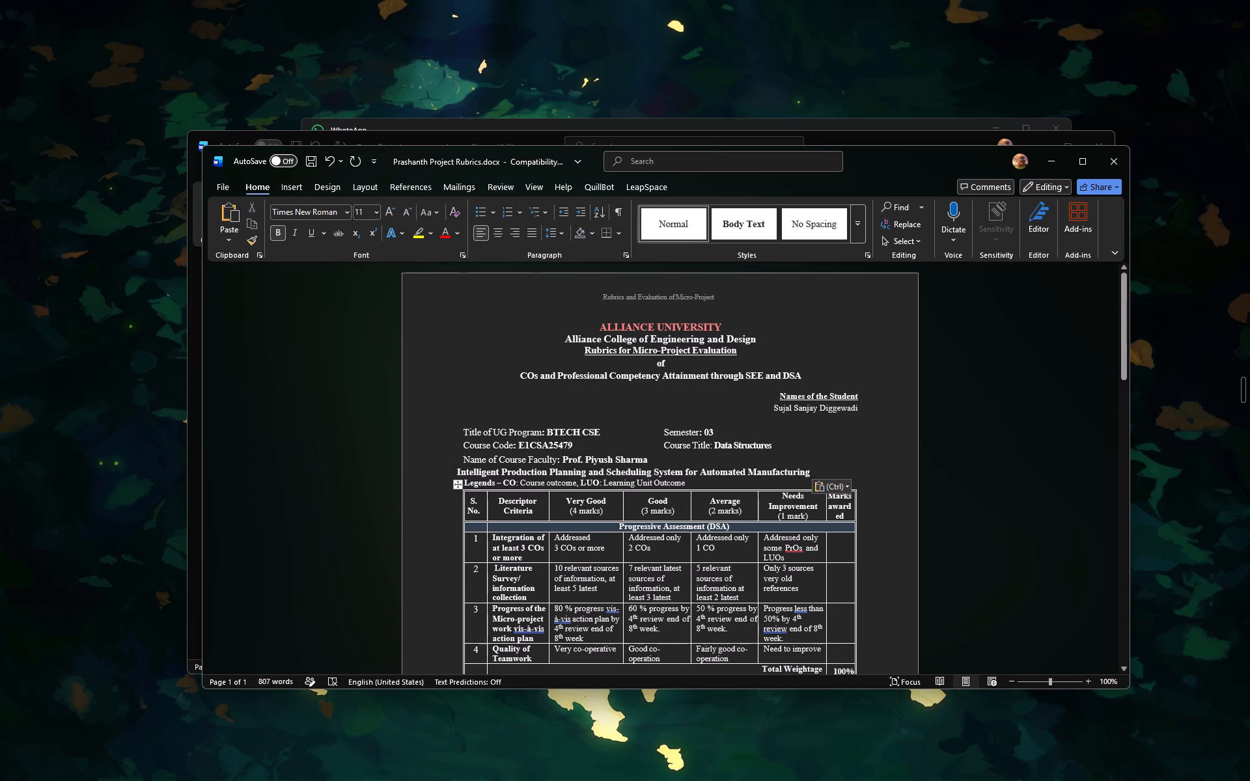
Centre the new project title and add a blank line above and below it.
{"action": "left_click", "coordinate": [664, 463]}
{"action": "key", "text": "Return"}
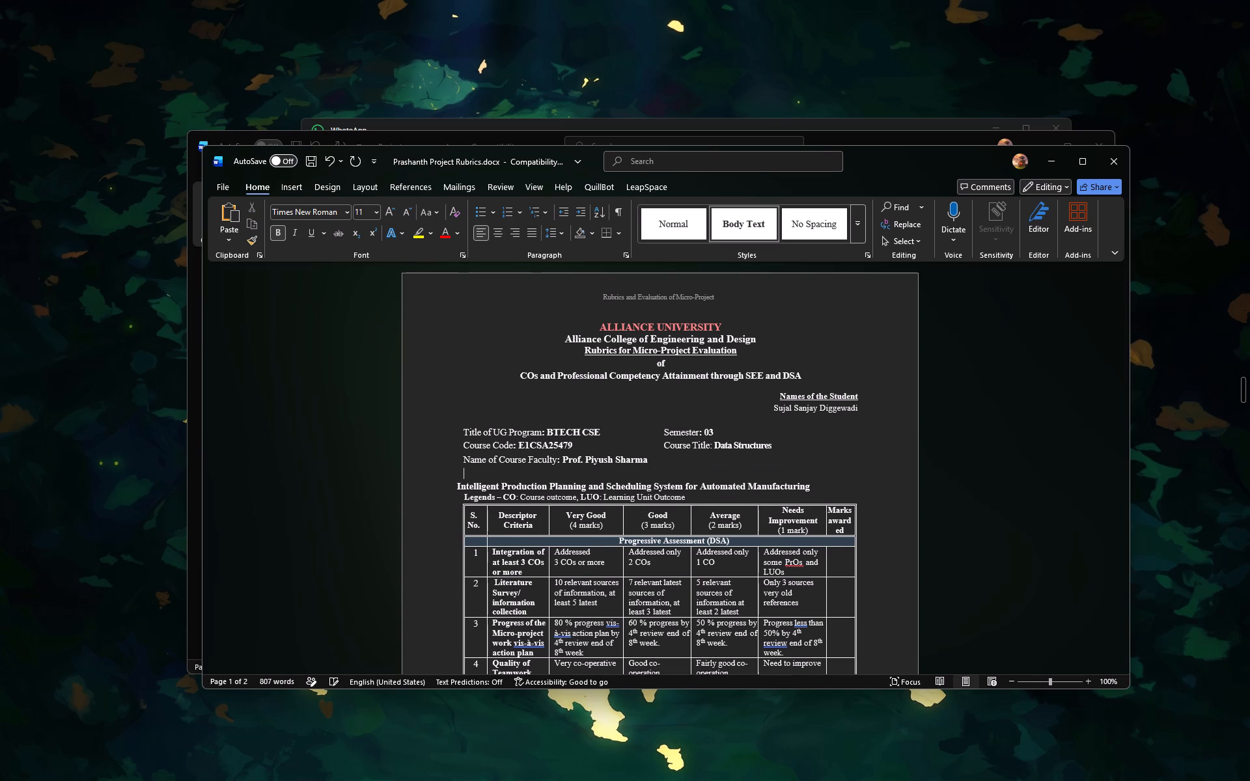
{"action": "triple_click", "coordinate": [726, 489]}
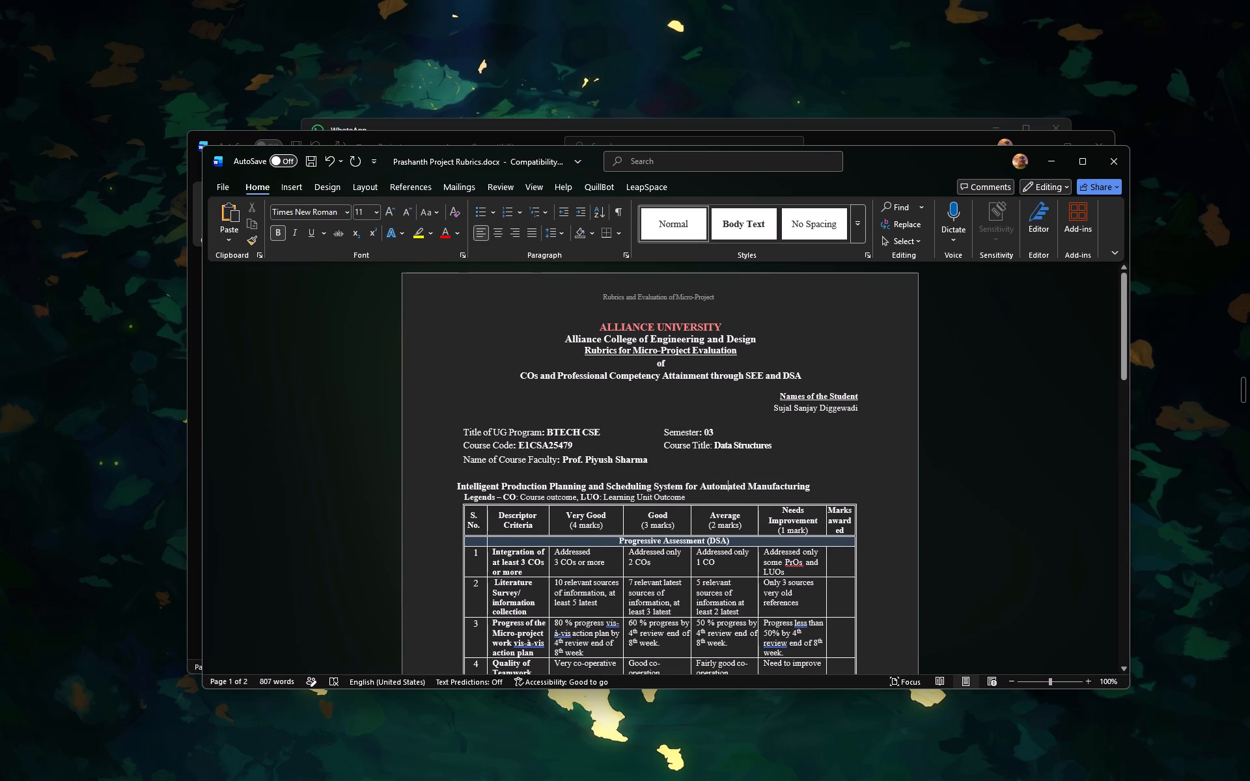
{"action": "left_click", "coordinate": [502, 229]}
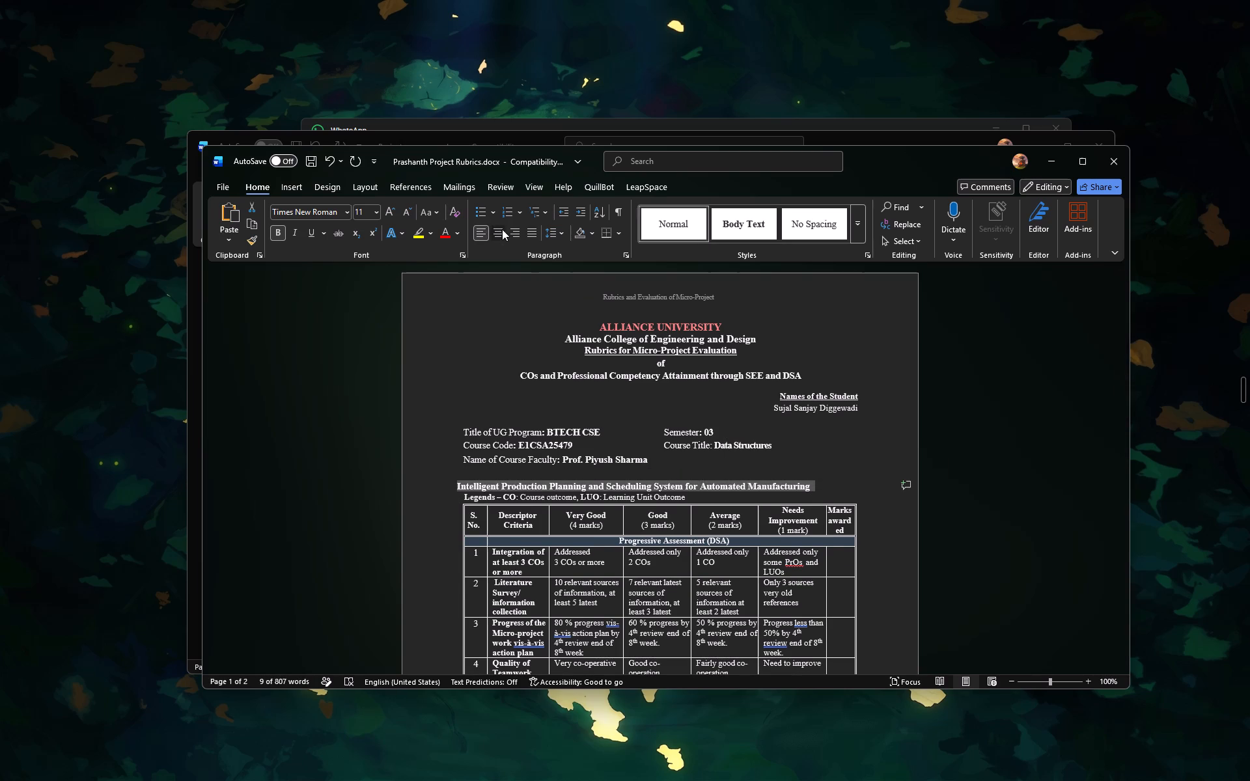
{"action": "left_click", "coordinate": [857, 489]}
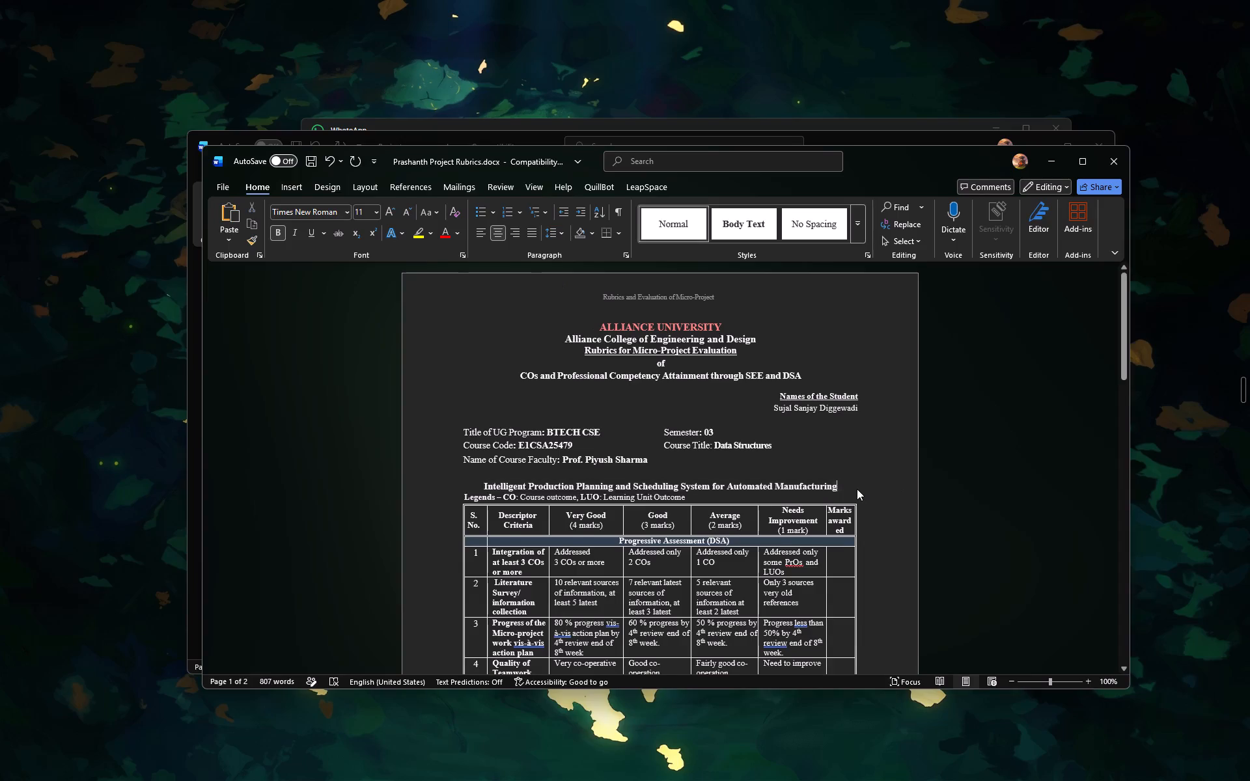
{"action": "key", "text": "Return"}
{"action": "scroll", "coordinate": [792, 464], "scroll_direction": "down", "scroll_amount": 6}
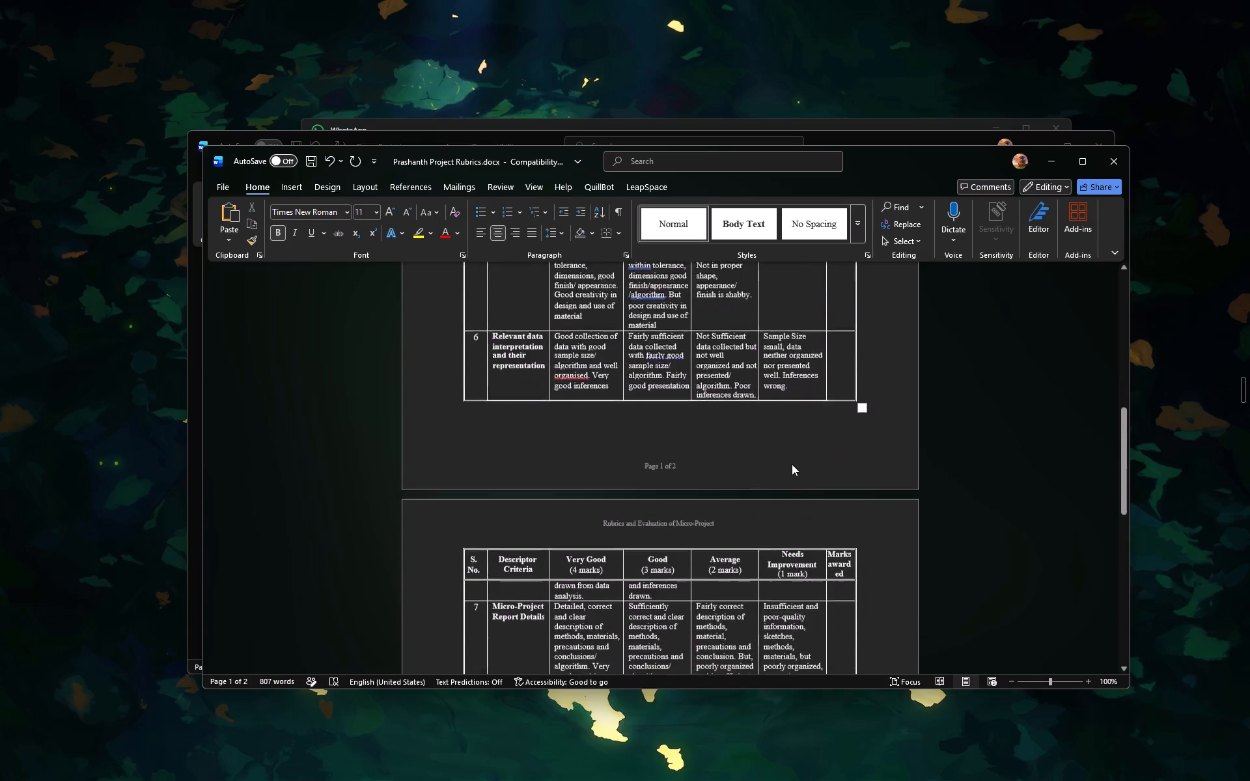
{"action": "scroll", "coordinate": [792, 464], "scroll_direction": "up", "scroll_amount": 6}
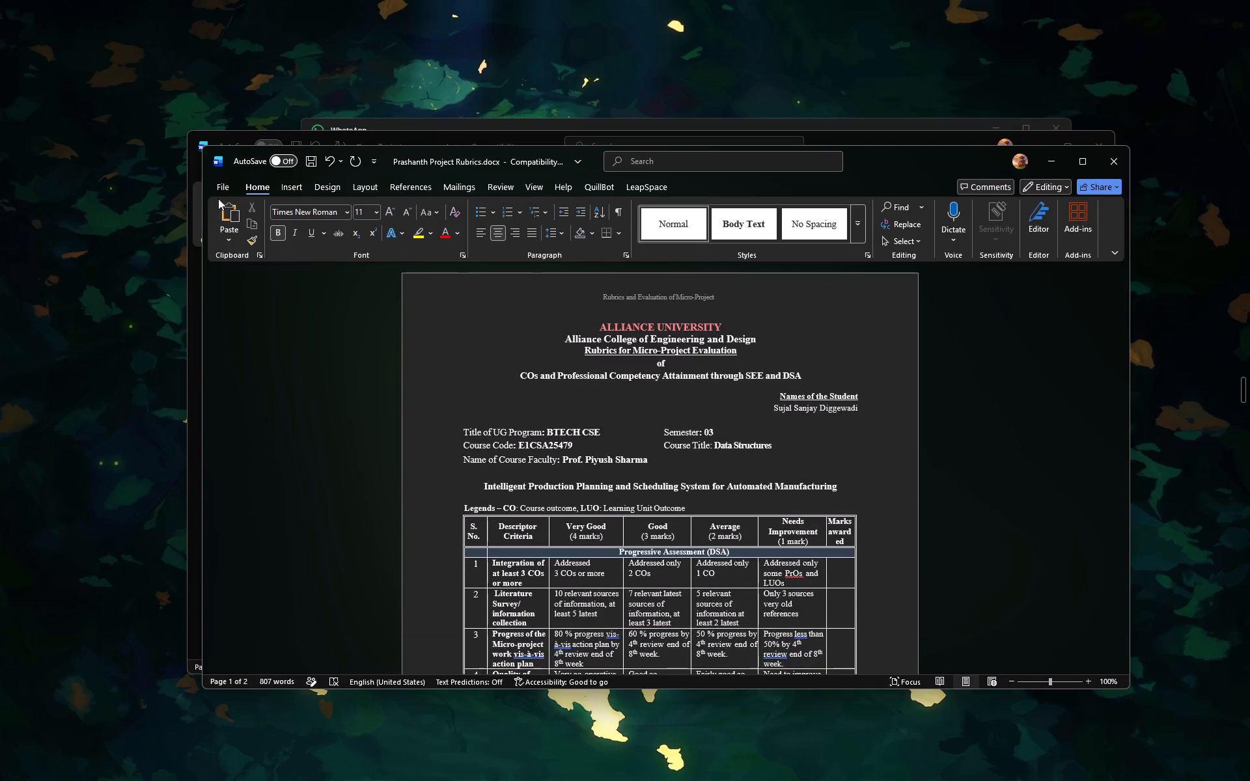
Start saving a copy of the rubrics document with PDF as the file type and the stash folder as location.
{"action": "left_click", "coordinate": [221, 180]}
{"action": "left_click", "coordinate": [273, 376]}
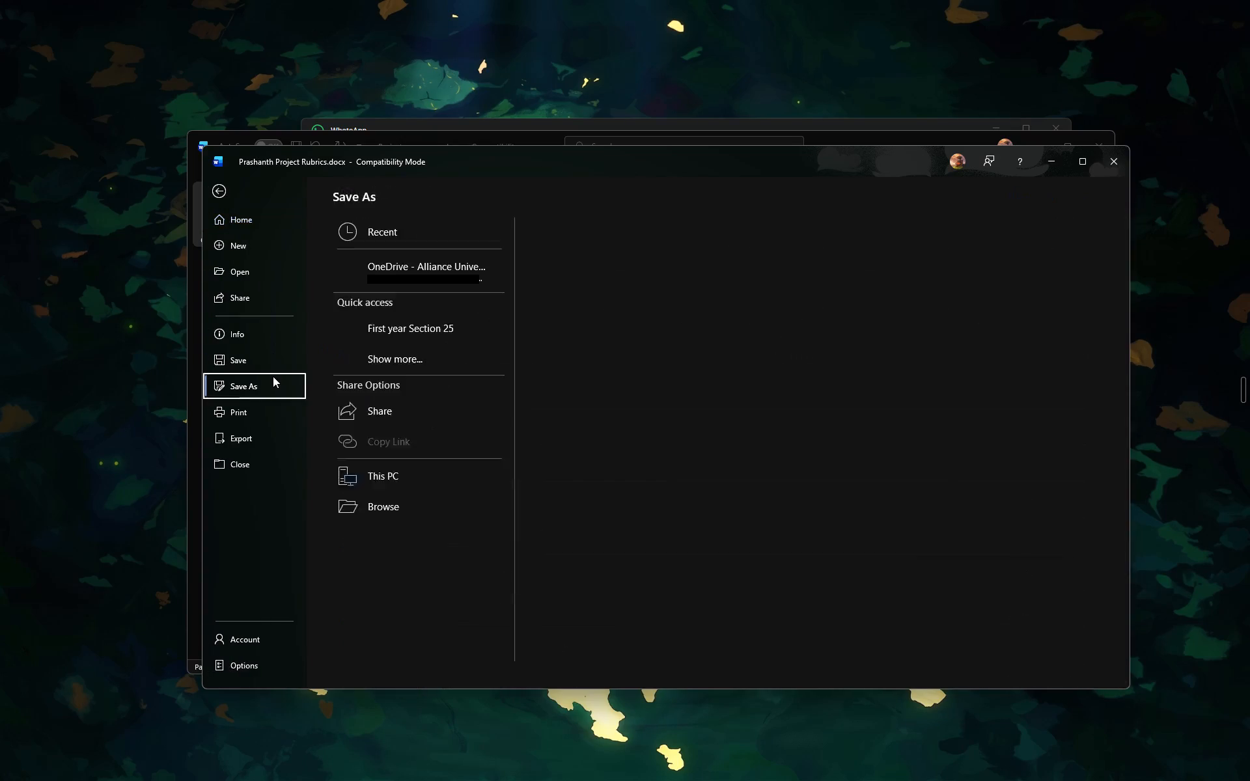
{"action": "left_click", "coordinate": [439, 543]}
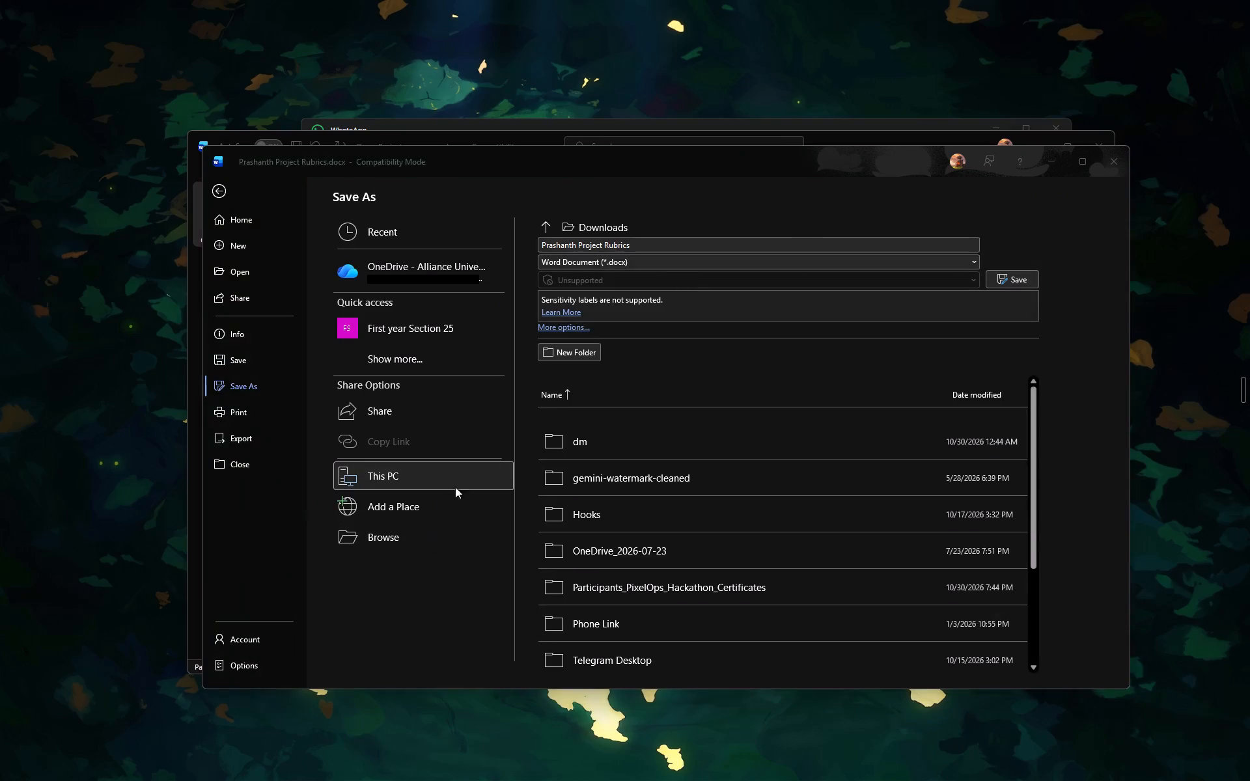
{"action": "left_click", "coordinate": [374, 464]}
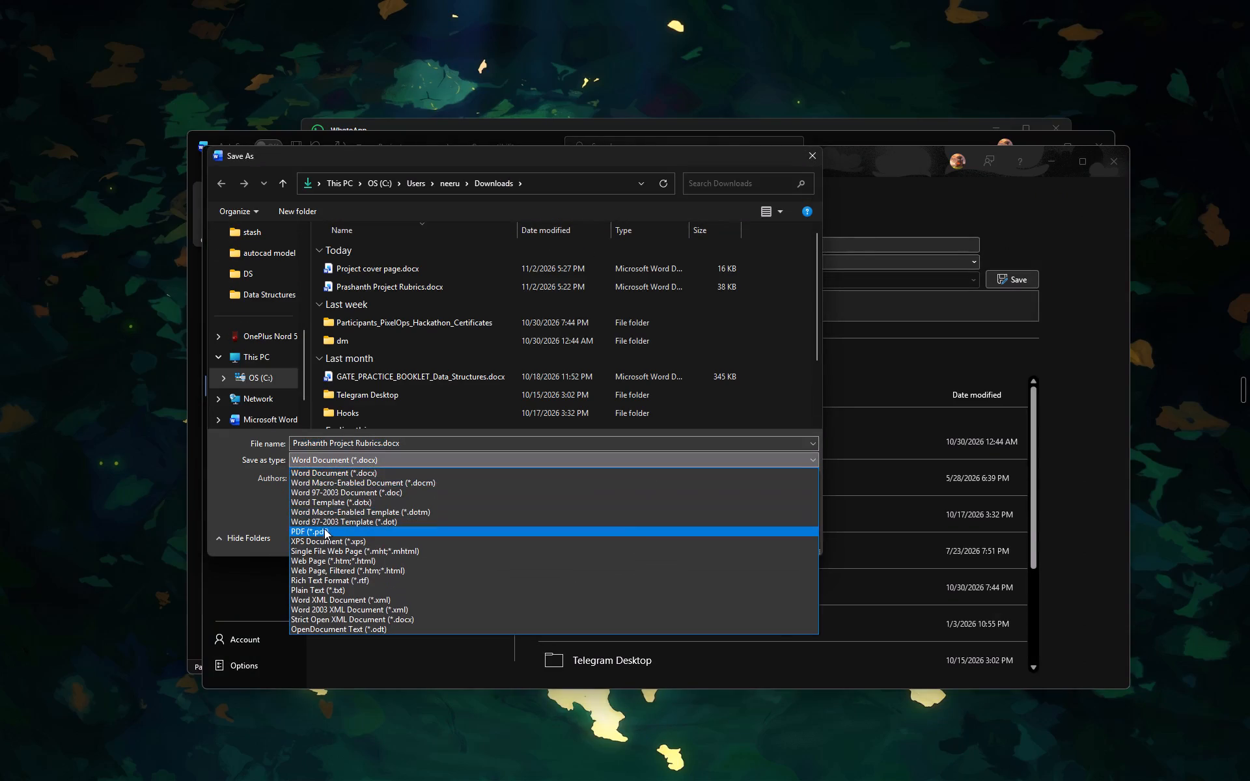
{"action": "left_click", "coordinate": [324, 529]}
{"action": "left_click", "coordinate": [233, 223]}
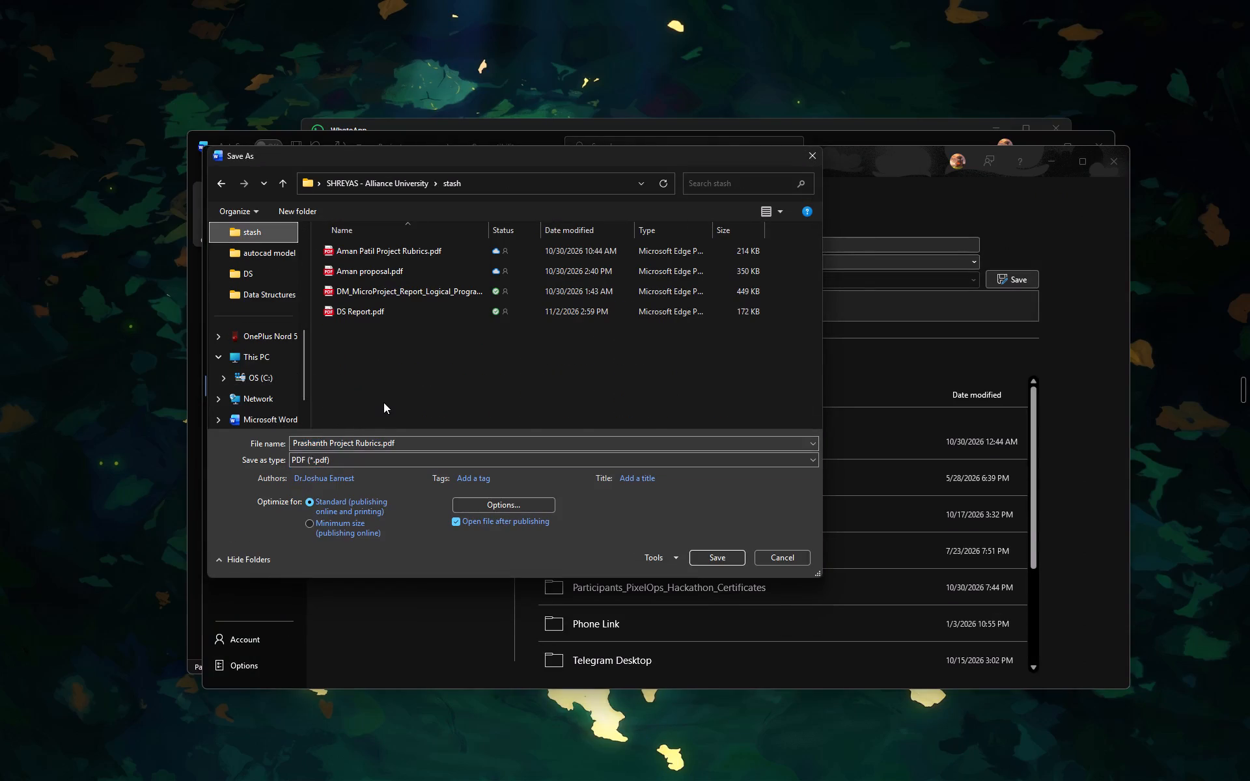
Delete Aman's project rubrics PDF and "Aman proposal.pdf" from the stash folder within the save dialog.
{"action": "left_click_drag", "start_coordinate": [314, 254], "coordinate": [359, 284]}
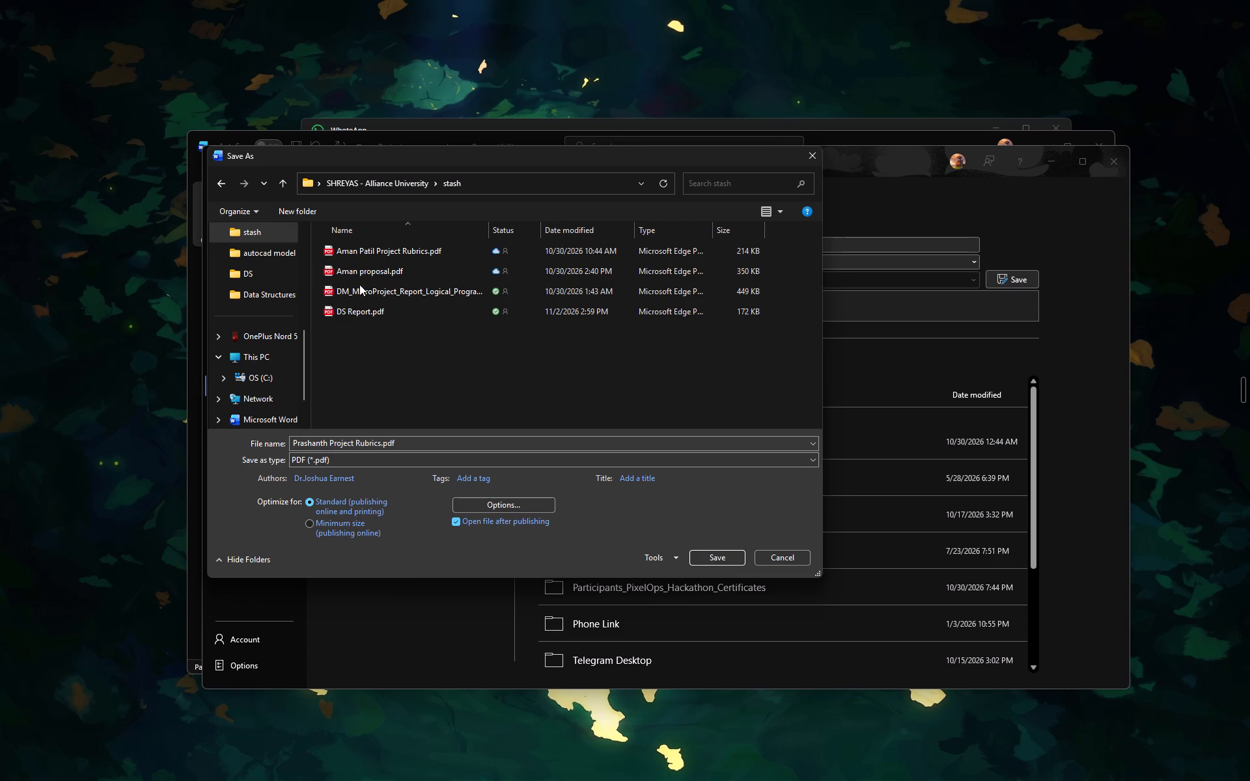
{"action": "left_click_drag", "start_coordinate": [359, 284], "coordinate": [328, 247]}
{"action": "left_click", "coordinate": [328, 247]}
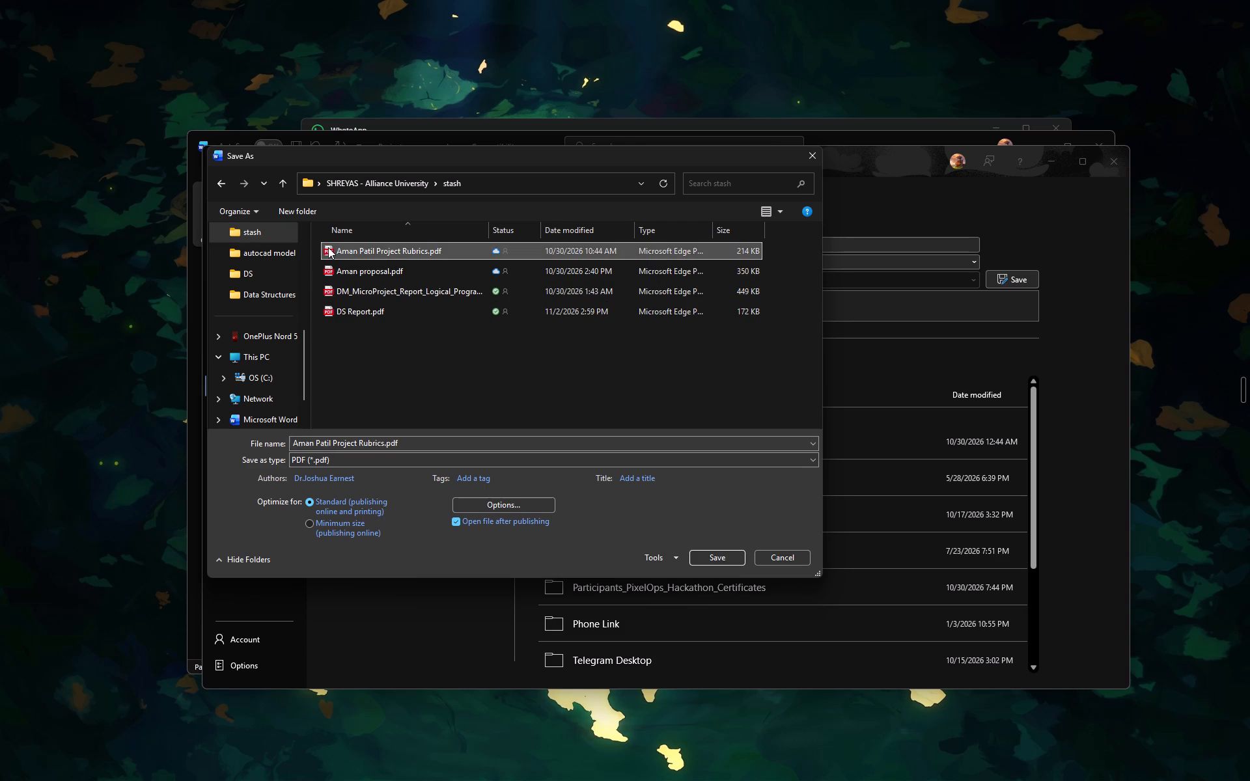
{"action": "key", "text": "Delete"}
{"action": "left_click", "coordinate": [335, 253]}
{"action": "key", "text": "Delete"}
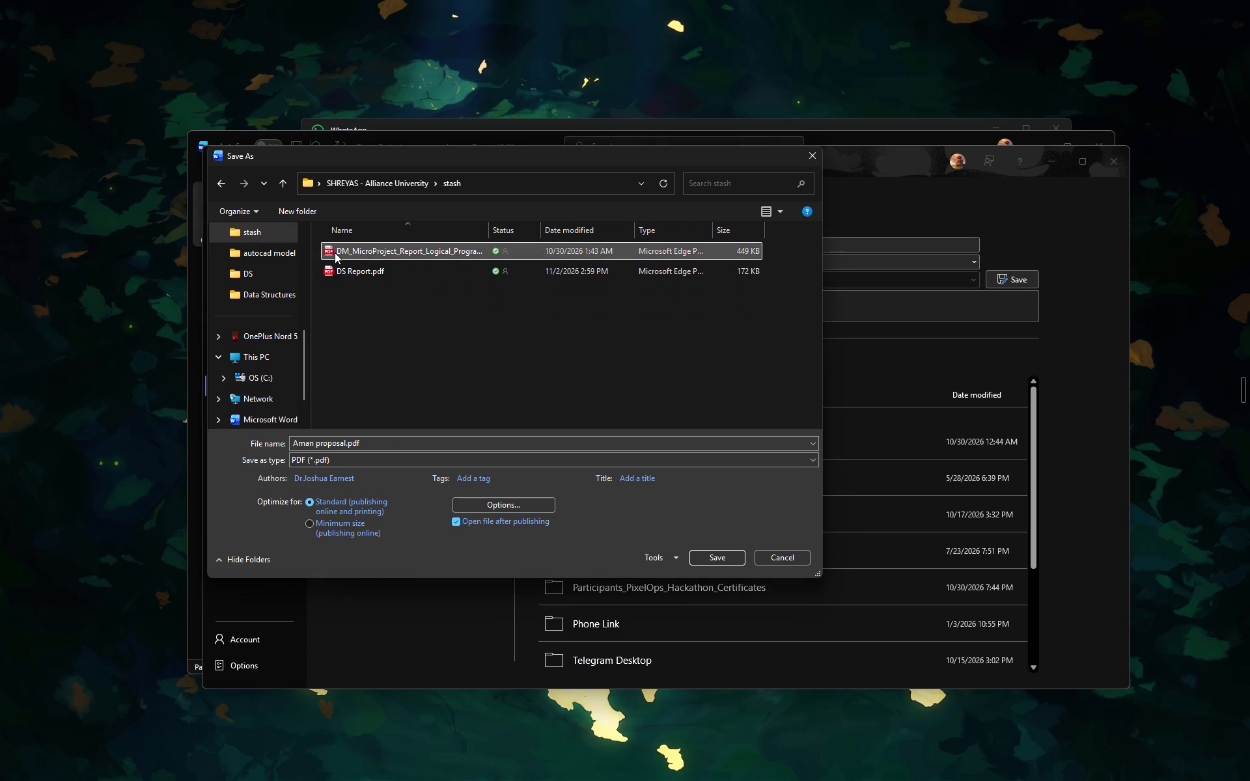
Name the PDF "Sujal Rubrics.pdf", save it in the stash folder, and close the published copy.
{"action": "left_click", "coordinate": [311, 445]}
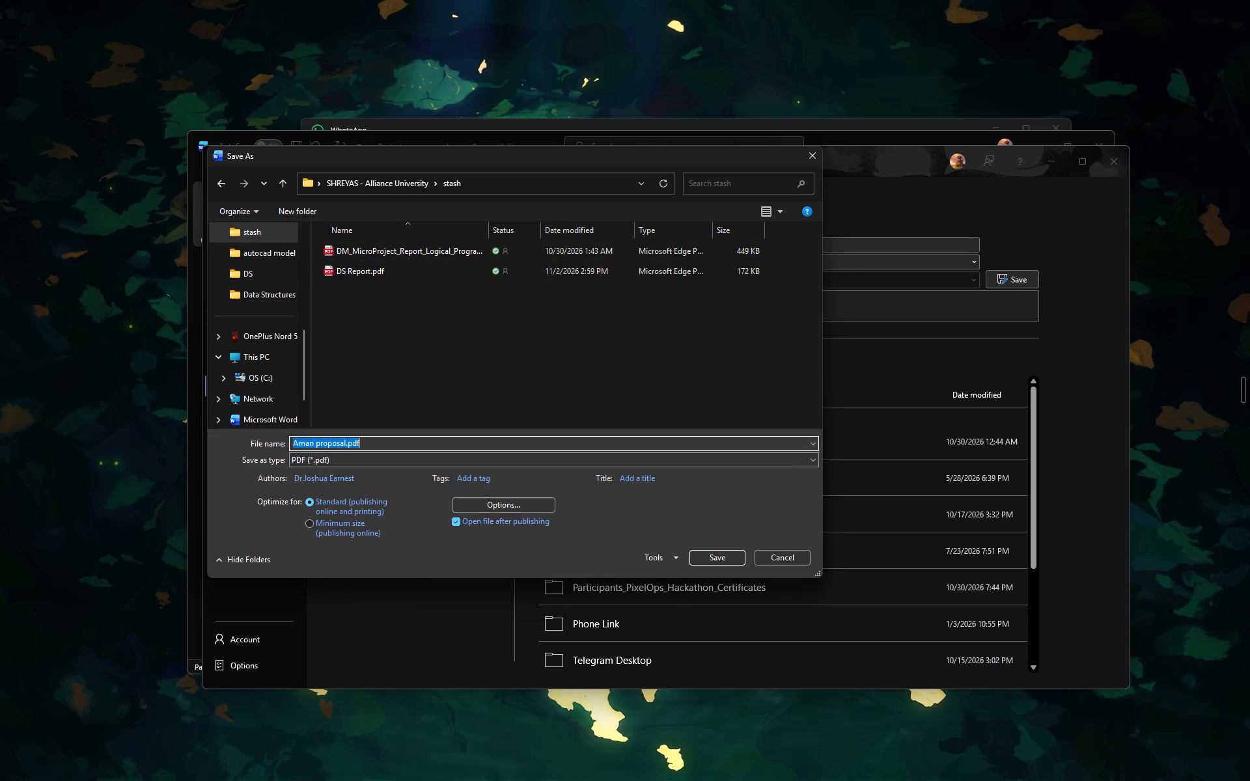
{"action": "left_click", "coordinate": [311, 445]}
{"action": "triple_click", "coordinate": [311, 445]}
{"action": "triple_click", "coordinate": [311, 445]}
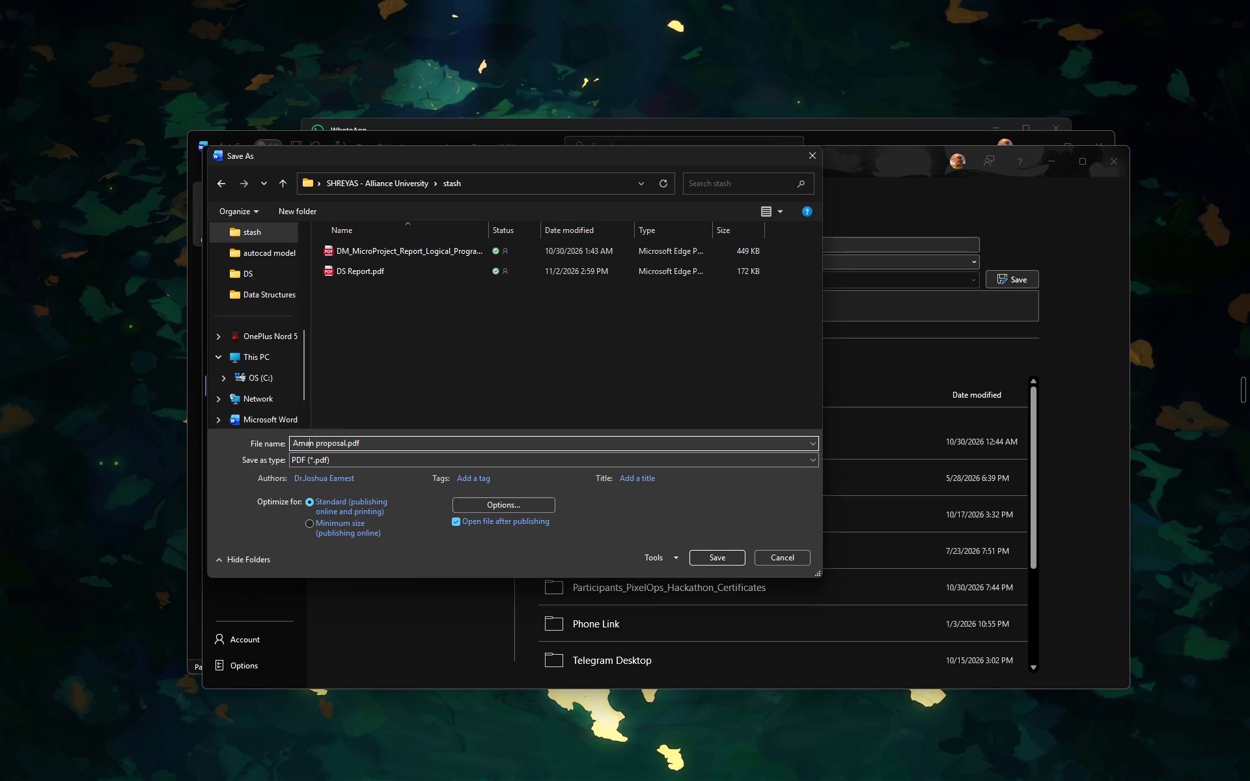
{"action": "triple_click", "coordinate": [311, 445]}
{"action": "left_click", "coordinate": [311, 445]}
{"action": "left_click", "coordinate": [311, 445]}
{"action": "type", "text": "ujal"}
{"action": "key", "text": "space"}
{"action": "key", "text": "Right"}
{"action": "key", "text": "Right"}
{"action": "key", "text": "Right"}
{"action": "key", "text": "Right"}
{"action": "key", "text": "Right"}
{"action": "key", "text": "Right"}
{"action": "key", "text": "Right"}
{"action": "key", "text": "Right"}
{"action": "key", "text": "ctrl+BackSpace"}
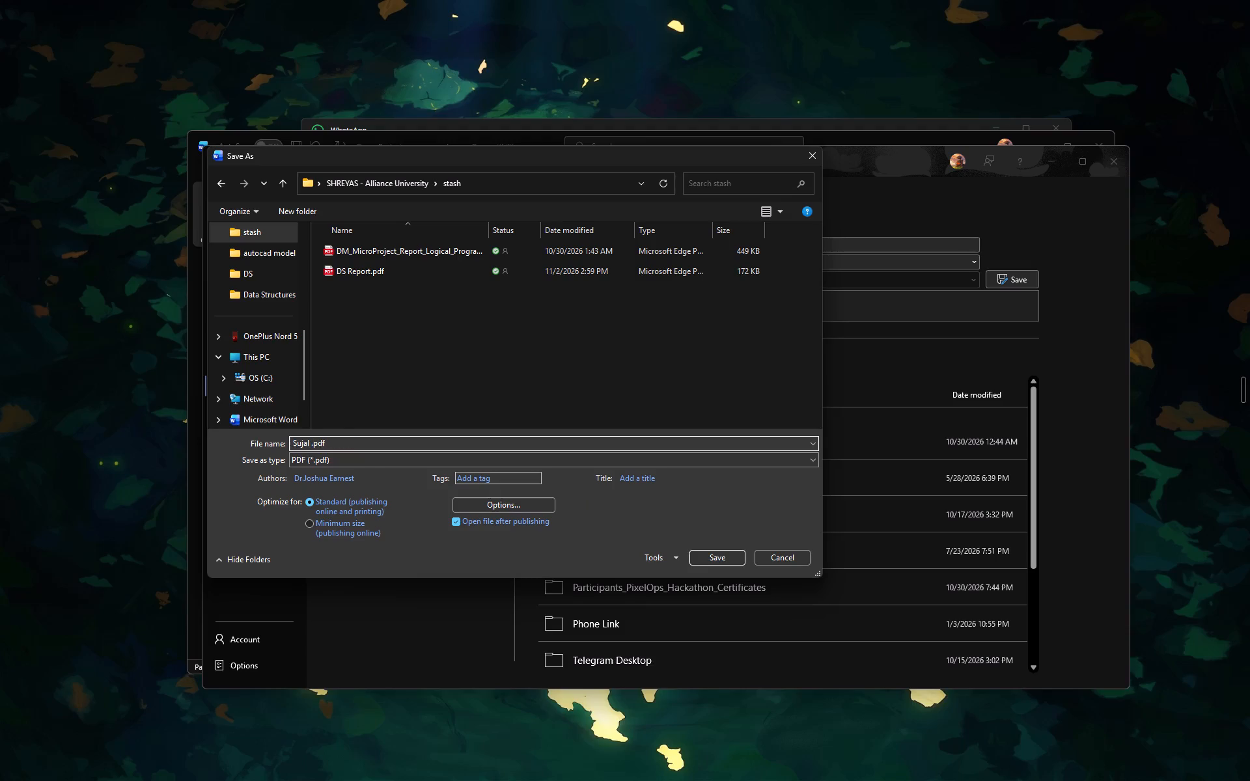
{"action": "type", "text": "ubri"}
{"action": "type", "text": "cs"}
{"action": "key", "text": "Return"}
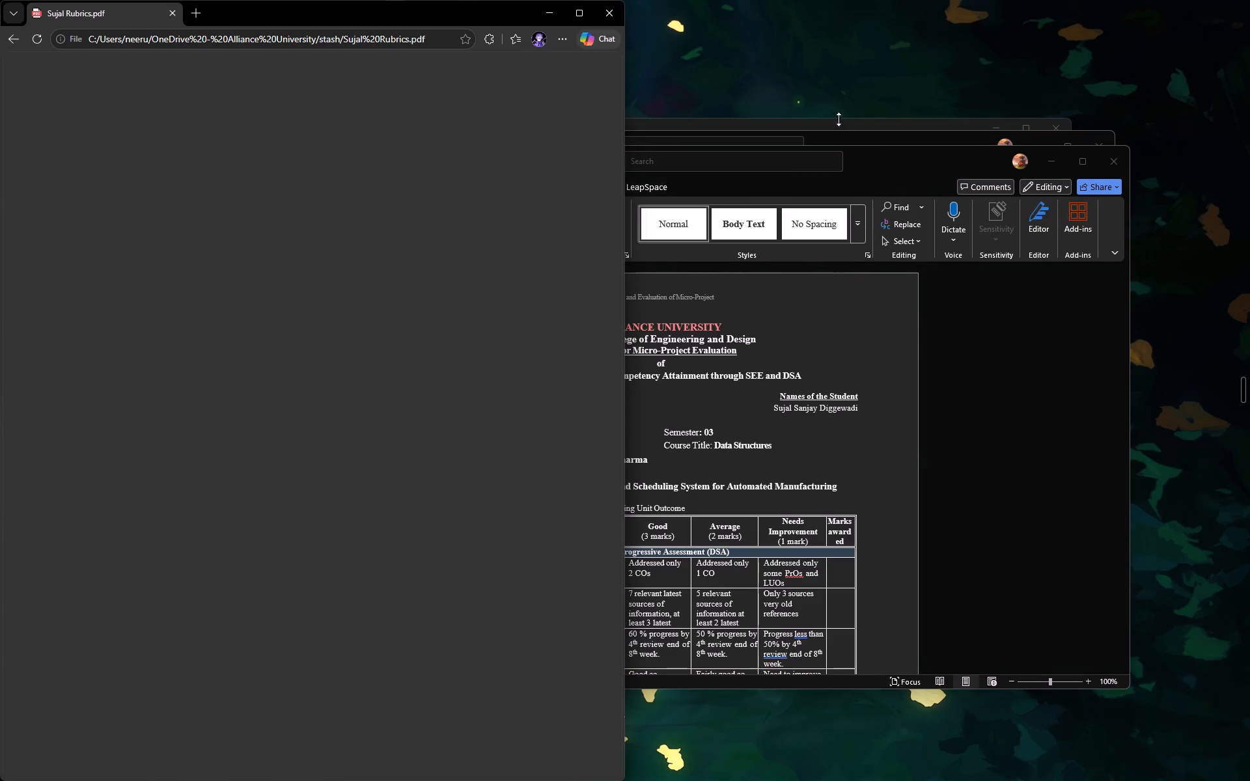
{"action": "key", "text": "ctrl+w"}
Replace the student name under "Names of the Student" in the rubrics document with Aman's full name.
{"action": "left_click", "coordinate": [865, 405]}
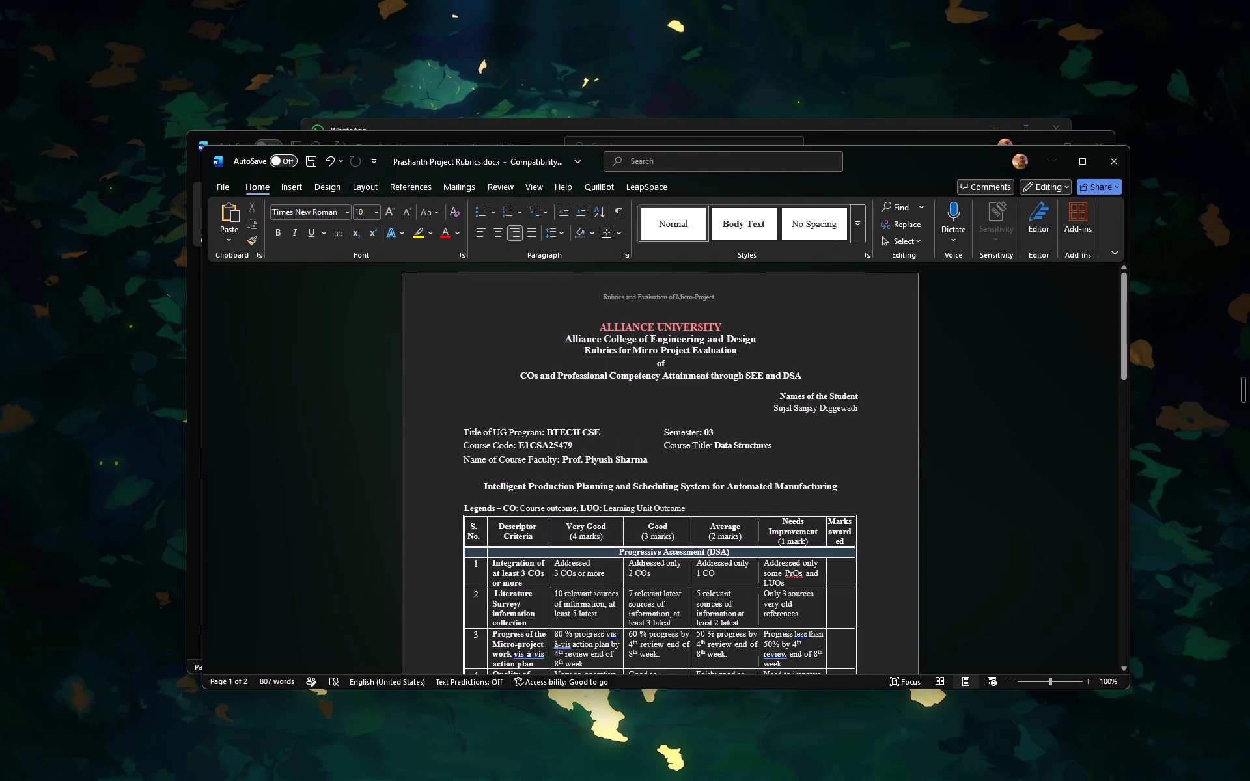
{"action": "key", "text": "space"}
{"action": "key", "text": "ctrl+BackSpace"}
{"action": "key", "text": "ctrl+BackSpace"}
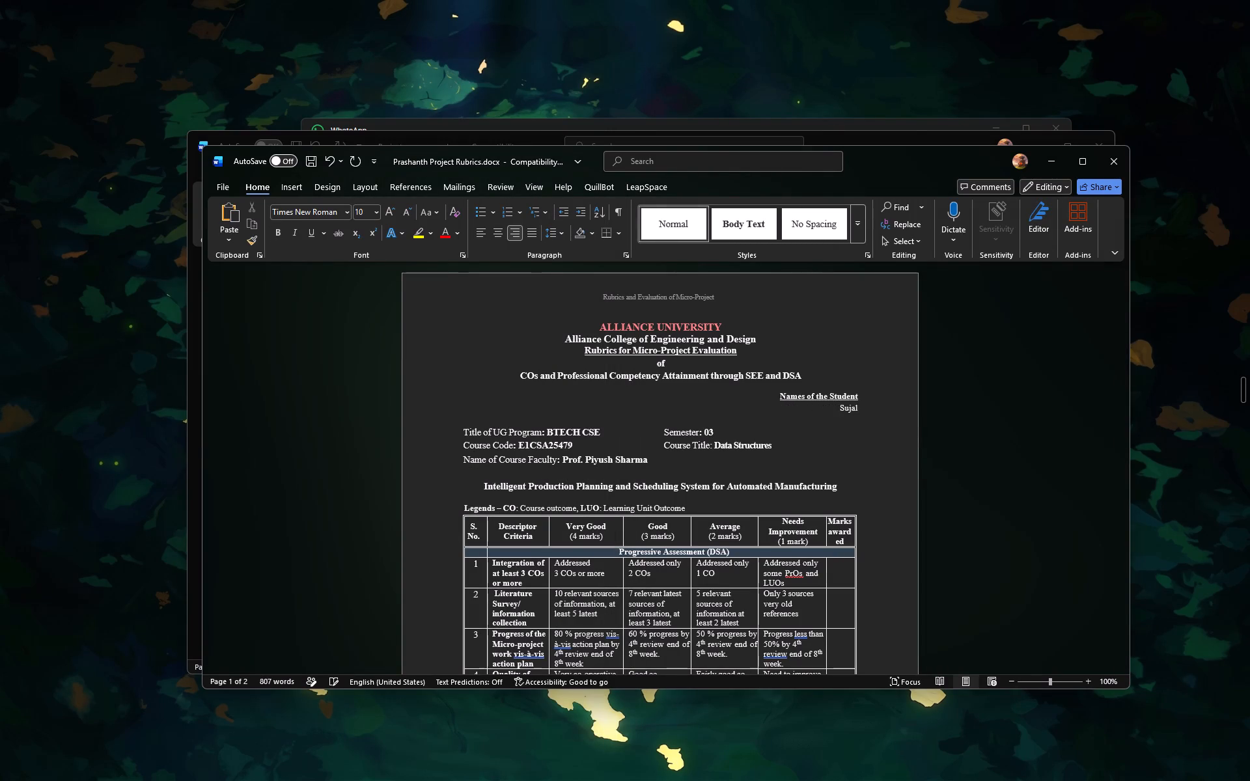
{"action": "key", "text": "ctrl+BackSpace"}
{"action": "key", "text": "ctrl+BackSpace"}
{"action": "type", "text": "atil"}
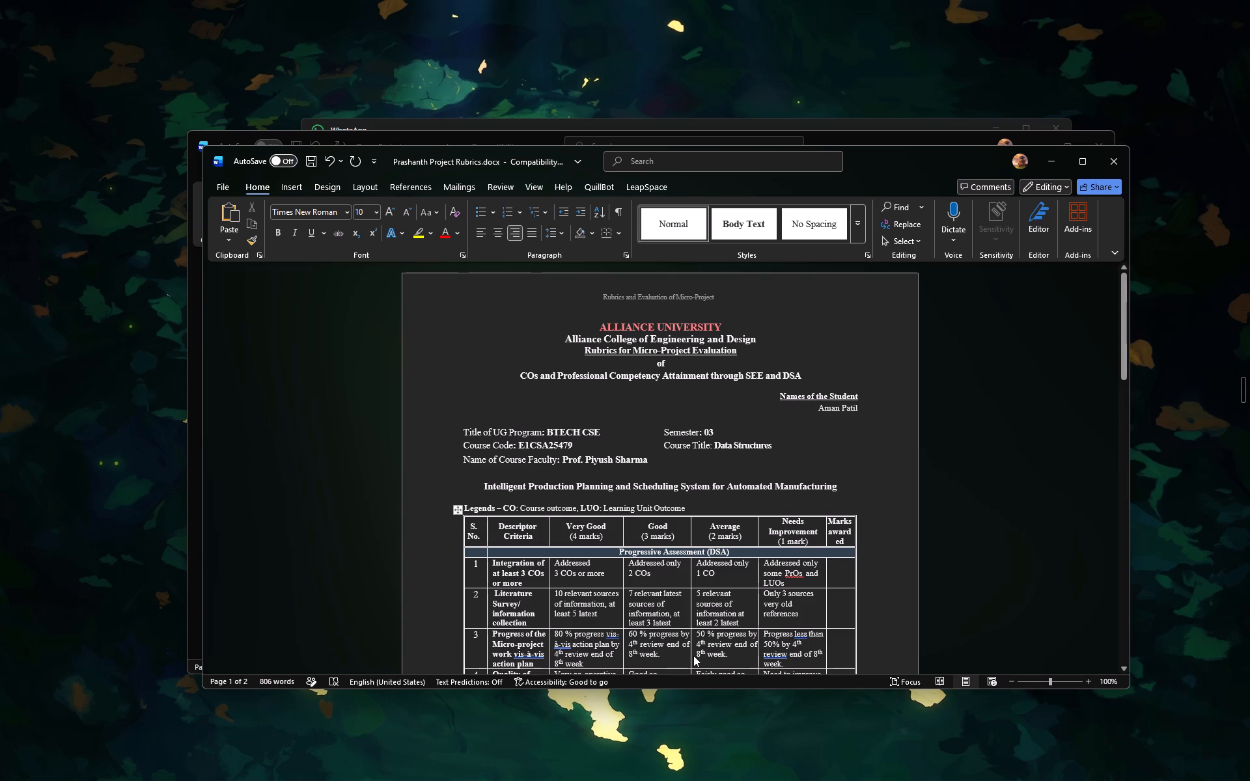
{"action": "left_click", "coordinate": [658, 775]}
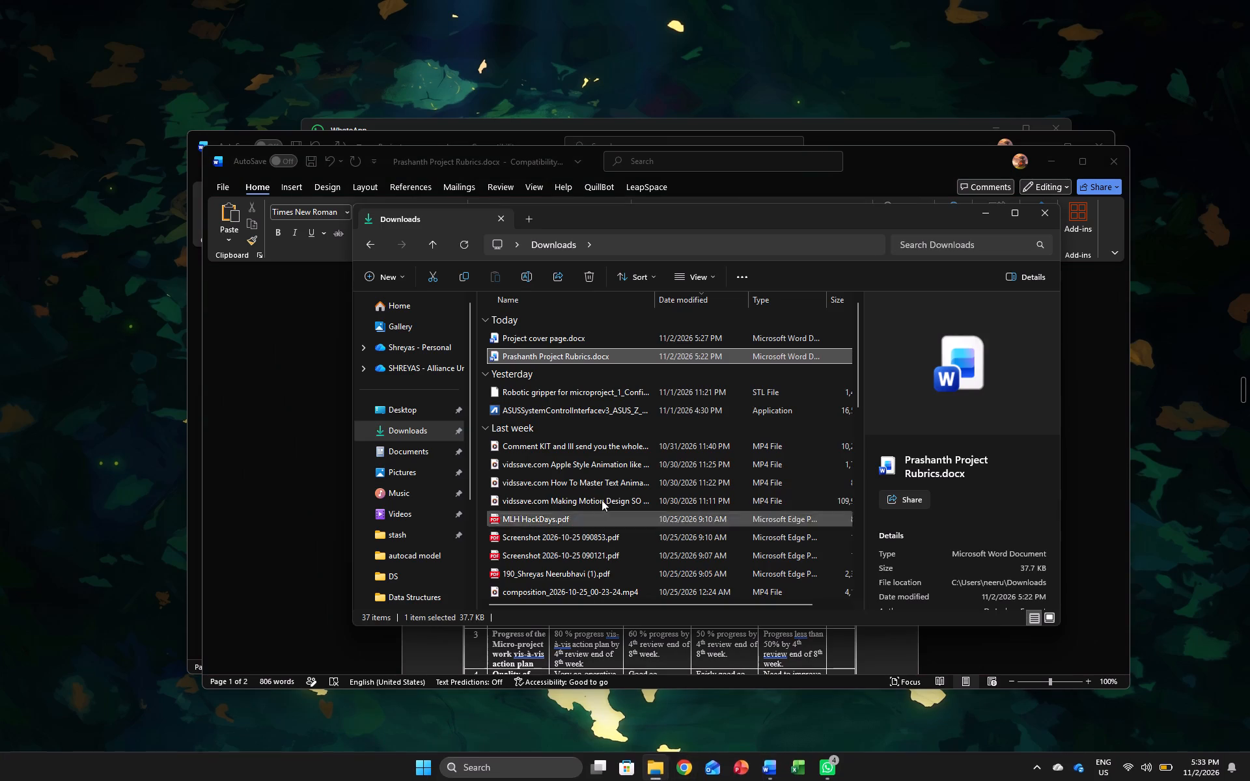
{"action": "left_click", "coordinate": [423, 359]}
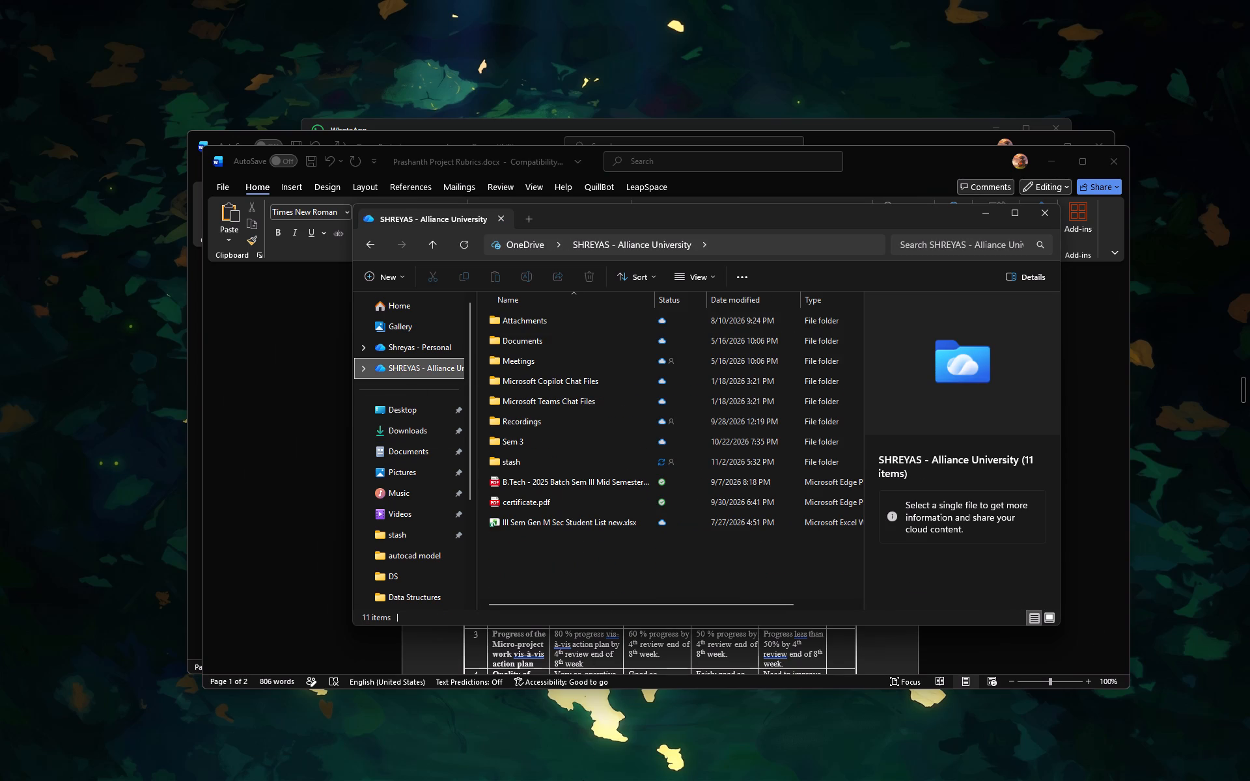
{"action": "double_click", "coordinate": [533, 465]}
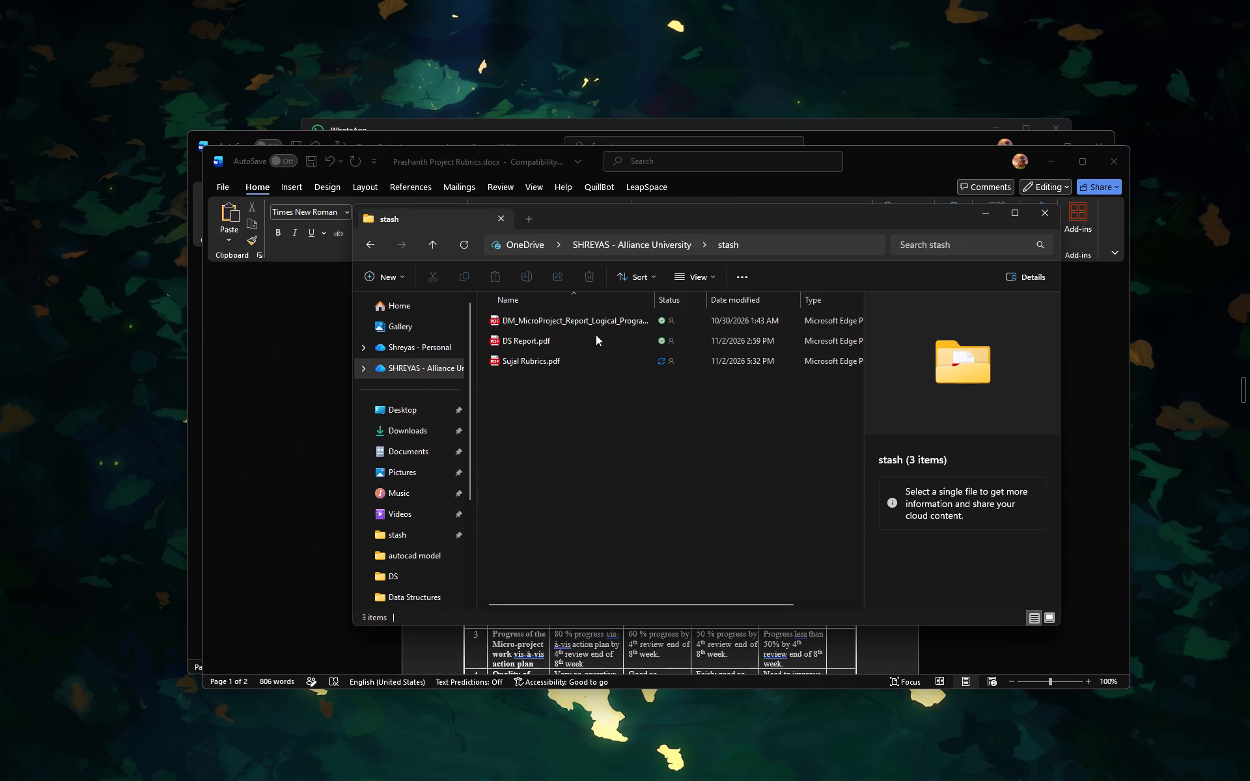
{"action": "double_click", "coordinate": [596, 335]}
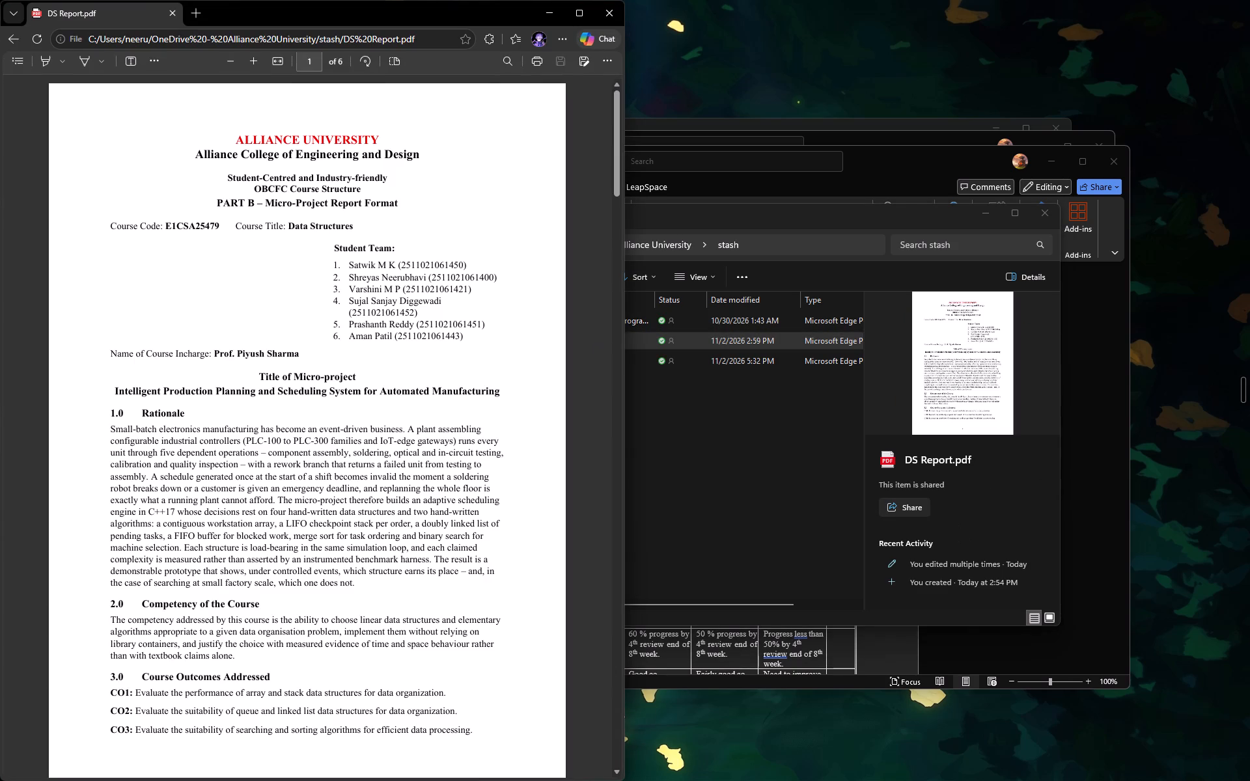
{"action": "left_click", "coordinate": [870, 140]}
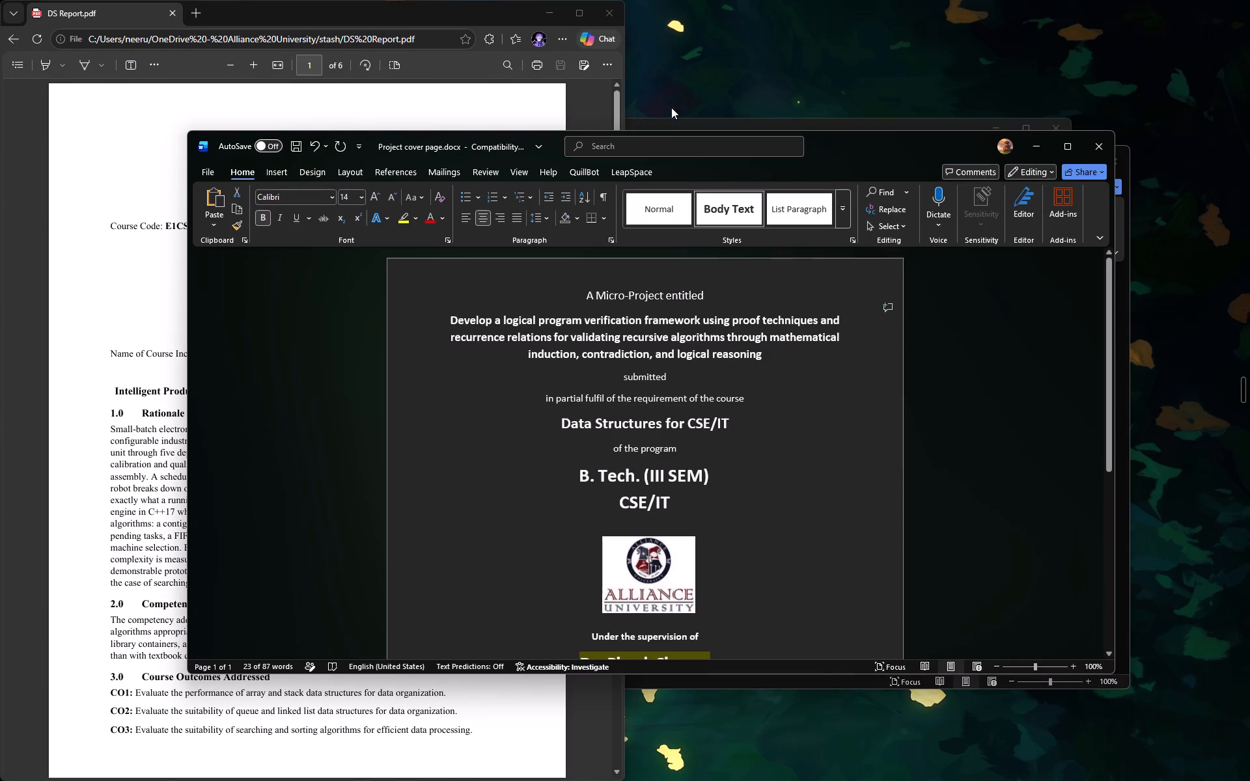
{"action": "left_click", "coordinate": [371, 11]}
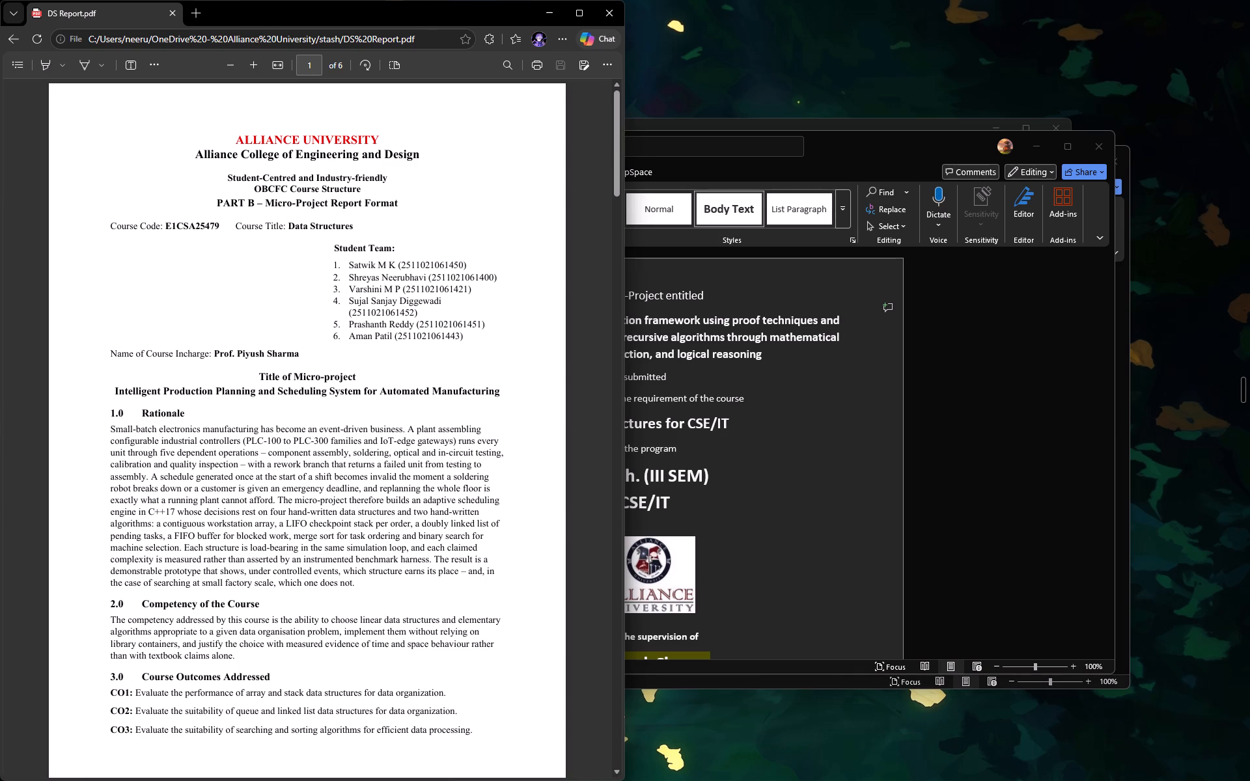
{"action": "left_click_drag", "start_coordinate": [350, 312], "coordinate": [412, 310]}
{"action": "left_click", "coordinate": [412, 310]}
{"action": "double_click", "coordinate": [412, 310]}
{"action": "left_click", "coordinate": [412, 310]}
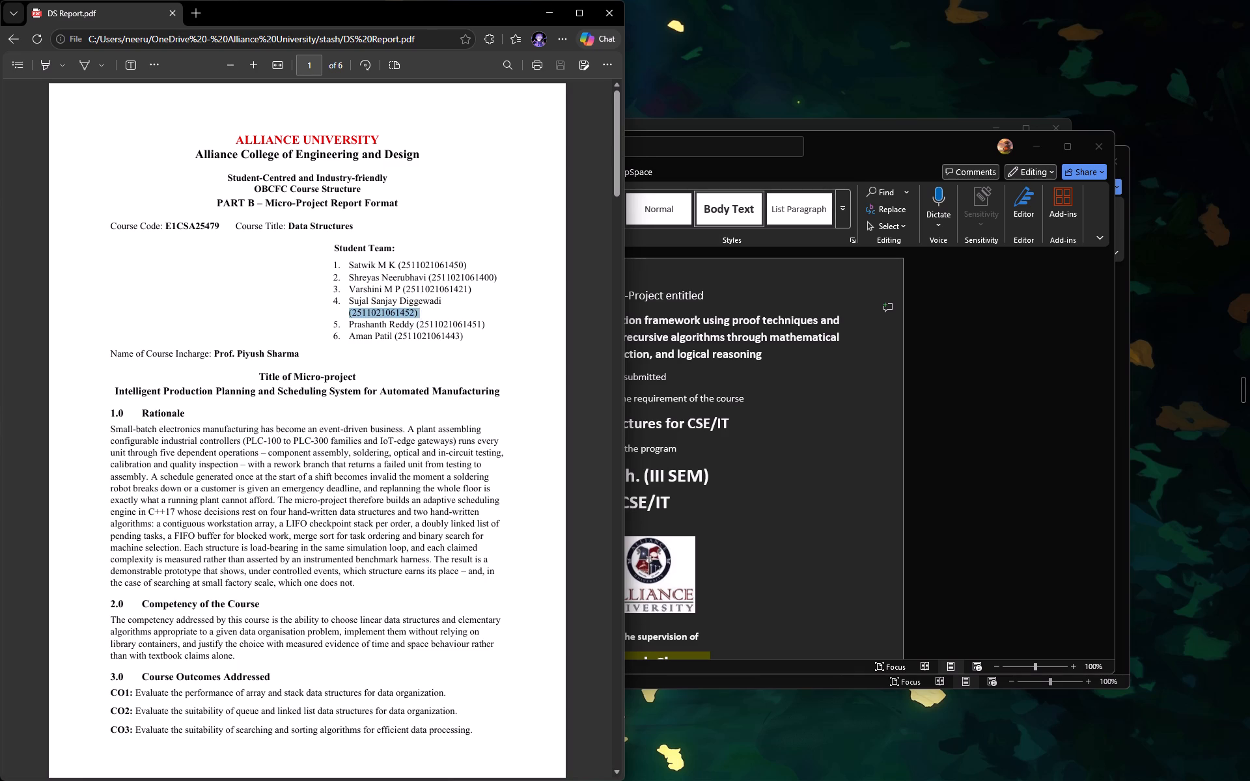
{"action": "left_click", "coordinate": [412, 310]}
{"action": "key", "text": "ctrl+c"}
In the rubrics document, restore Sujal's full name as the student and add the copied registration number in parentheses after it.
{"action": "left_click", "coordinate": [820, 446]}
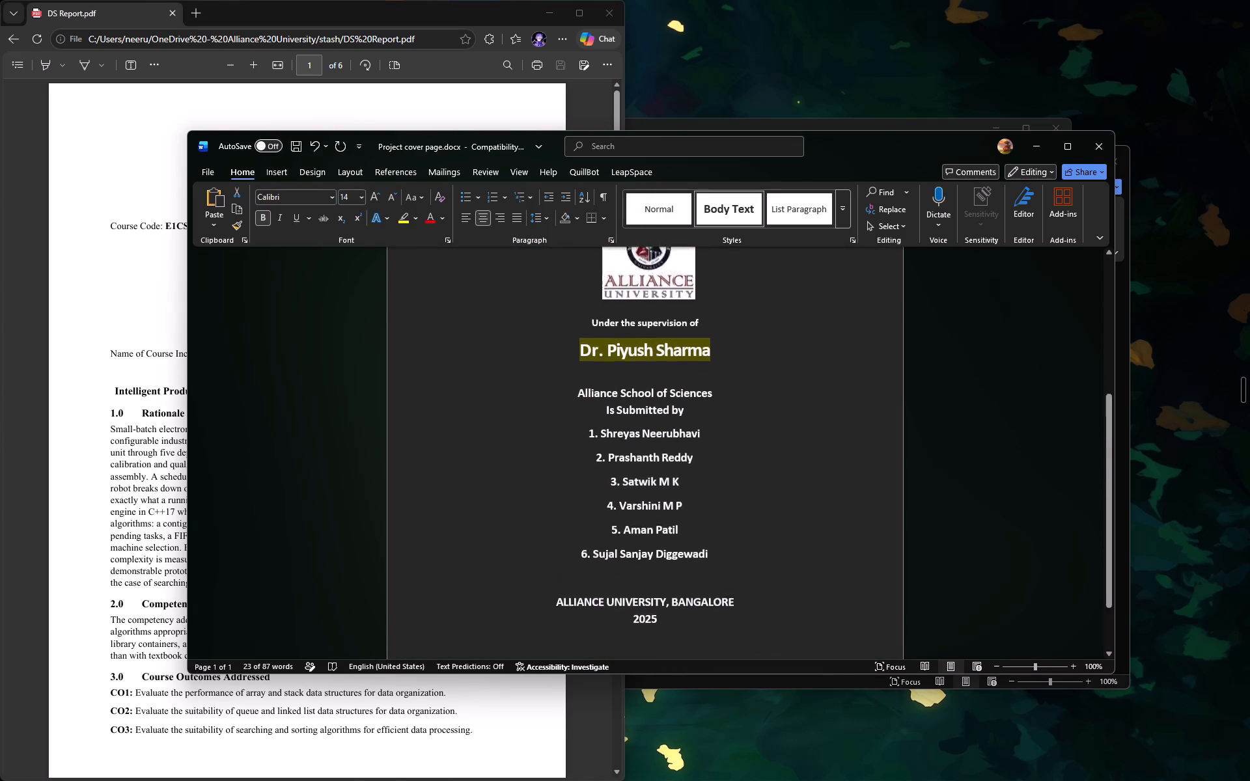
{"action": "left_click_drag", "start_coordinate": [930, 157], "coordinate": [847, 465]}
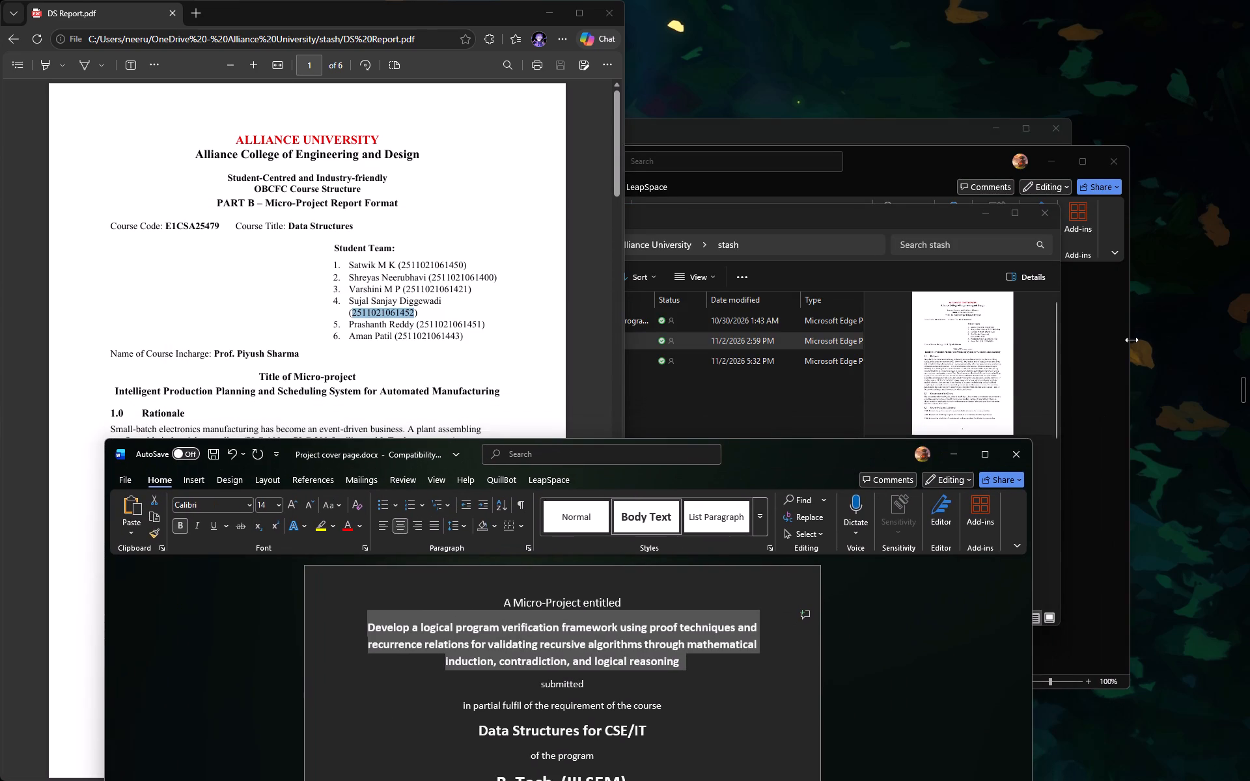
{"action": "left_click", "coordinate": [1132, 340]}
{"action": "left_click", "coordinate": [862, 403]}
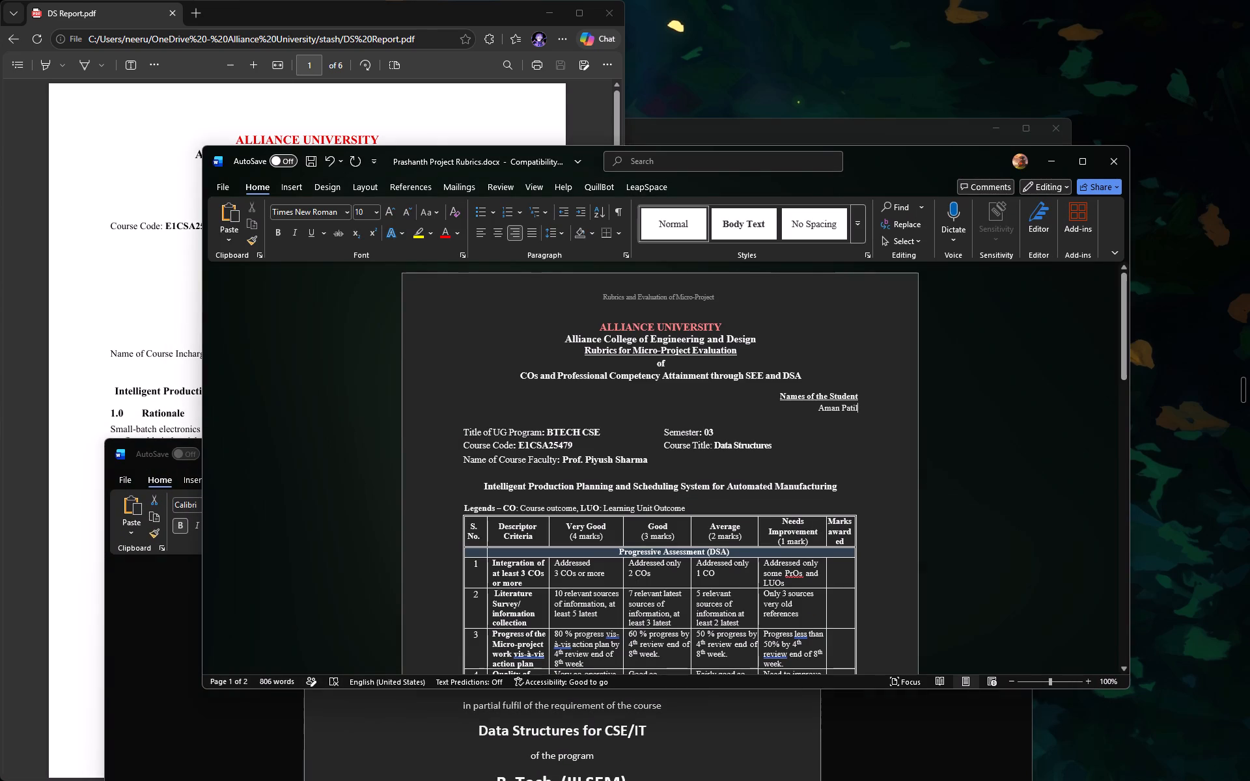
{"action": "key", "text": "ctrl+BackSpace"}
{"action": "key", "text": "ctrl+BackSpace"}
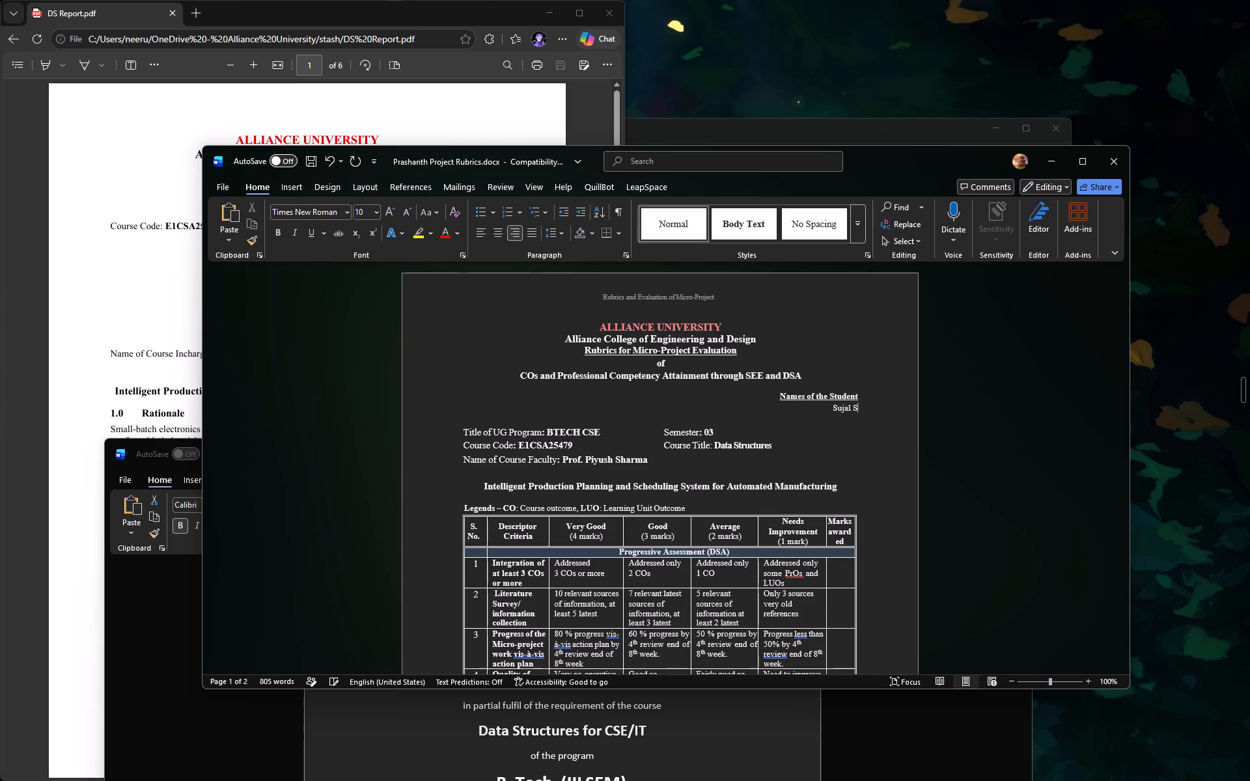
{"action": "type", "text": "anjay"}
{"action": "key", "text": "space"}
{"action": "key", "text": "BackSpace"}
{"action": "type", "text": "i ("}
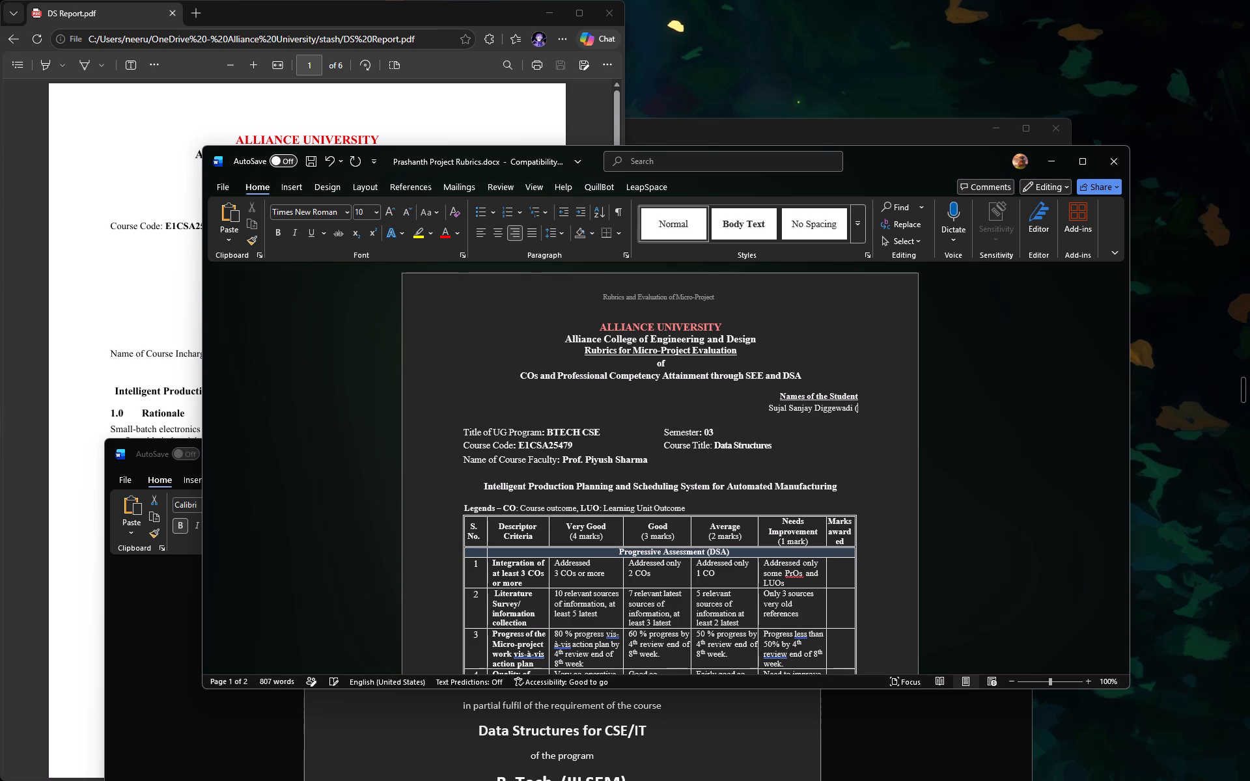
{"action": "key", "text": "ctrl+v"}
{"action": "key", "text": "shift+parenright"}
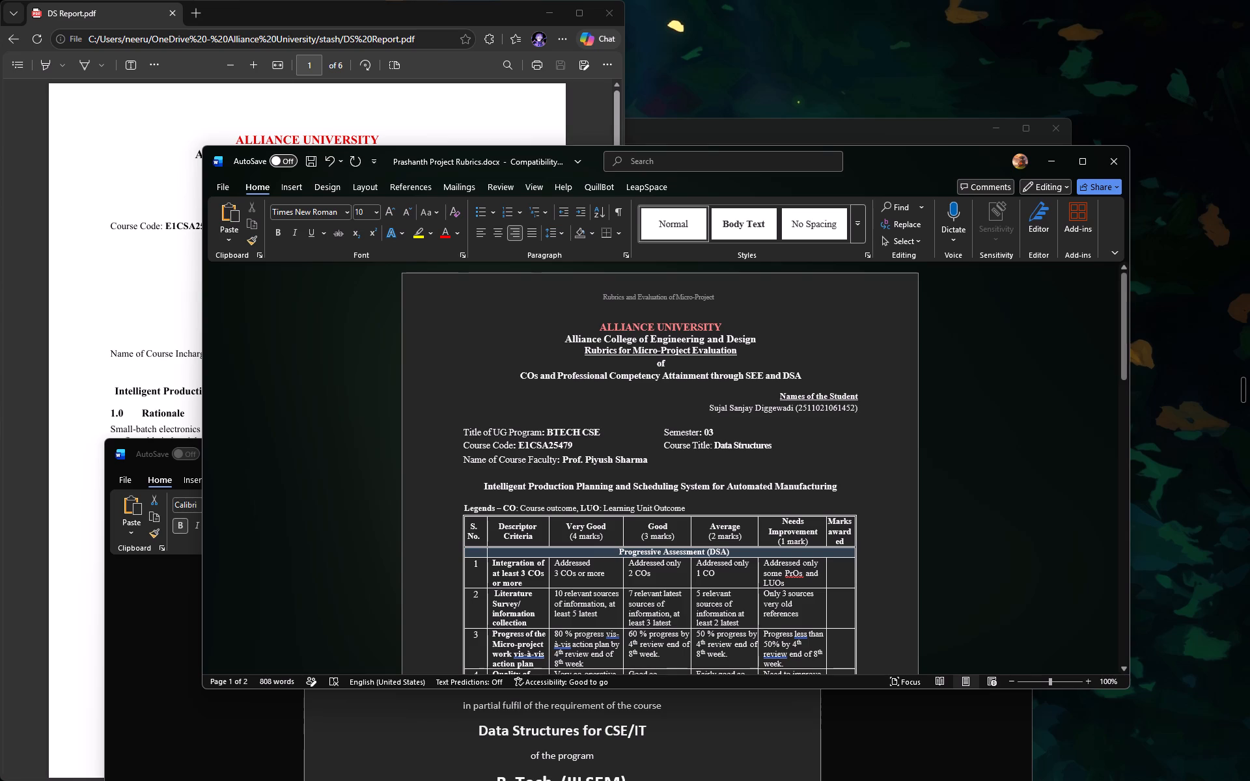
Save the rubrics as a PDF in the stash folder, overwriting "Sujal Rubrics.pdf", and close the published copy.
{"action": "left_click", "coordinate": [219, 179]}
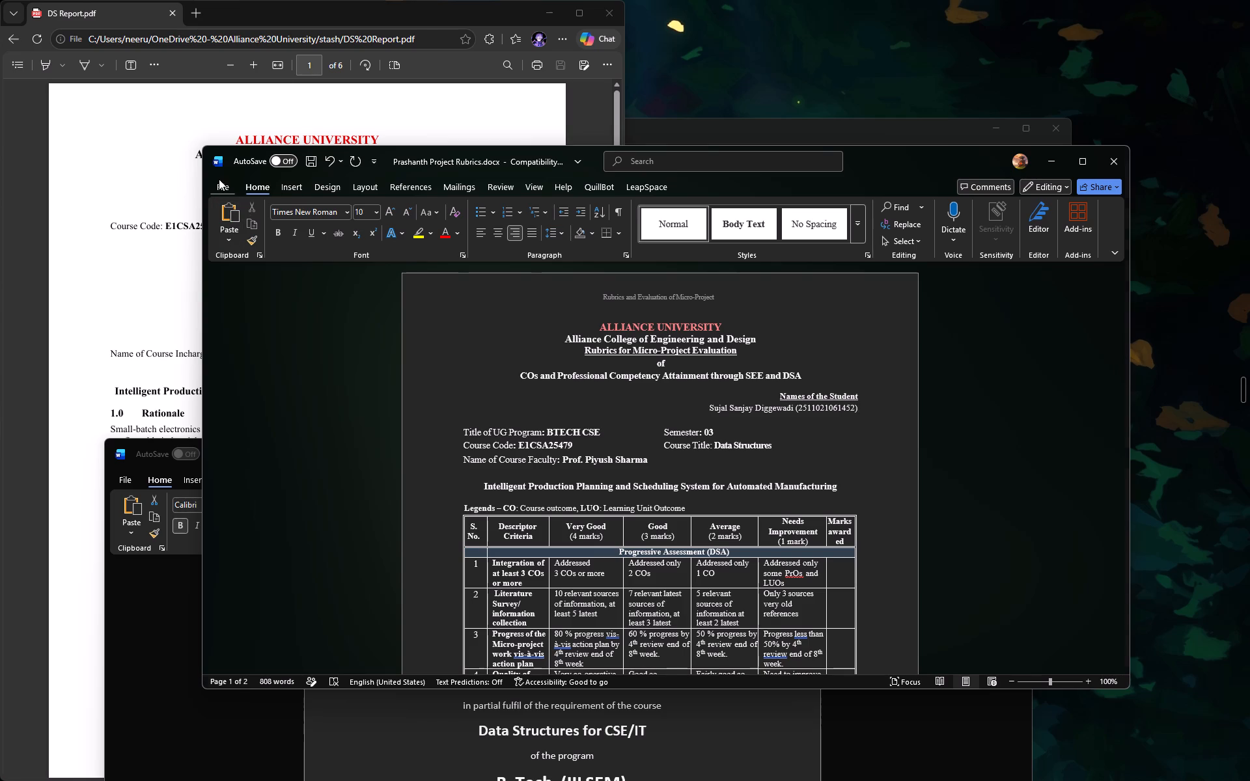
{"action": "left_click", "coordinate": [251, 392]}
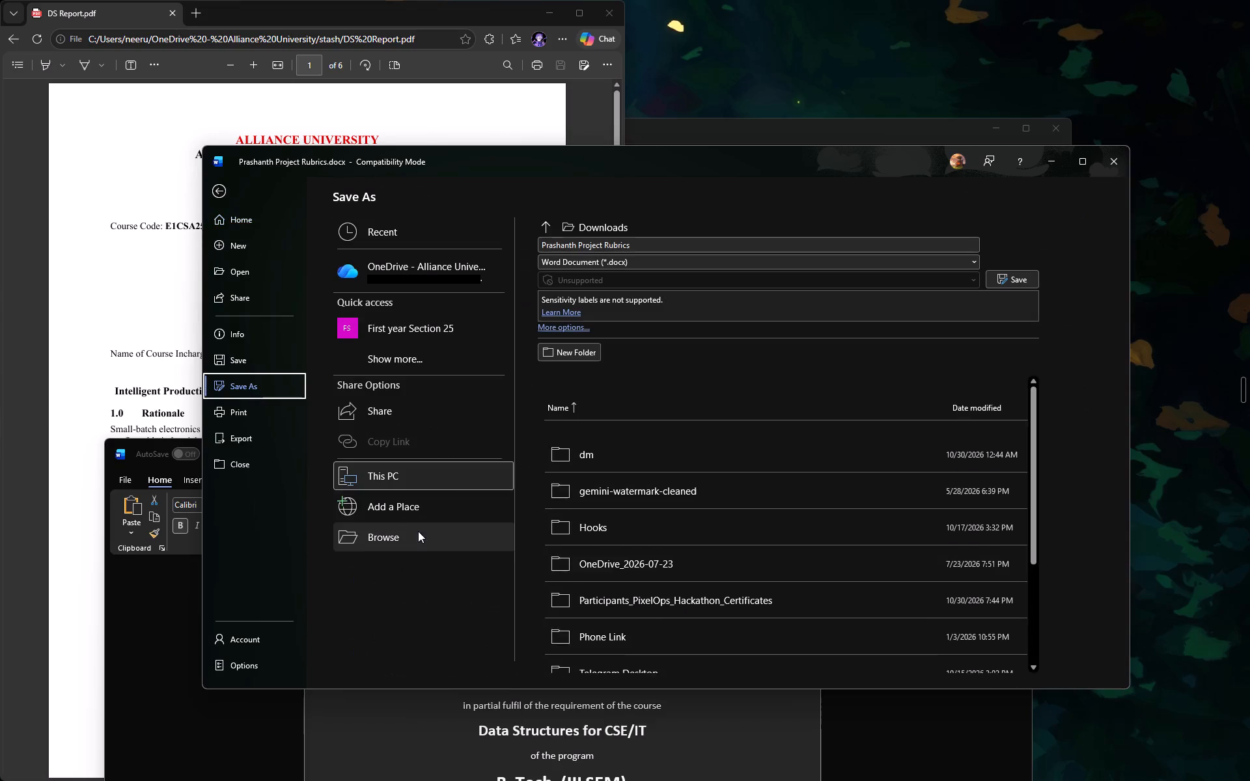
{"action": "left_click", "coordinate": [418, 531]}
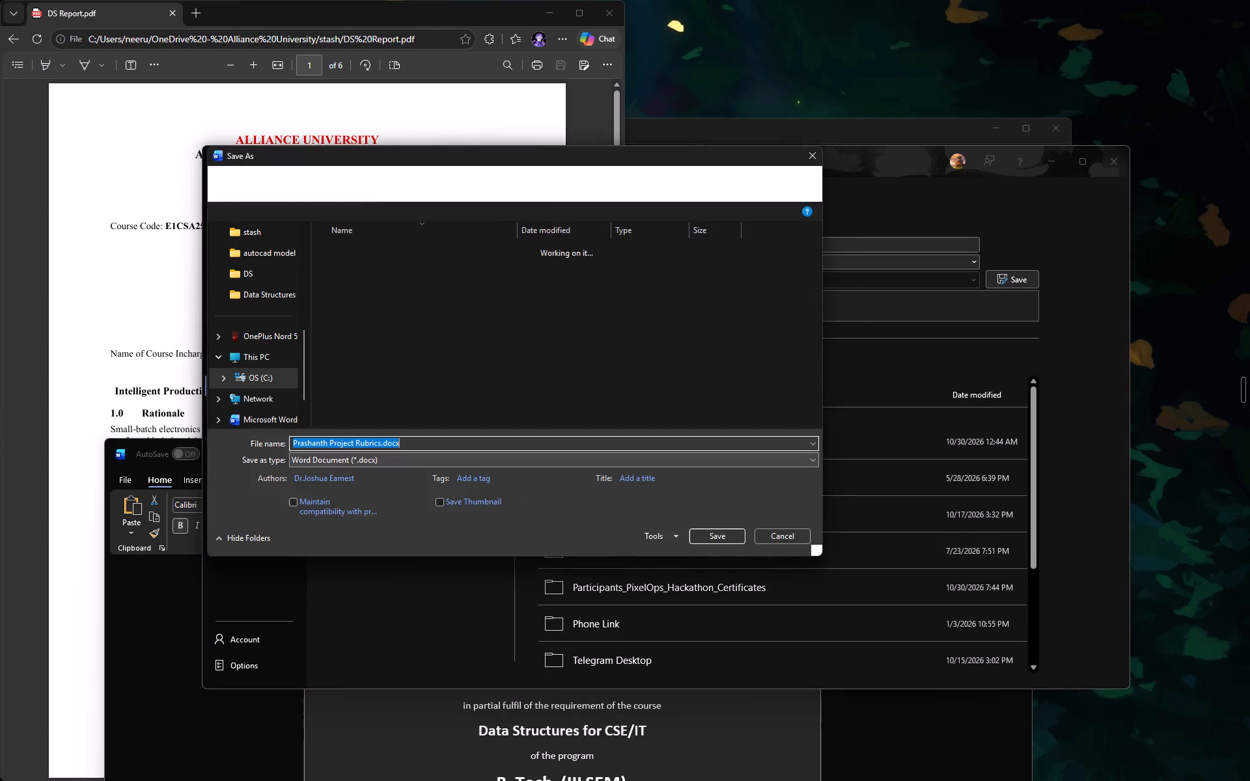
{"action": "left_click", "coordinate": [361, 461]}
{"action": "left_click", "coordinate": [342, 529]}
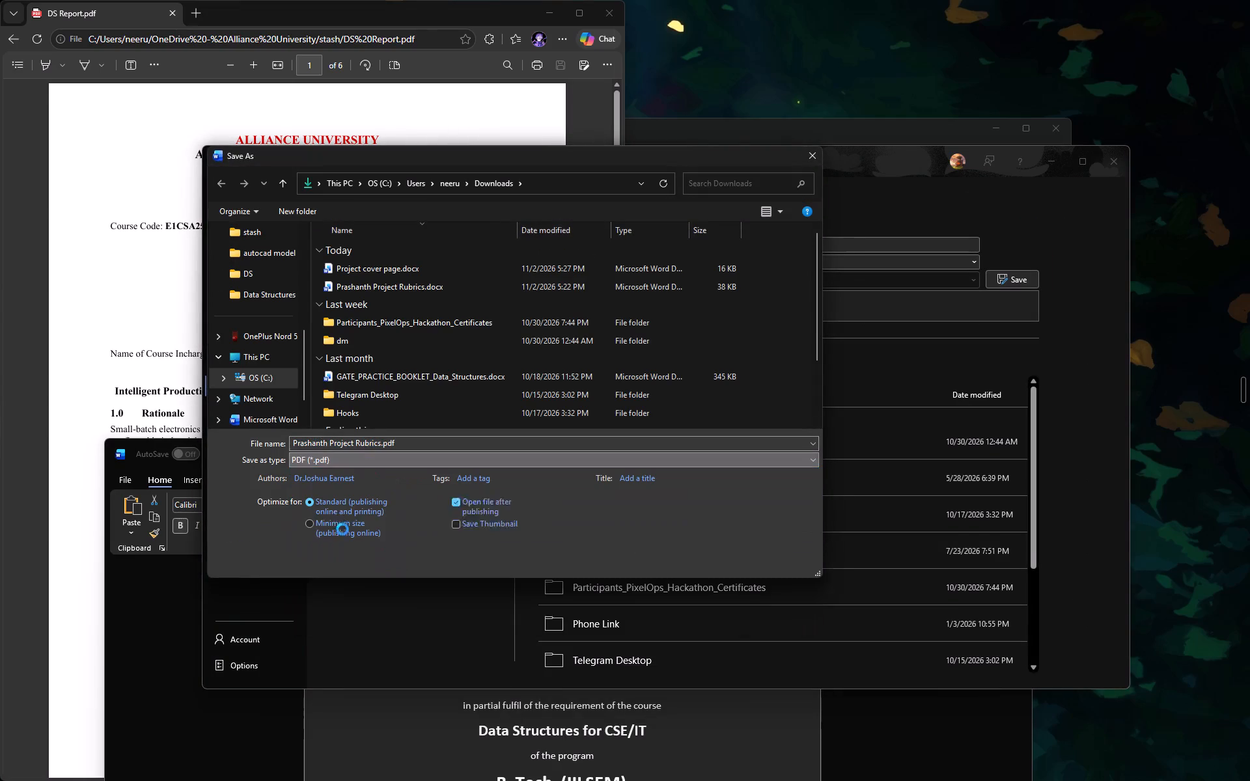
{"action": "left_click", "coordinate": [245, 230]}
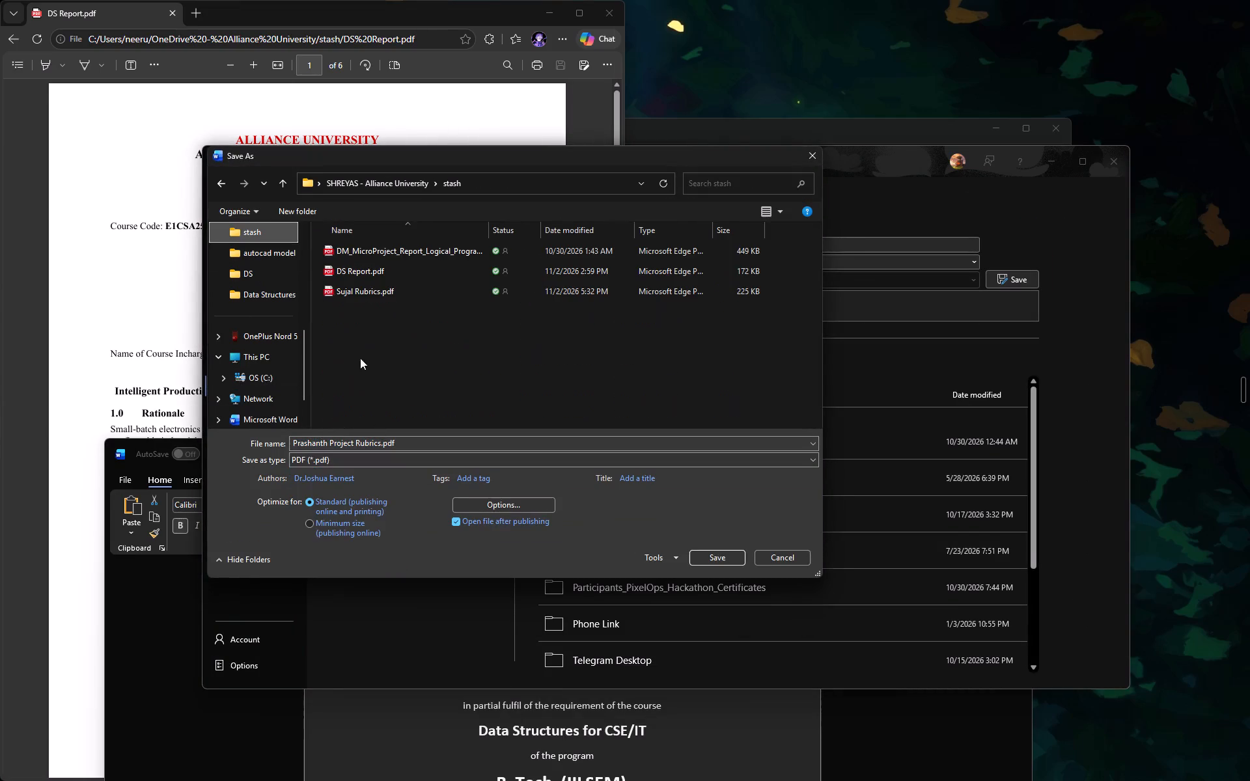
{"action": "left_click", "coordinate": [338, 298]}
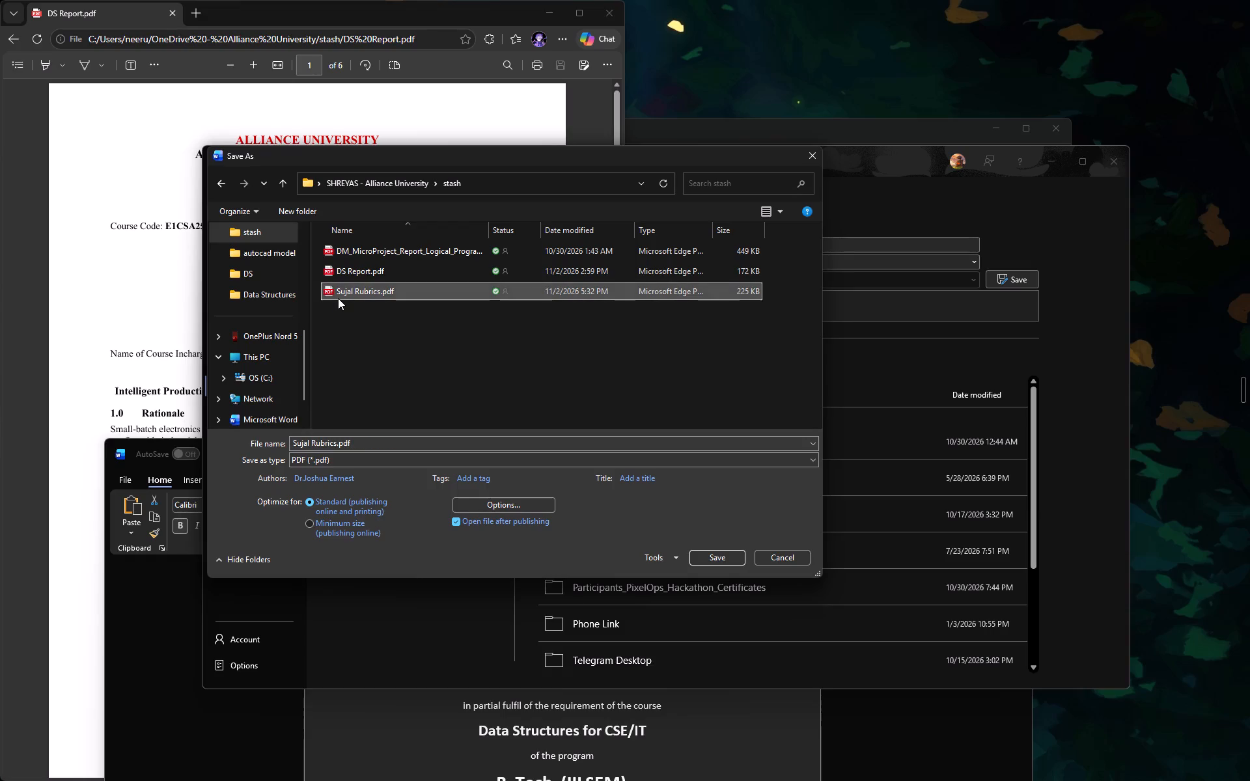
{"action": "left_click", "coordinate": [715, 564]}
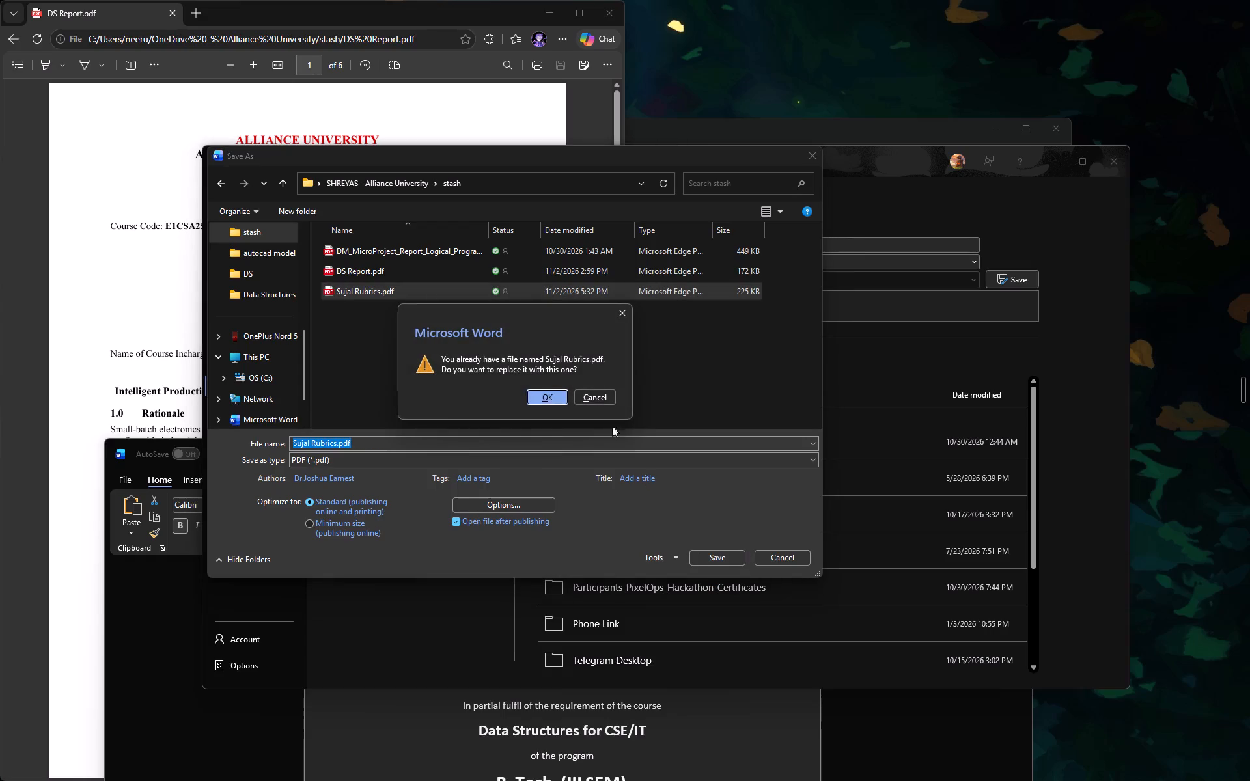
{"action": "key", "text": "Return"}
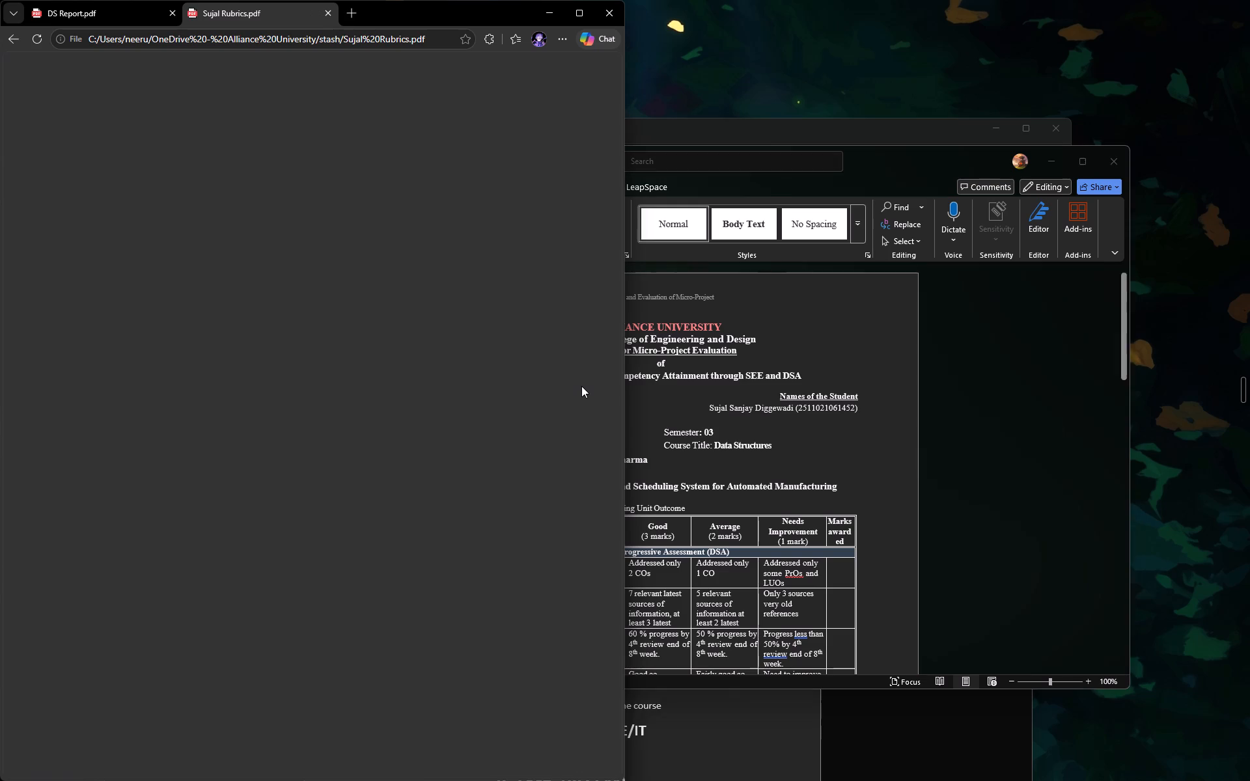
{"action": "key", "text": "ctrl+w"}
{"action": "key", "text": "ctrl+w"}
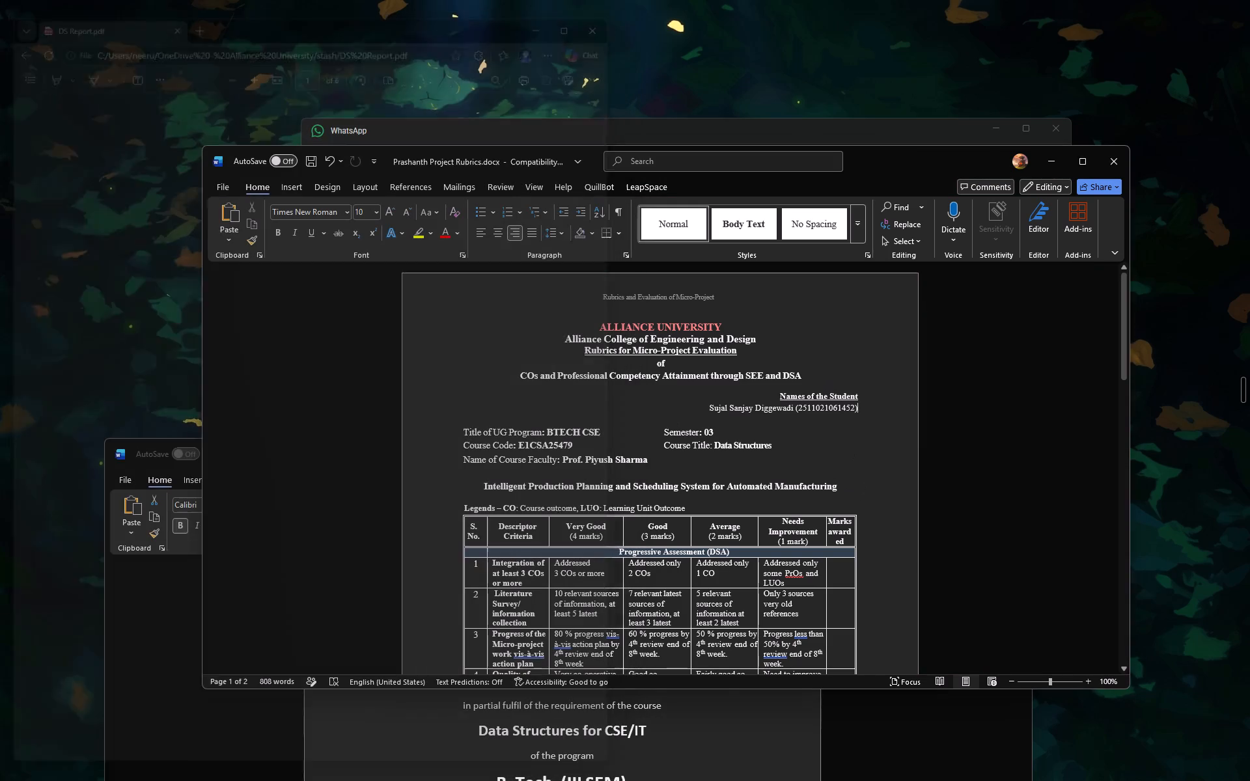
In the rubrics document, replace Sujal's name and registration number with Aman's full name, followed by an opening parenthesis.
{"action": "key", "text": "ctrl+BackSpace"}
{"action": "key", "text": "ctrl+BackSpace"}
{"action": "key", "text": "ctrl+BackSpace"}
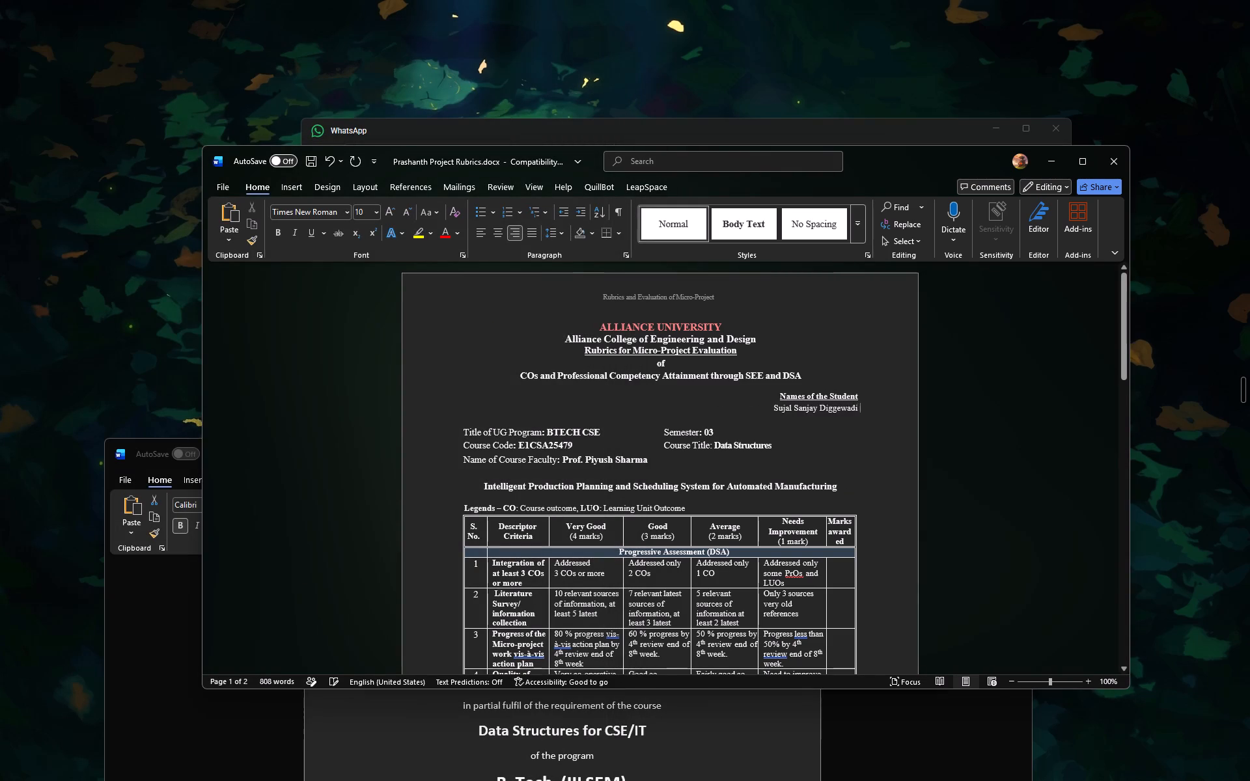
{"action": "key", "text": "ctrl+BackSpace"}
{"action": "key", "text": "ctrl+BackSpace"}
{"action": "key", "text": "ctrl+BackSpace"}
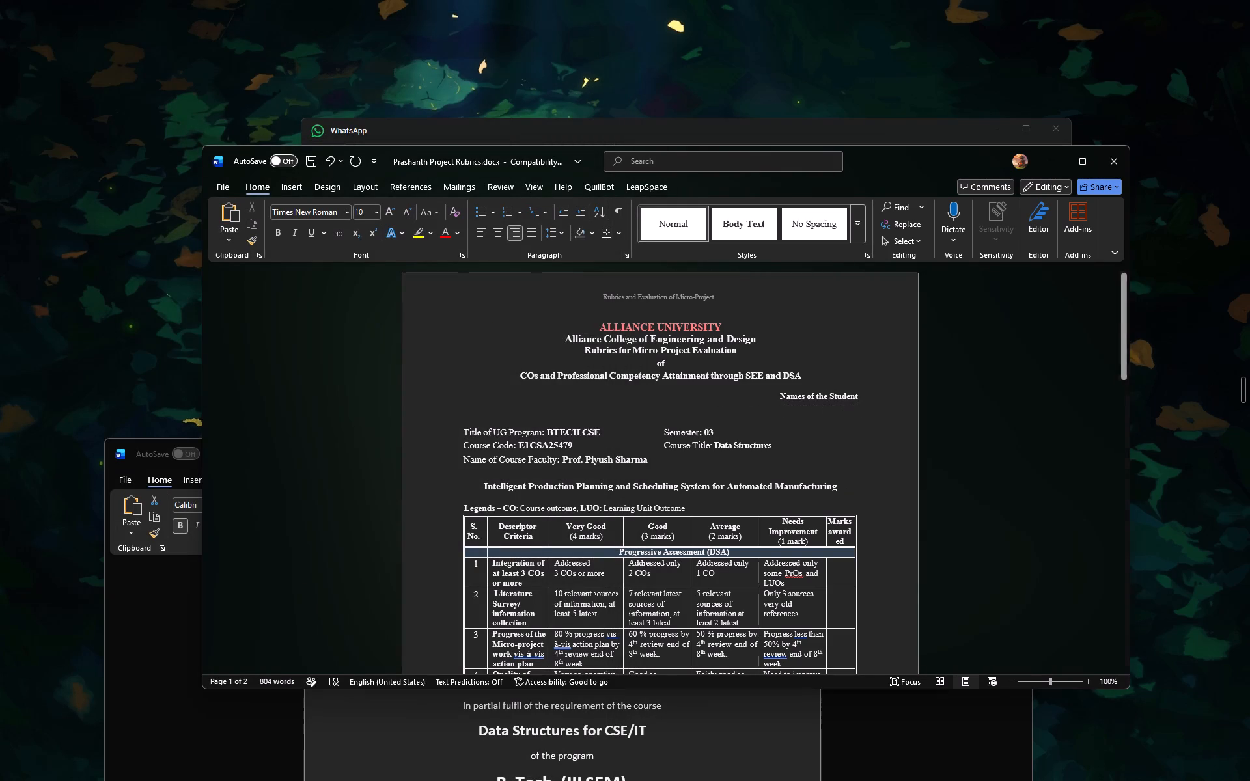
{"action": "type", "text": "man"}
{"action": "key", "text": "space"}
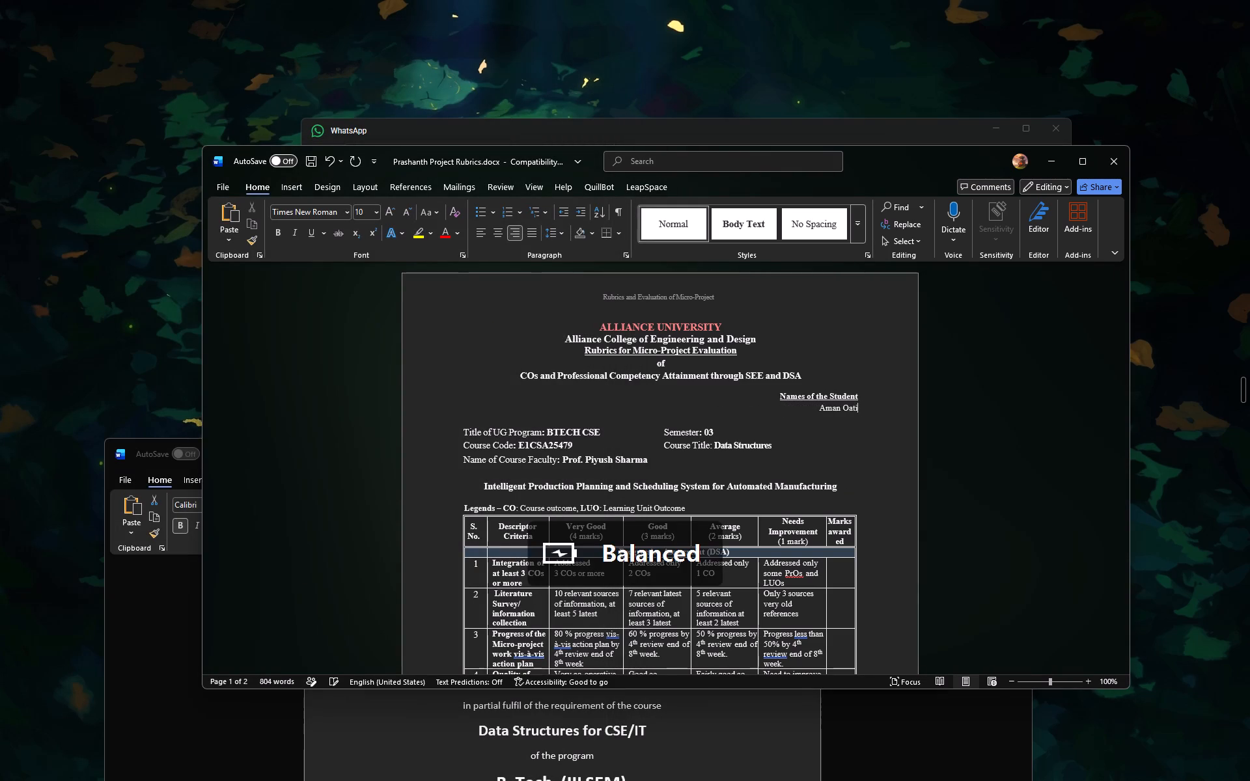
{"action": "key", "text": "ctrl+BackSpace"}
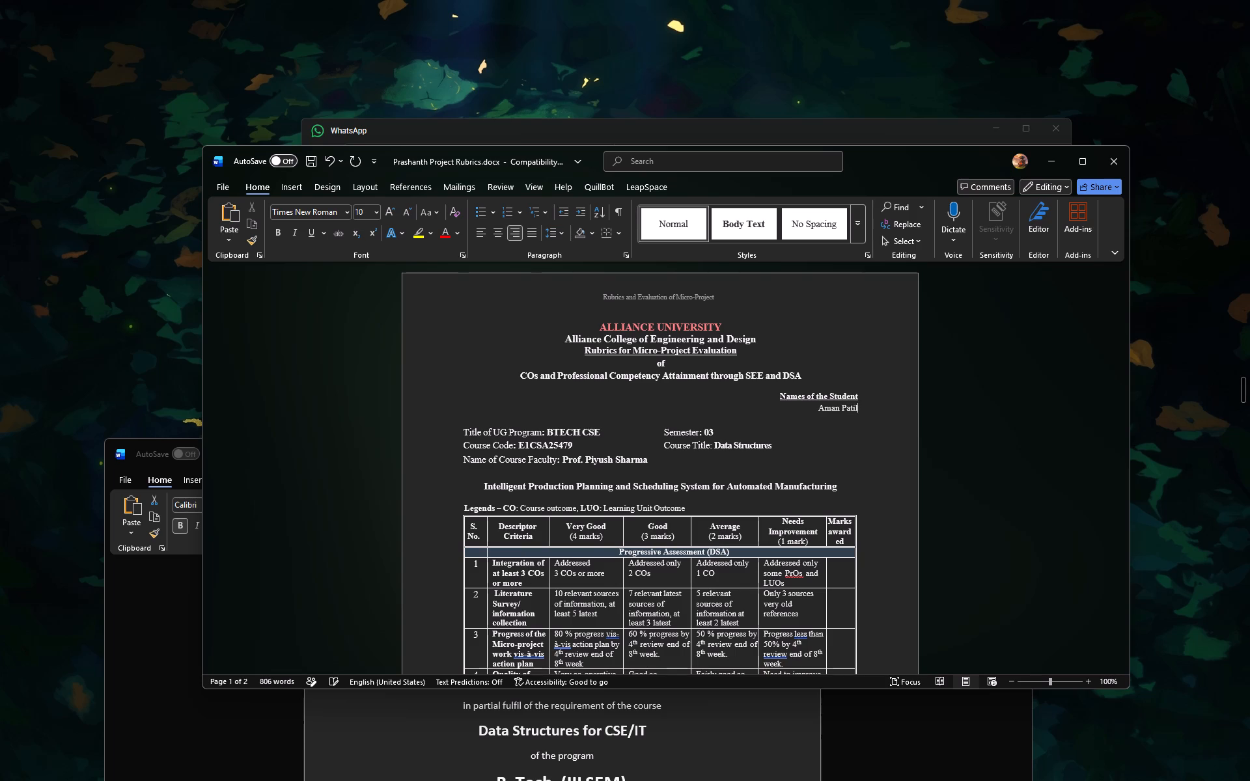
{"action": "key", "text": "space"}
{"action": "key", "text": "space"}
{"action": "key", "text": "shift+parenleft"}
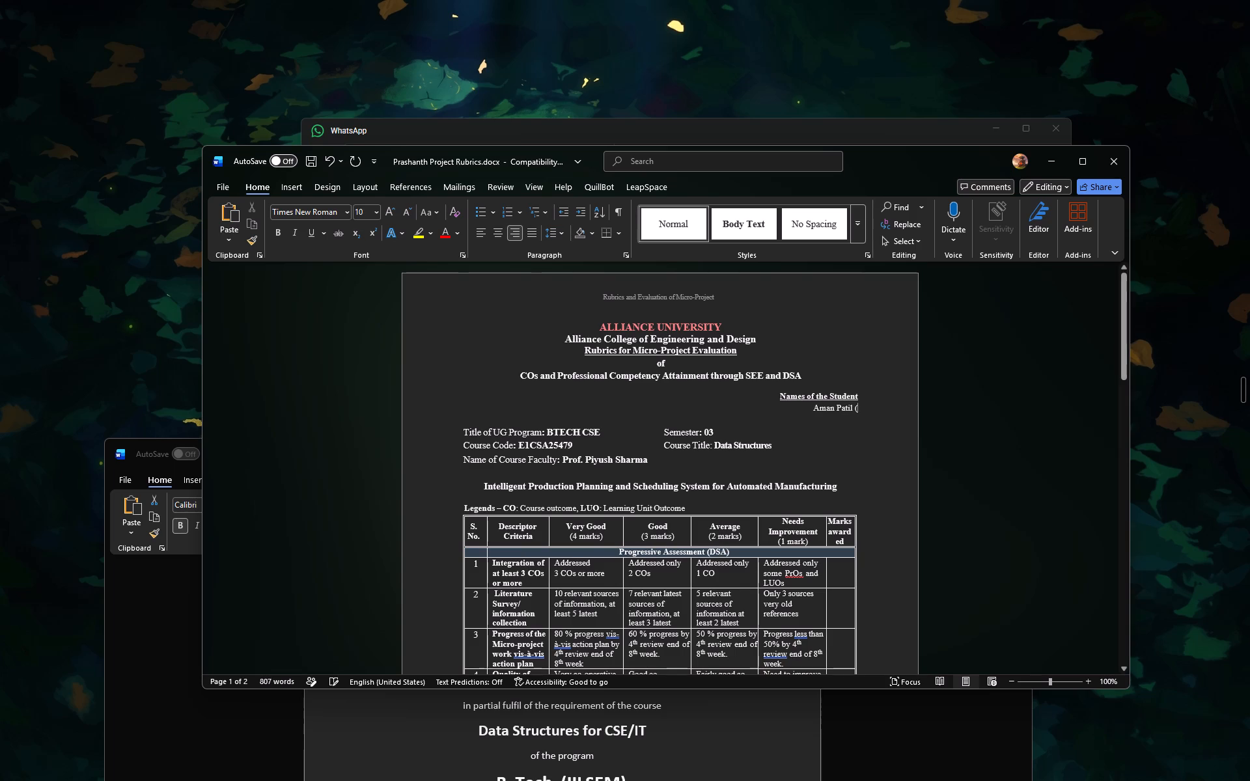
Open "DS Report.pdf" from the stash folder, copy Aman's registration number from the student team list, and return to the rubrics document.
{"action": "left_click", "coordinate": [685, 744]}
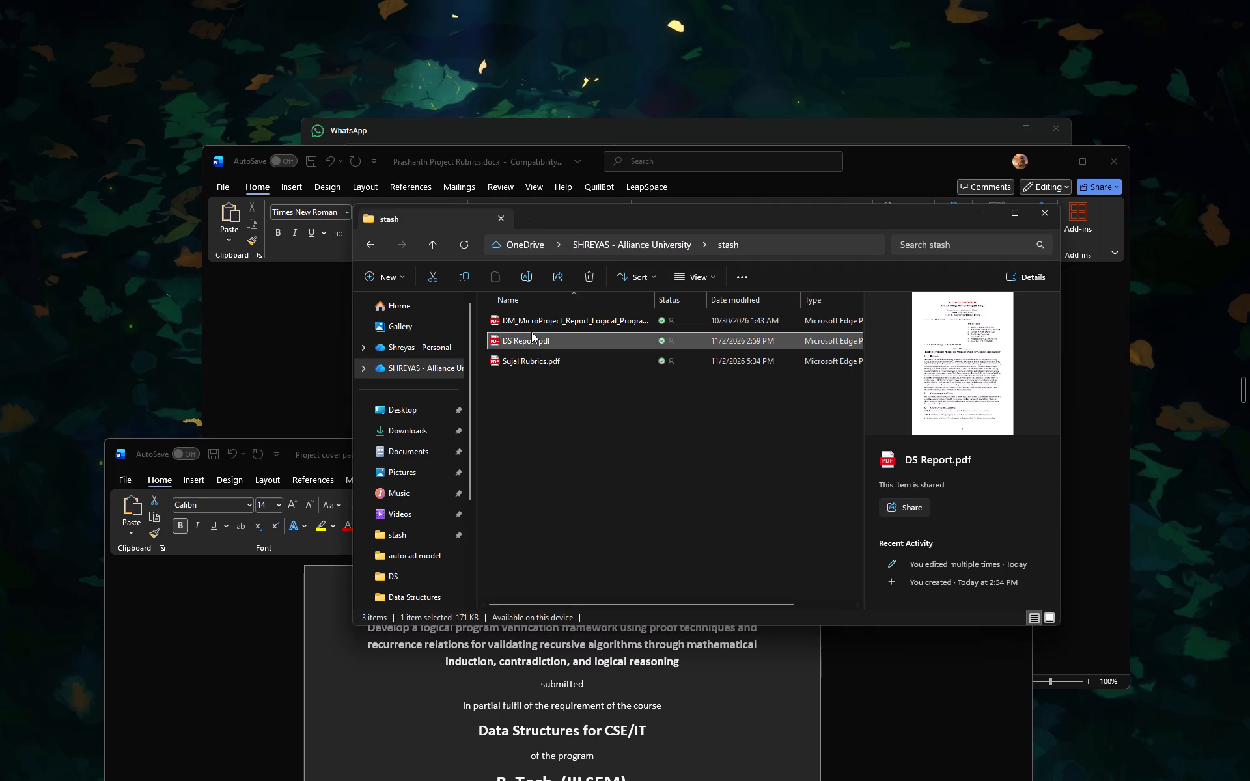
{"action": "double_click", "coordinate": [527, 342]}
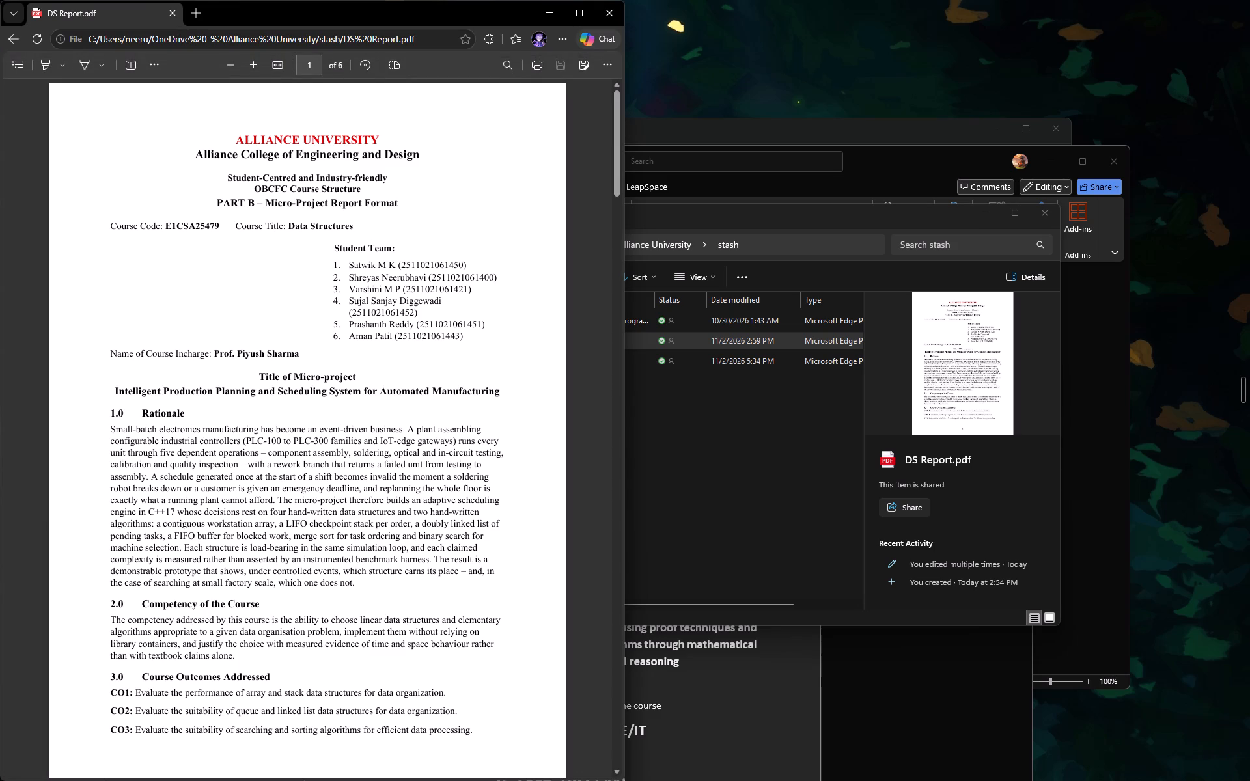
{"action": "double_click", "coordinate": [433, 333]}
{"action": "key", "text": "ctrl+c"}
{"action": "left_click", "coordinate": [1084, 346]}
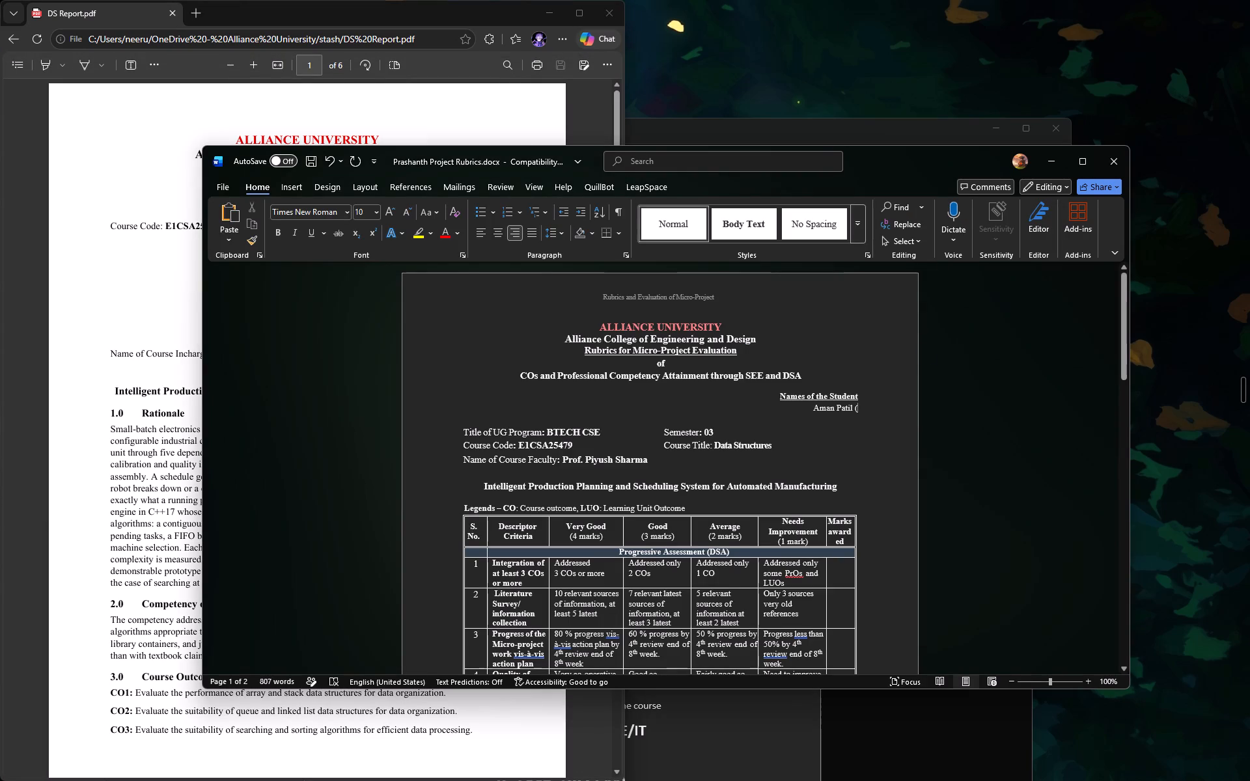
Complete the student line by adding Aman's copied registration number and the closing parenthesis after his name.
{"action": "key", "text": "ctrl+v"}
{"action": "key", "text": "shift+parenright"}
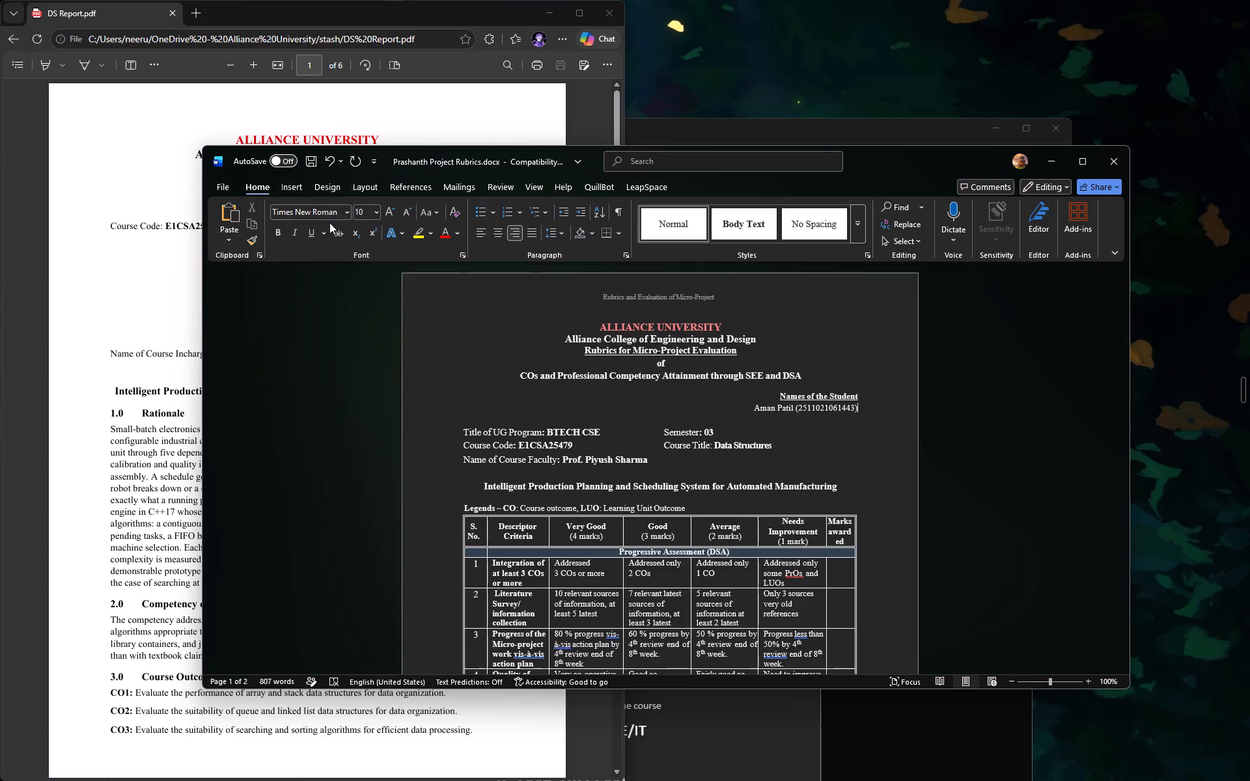
Save the rubrics as a PDF named "Aman Project Rubrics.pdf" in the stash folder and close the published copy.
{"action": "left_click", "coordinate": [212, 180]}
{"action": "left_click", "coordinate": [253, 379]}
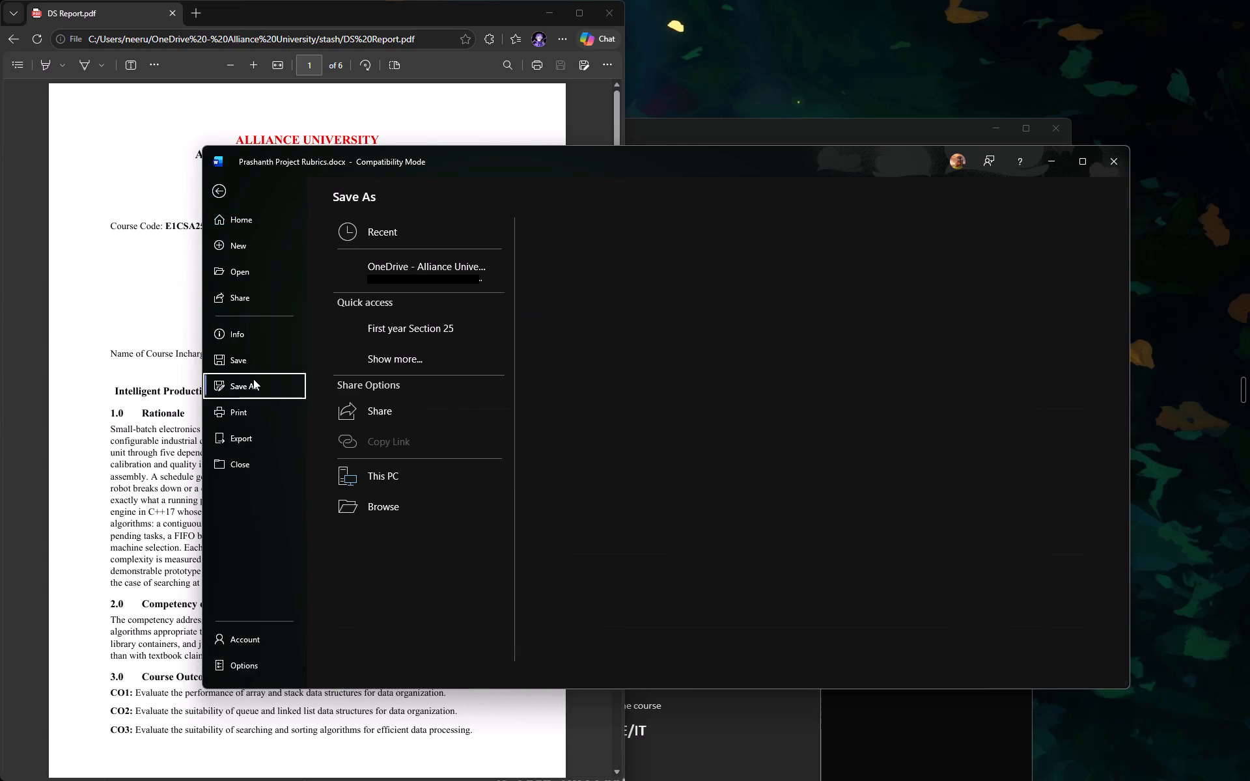
{"action": "left_click", "coordinate": [391, 535]}
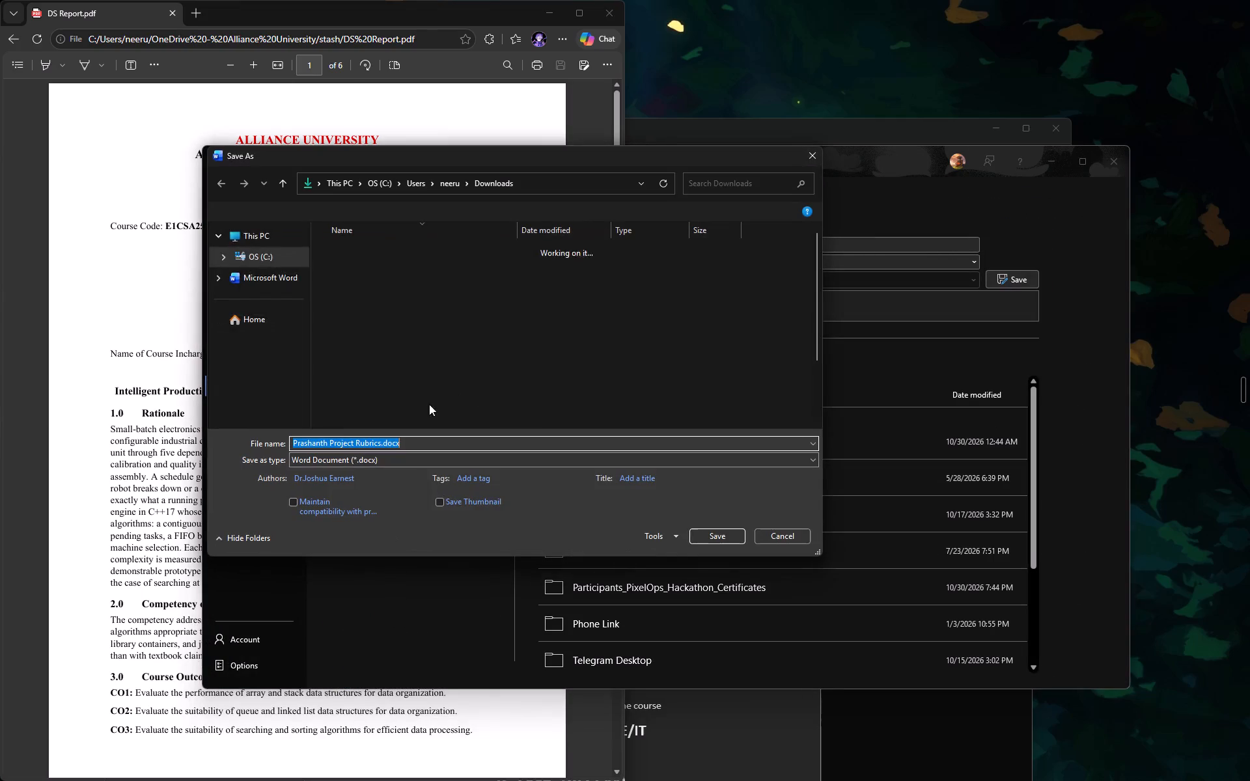
{"action": "left_click", "coordinate": [372, 465]}
{"action": "left_click", "coordinate": [321, 529]}
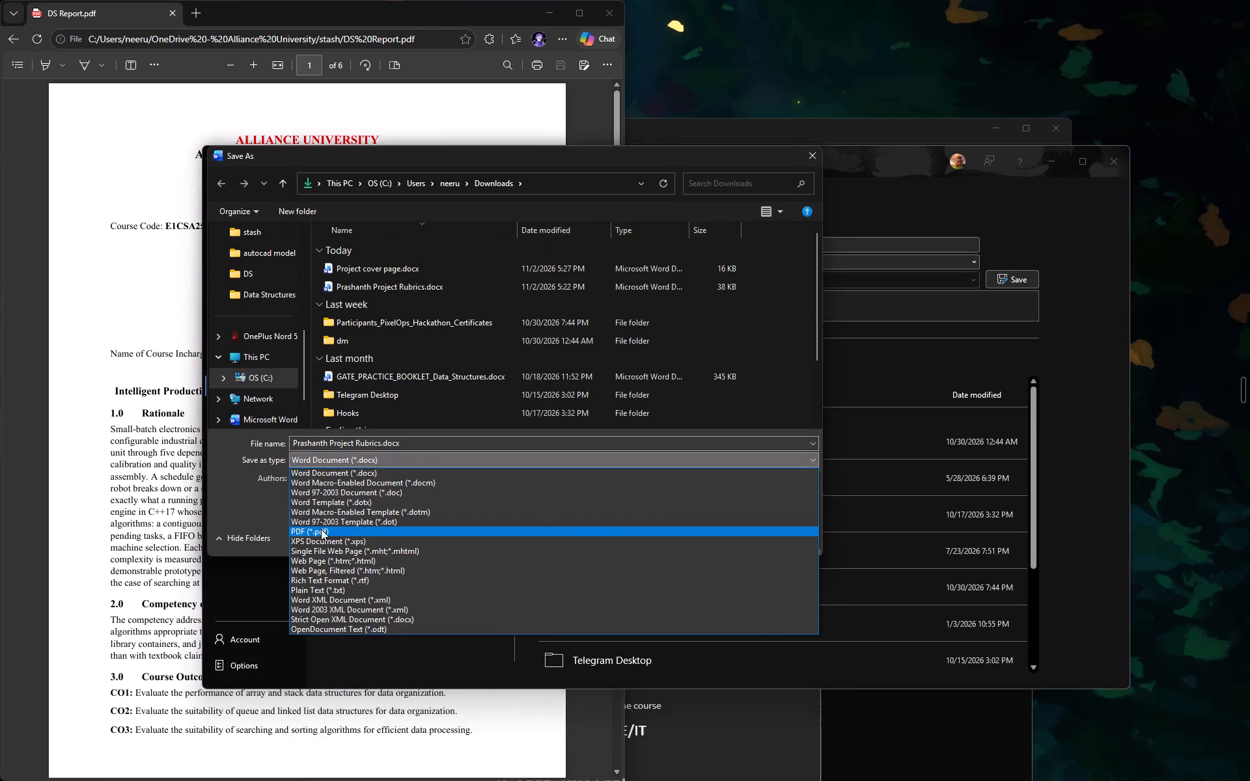
{"action": "double_click", "coordinate": [258, 240]}
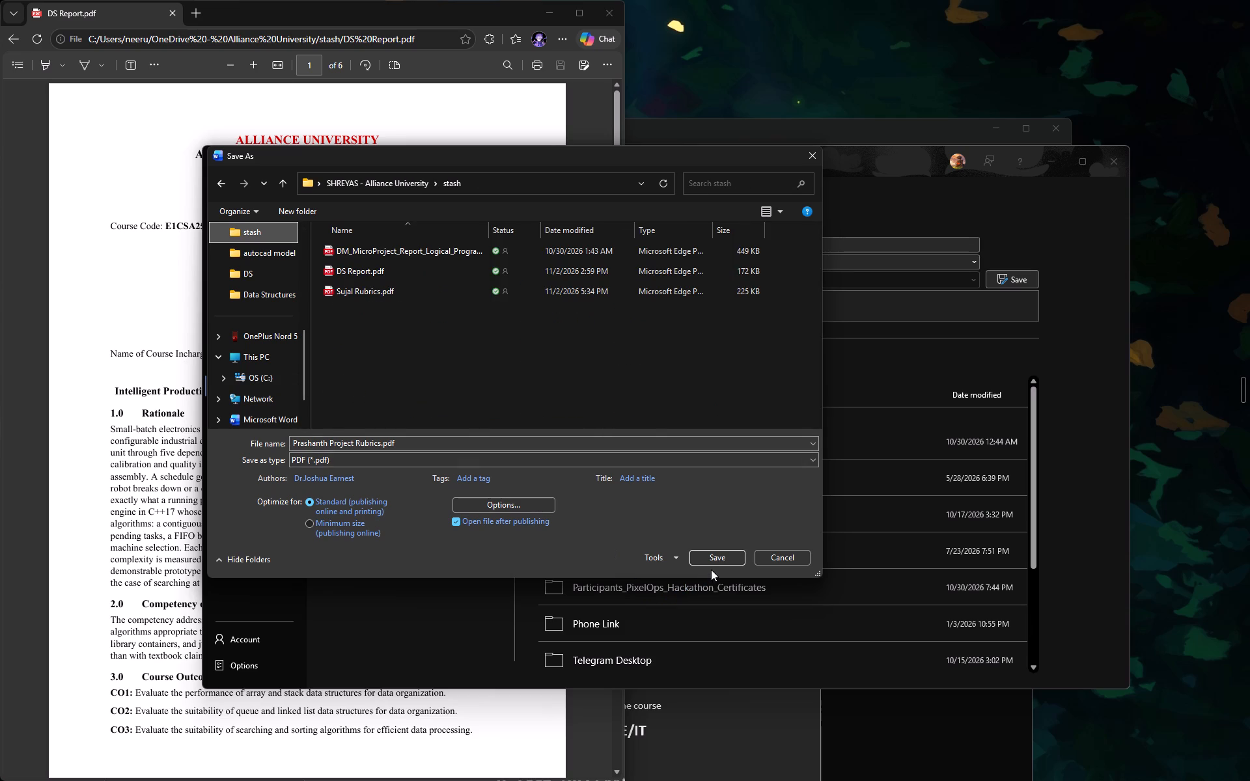
{"action": "left_click", "coordinate": [318, 436]}
{"action": "left_click", "coordinate": [318, 443]}
{"action": "double_click", "coordinate": [318, 443]}
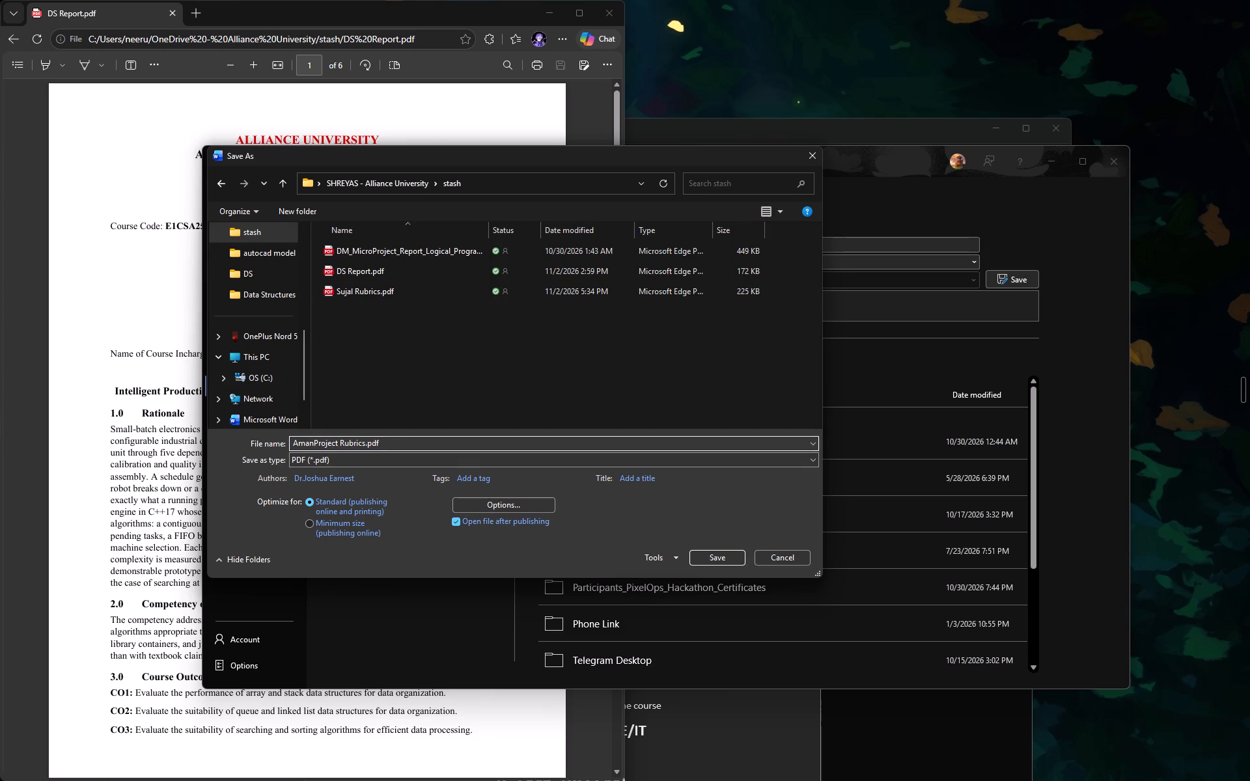
{"action": "key", "text": "space"}
{"action": "key", "text": "Return"}
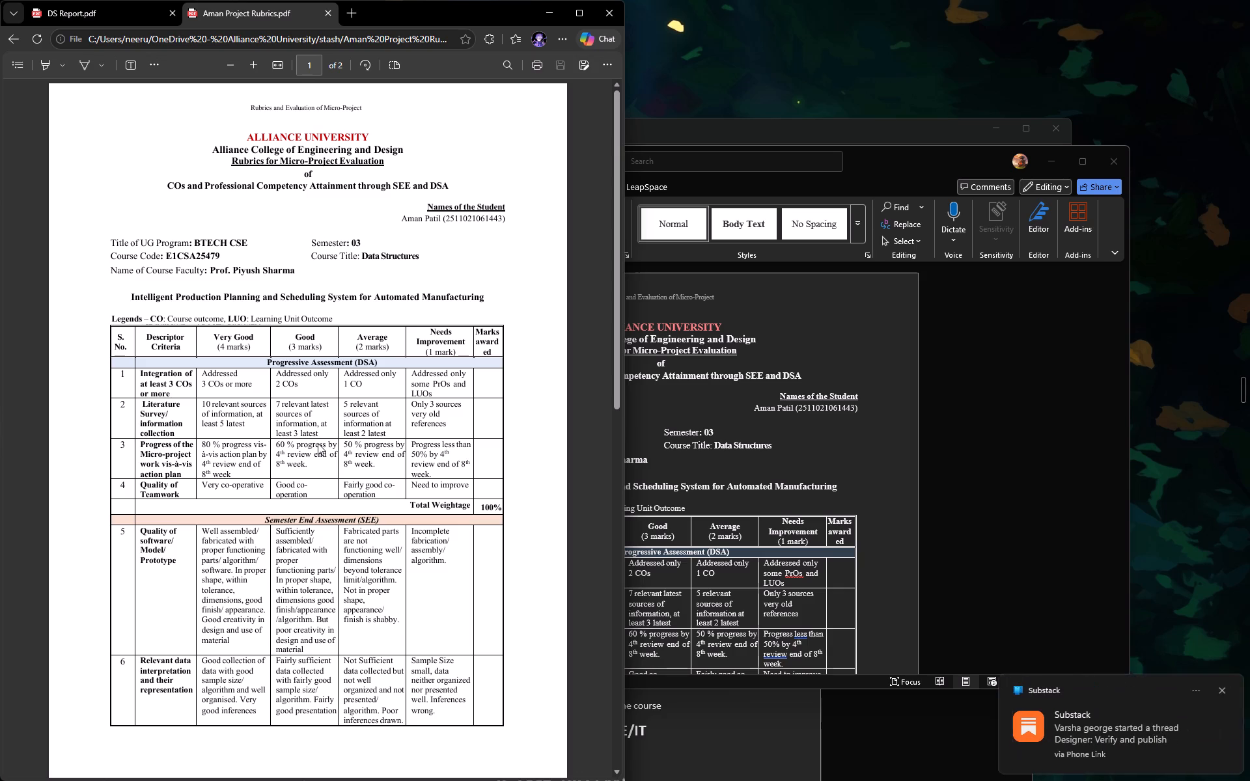
{"action": "left_click", "coordinate": [326, 14]}
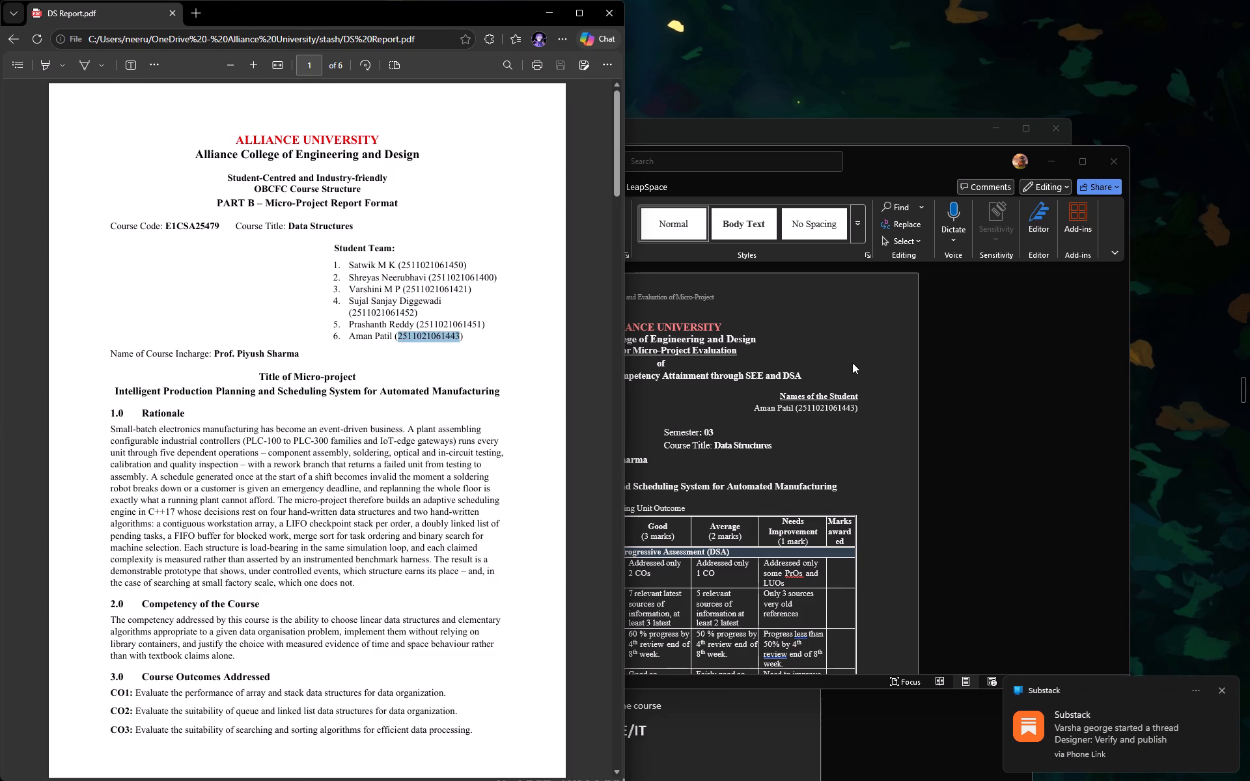
In the rubrics document, replace Aman's name and registration number with Prashanth's full name and an opening parenthesis.
{"action": "left_click", "coordinate": [795, 405]}
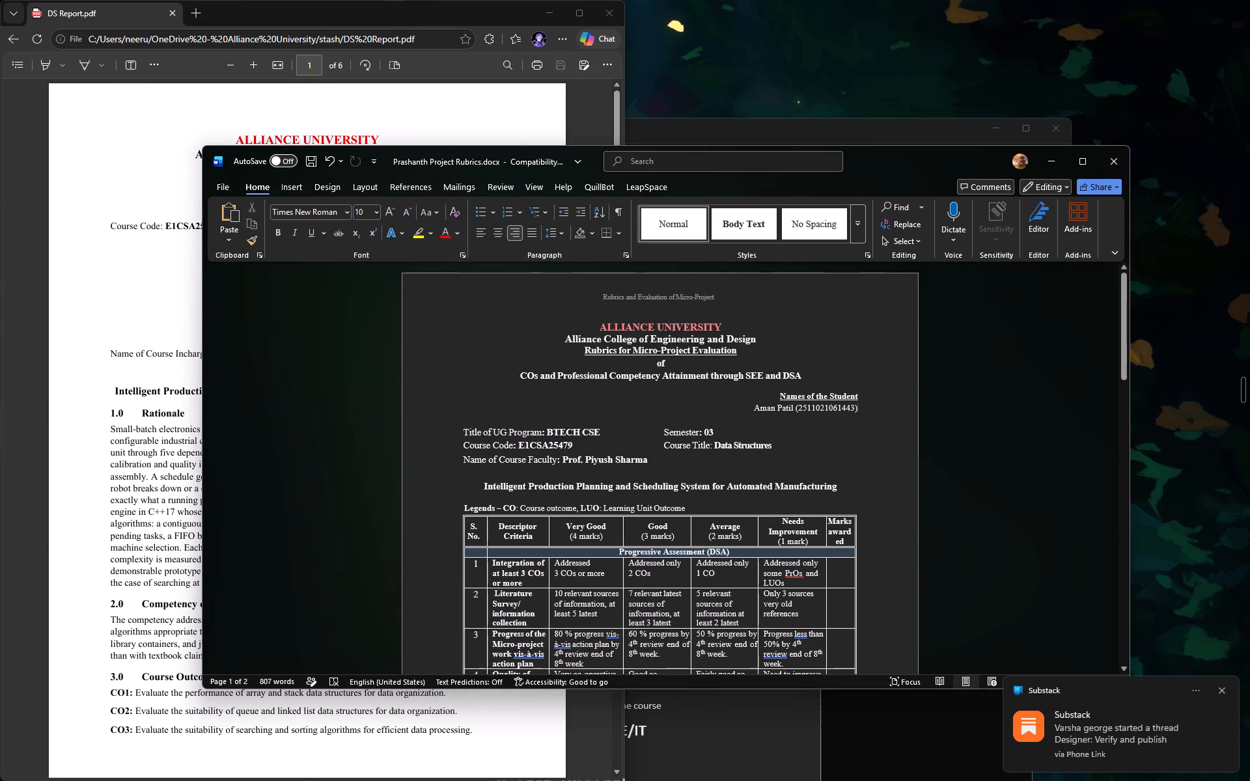
{"action": "key", "text": "ctrl+BackSpace"}
{"action": "key", "text": "ctrl+BackSpace"}
{"action": "key", "text": "ctrl+BackSpace"}
{"action": "key", "text": "ctrl+BackSpace"}
{"action": "key", "text": "ctrl+BackSpace"}
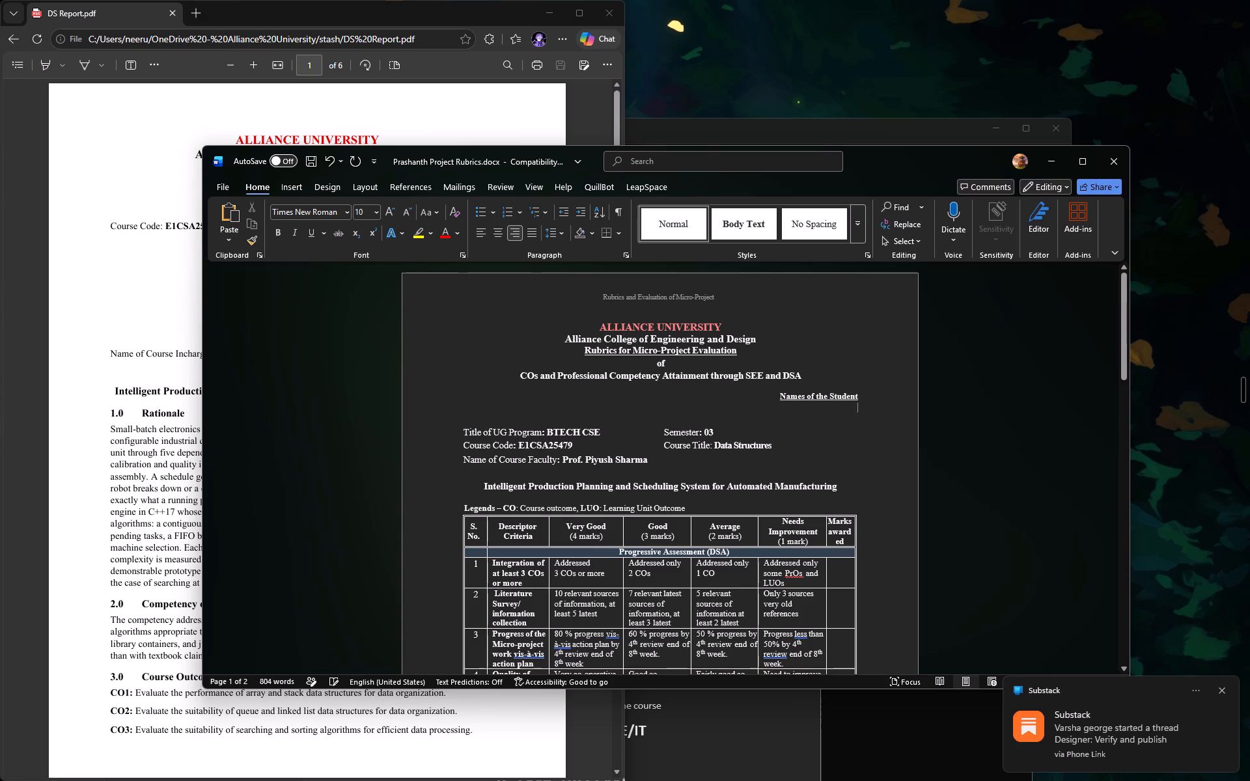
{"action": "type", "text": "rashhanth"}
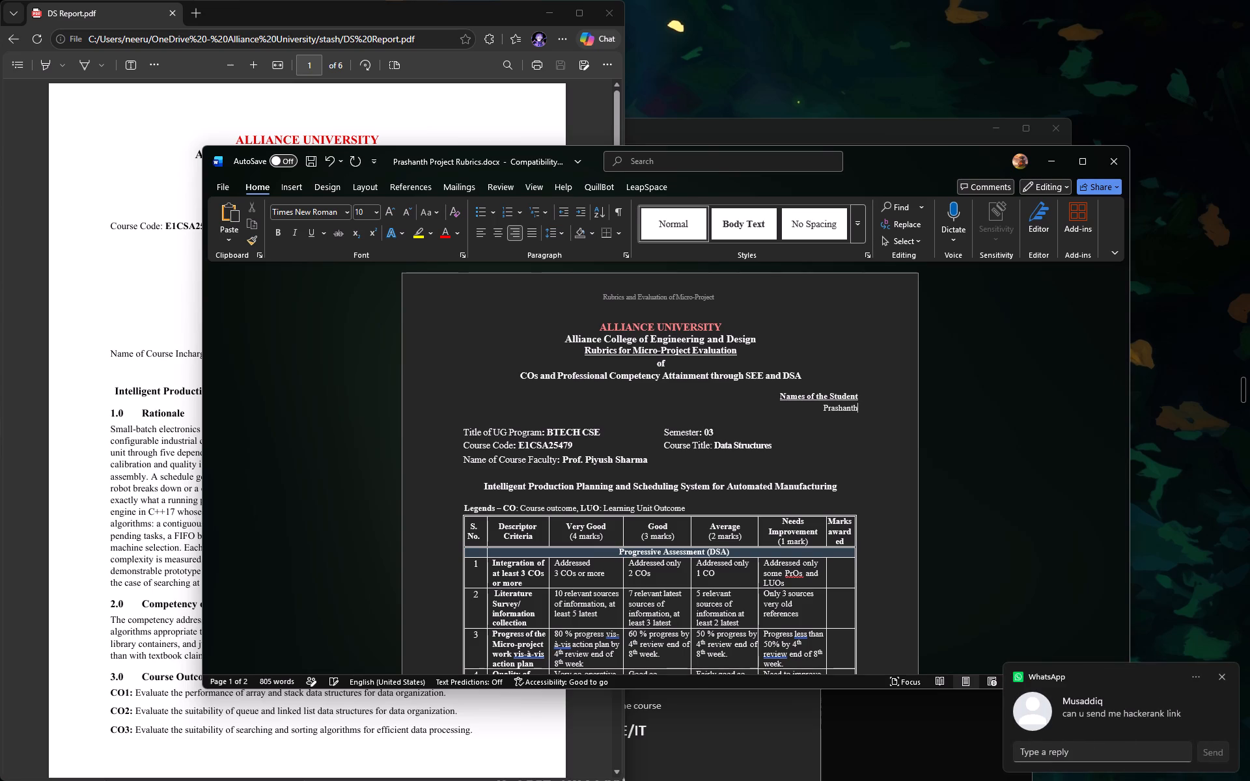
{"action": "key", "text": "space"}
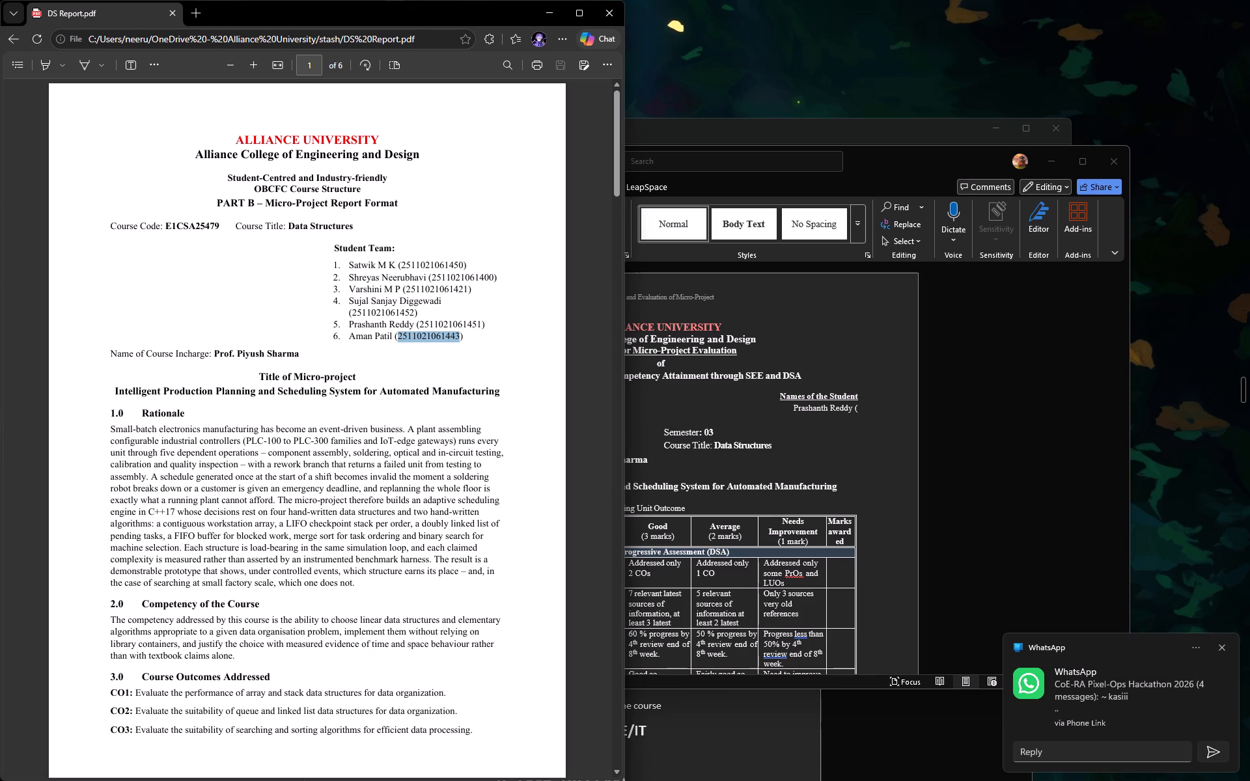
Copy Prashanth's registration number from the DS Report team list into the rubrics' student line and add the closing parenthesis.
{"action": "double_click", "coordinate": [437, 323]}
{"action": "key", "text": "ctrl+c"}
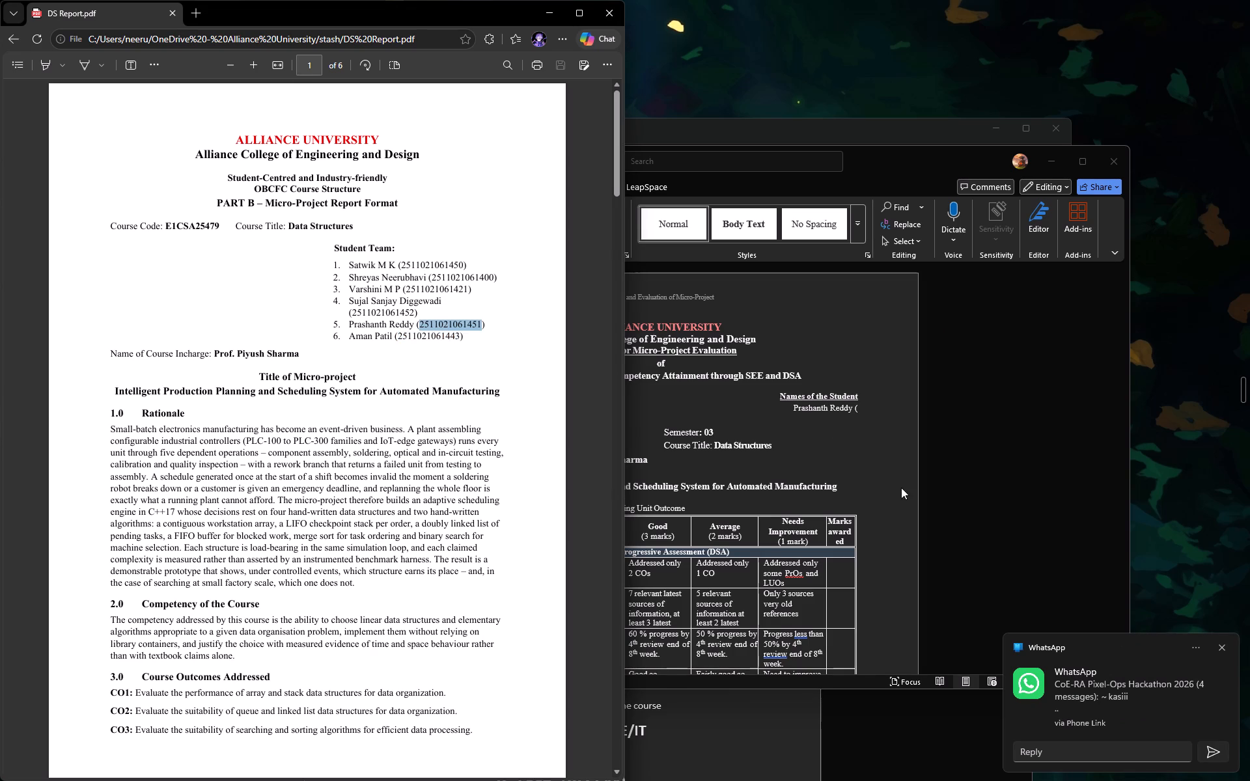
{"action": "left_click", "coordinate": [862, 405]}
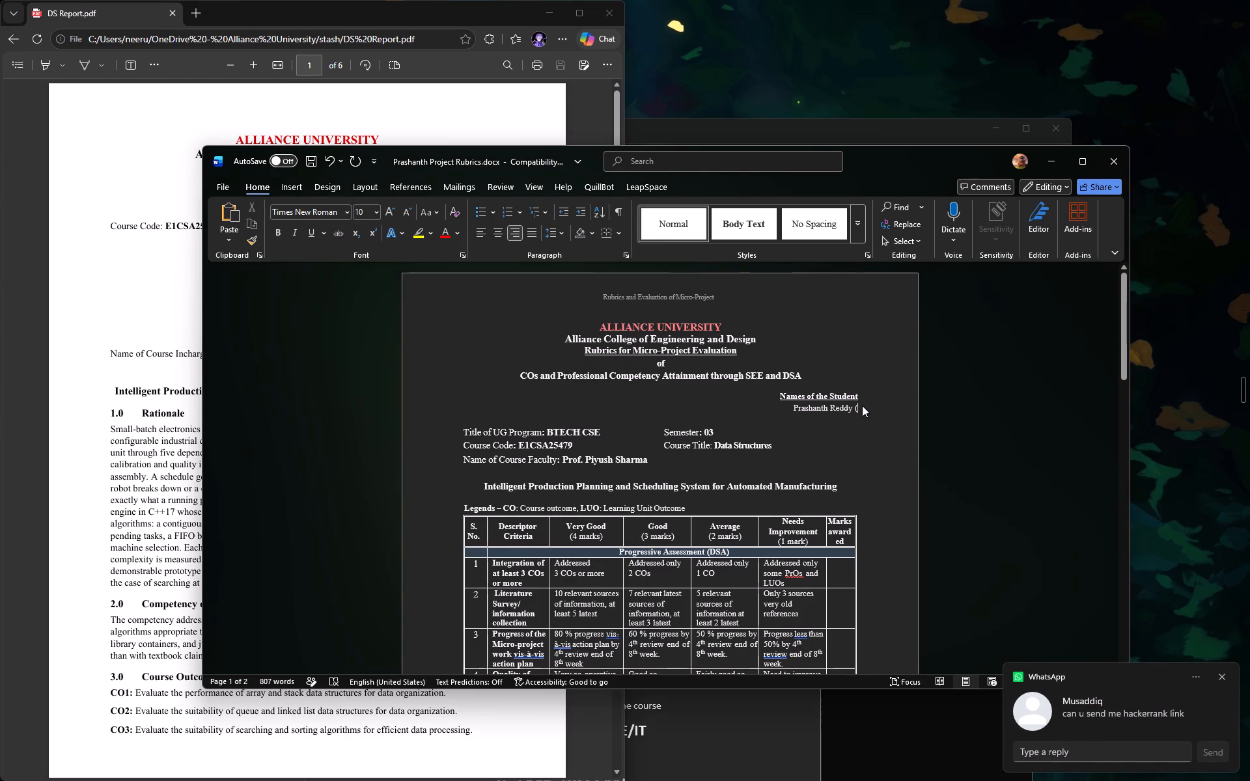
{"action": "key", "text": "ctrl+v"}
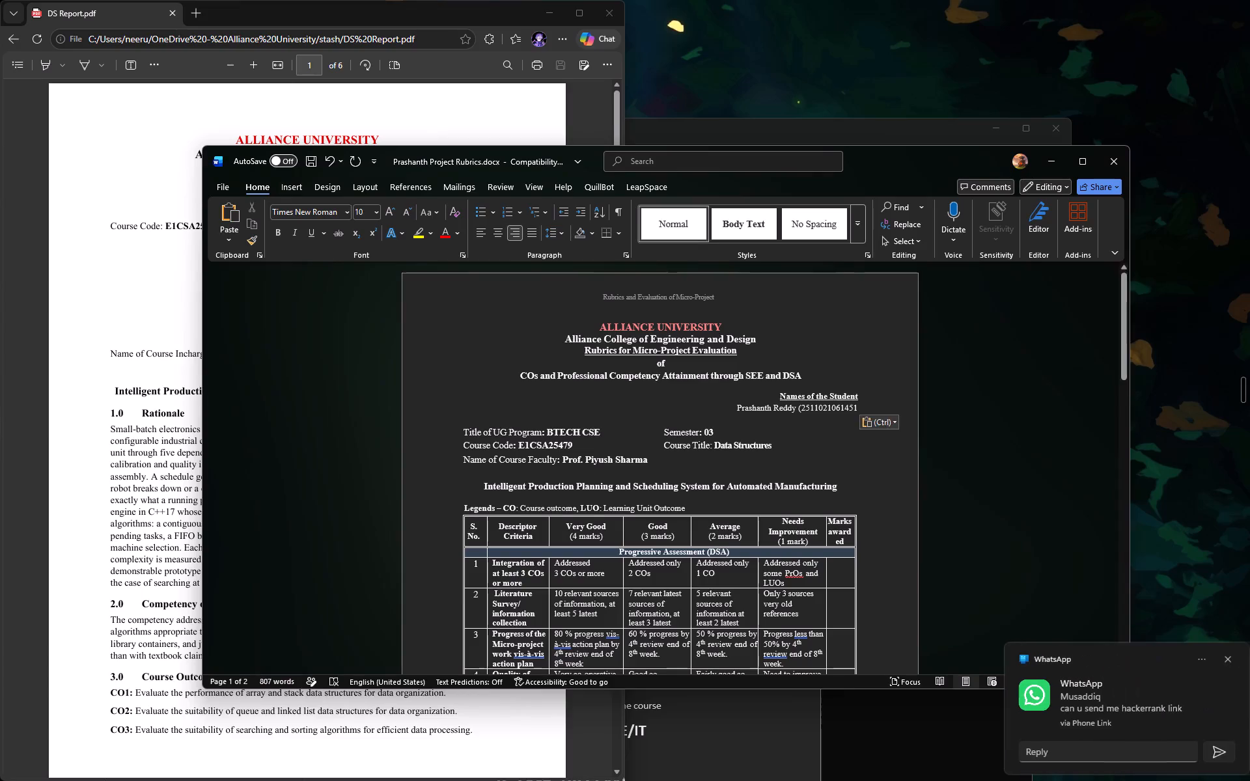
{"action": "key", "text": "shift+parenright"}
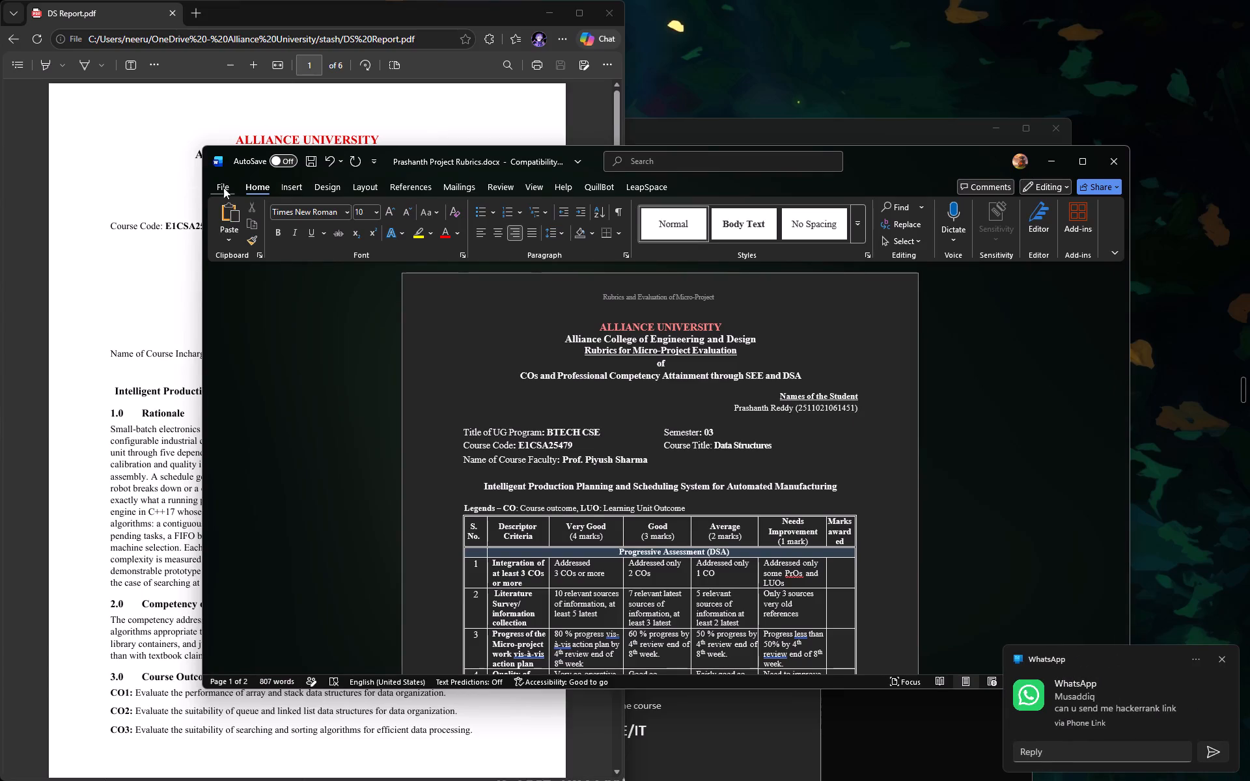
Save the rubrics as a PDF named "Prashanth Project Rubrics.pdf" in the stash folder and close the published copy.
{"action": "left_click", "coordinate": [220, 180]}
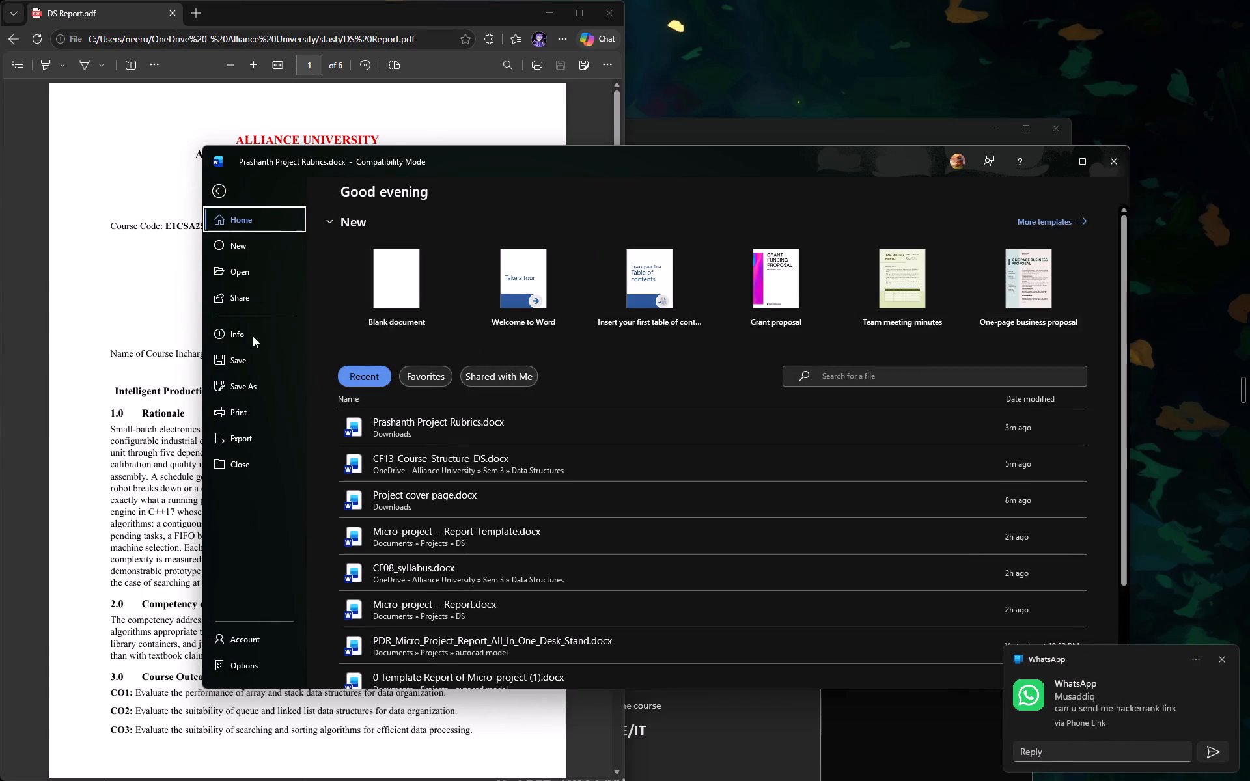
{"action": "left_click", "coordinate": [249, 381]}
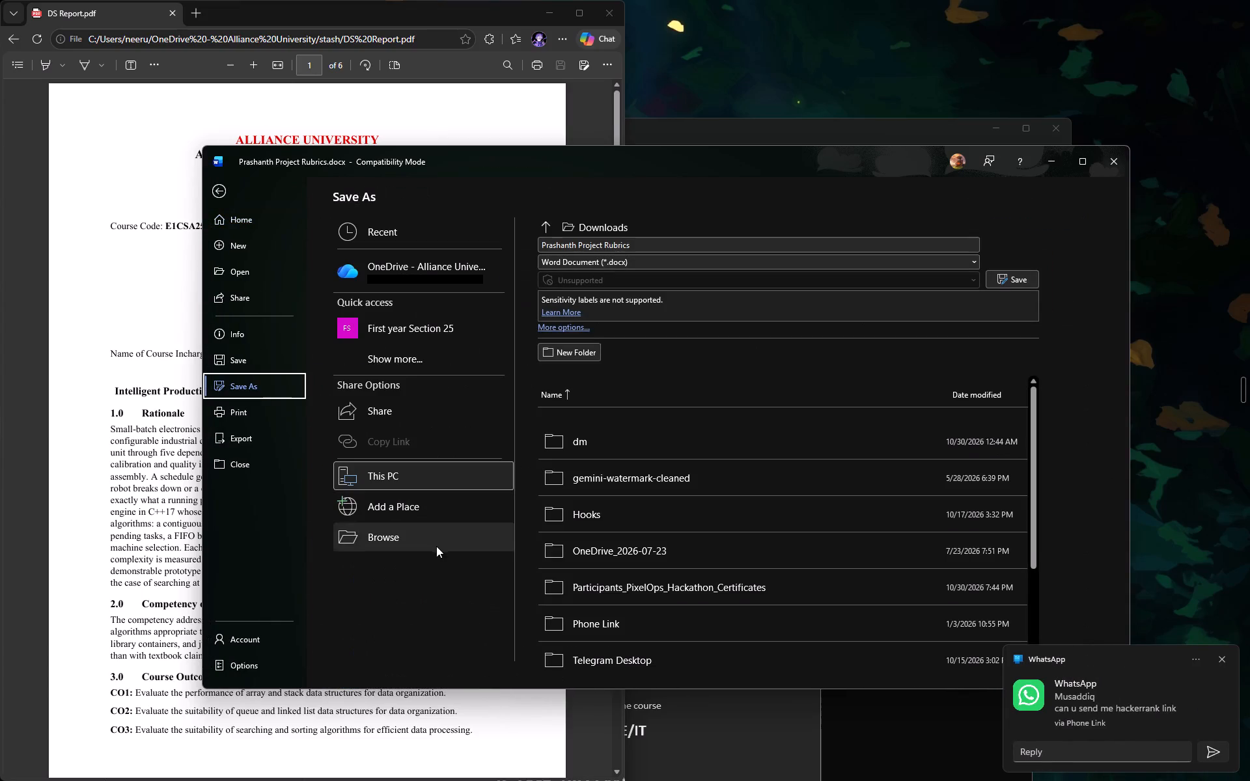
{"action": "left_click", "coordinate": [438, 543]}
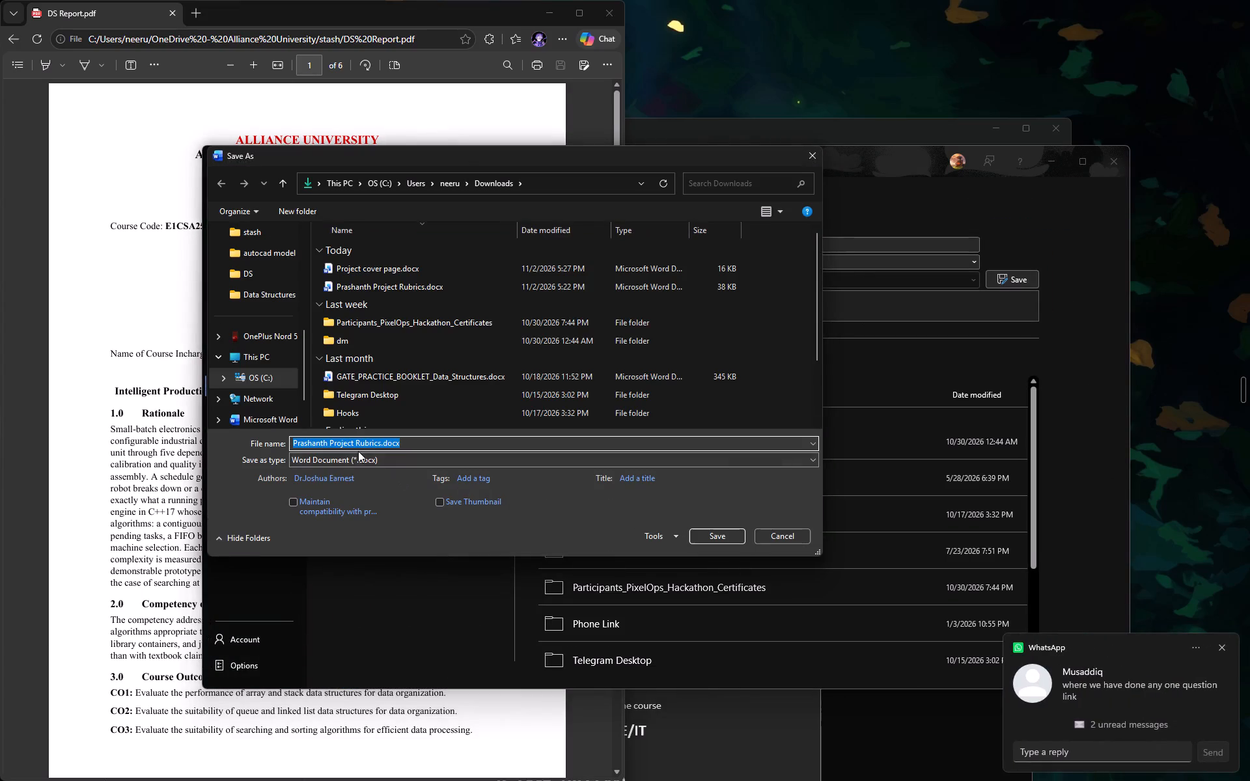
{"action": "left_click", "coordinate": [359, 456]}
{"action": "left_click", "coordinate": [317, 532]}
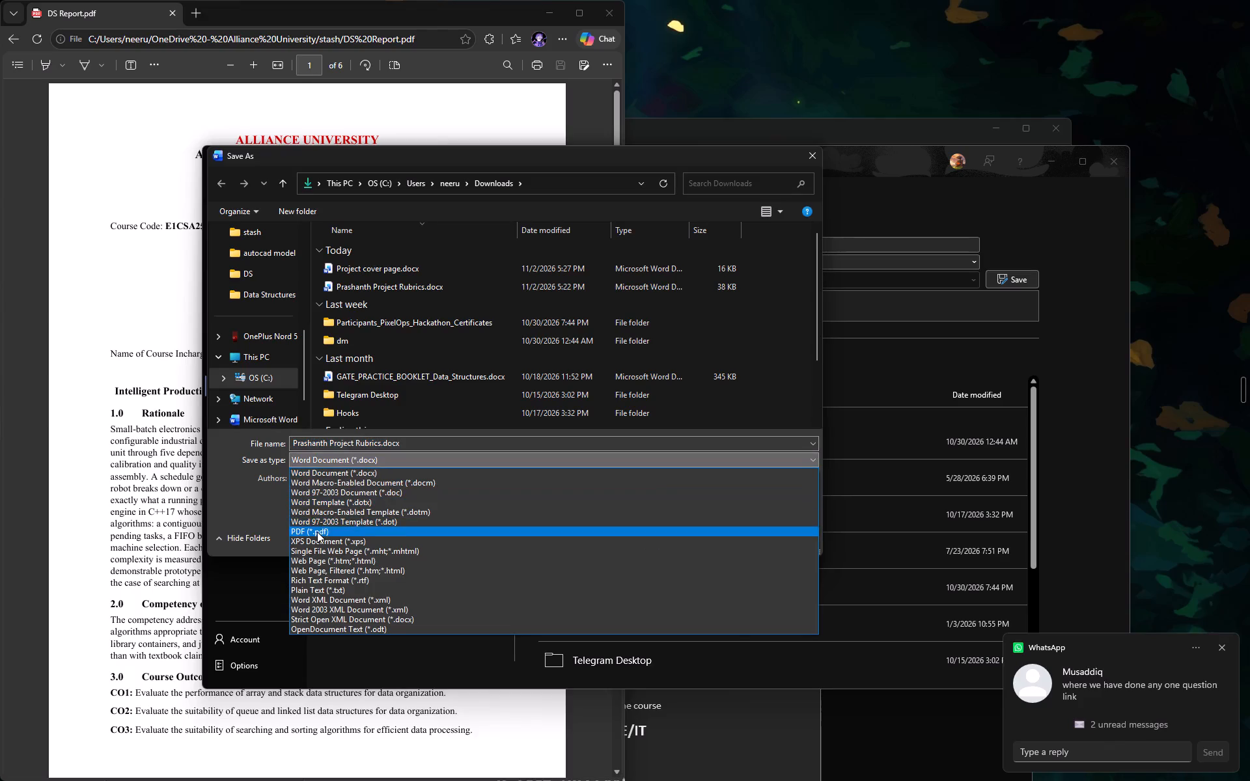
{"action": "left_click", "coordinate": [262, 230]}
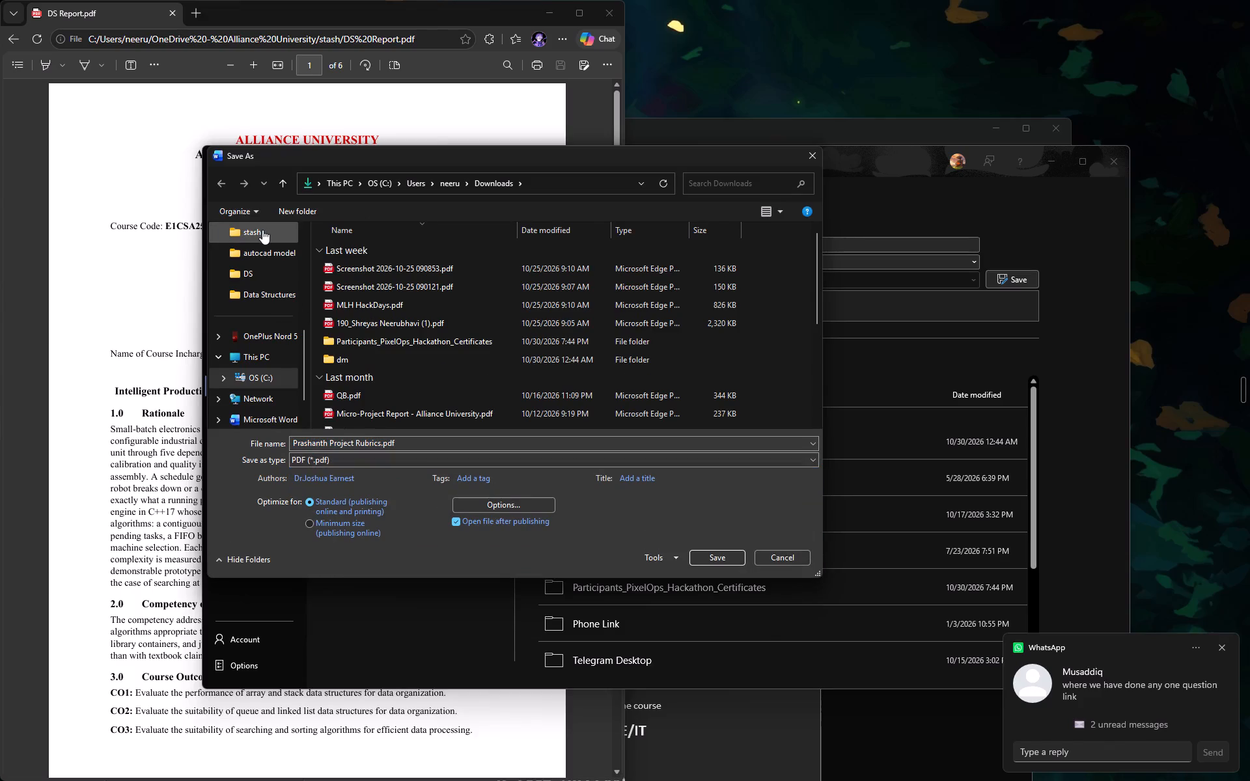
{"action": "left_click", "coordinate": [712, 551]}
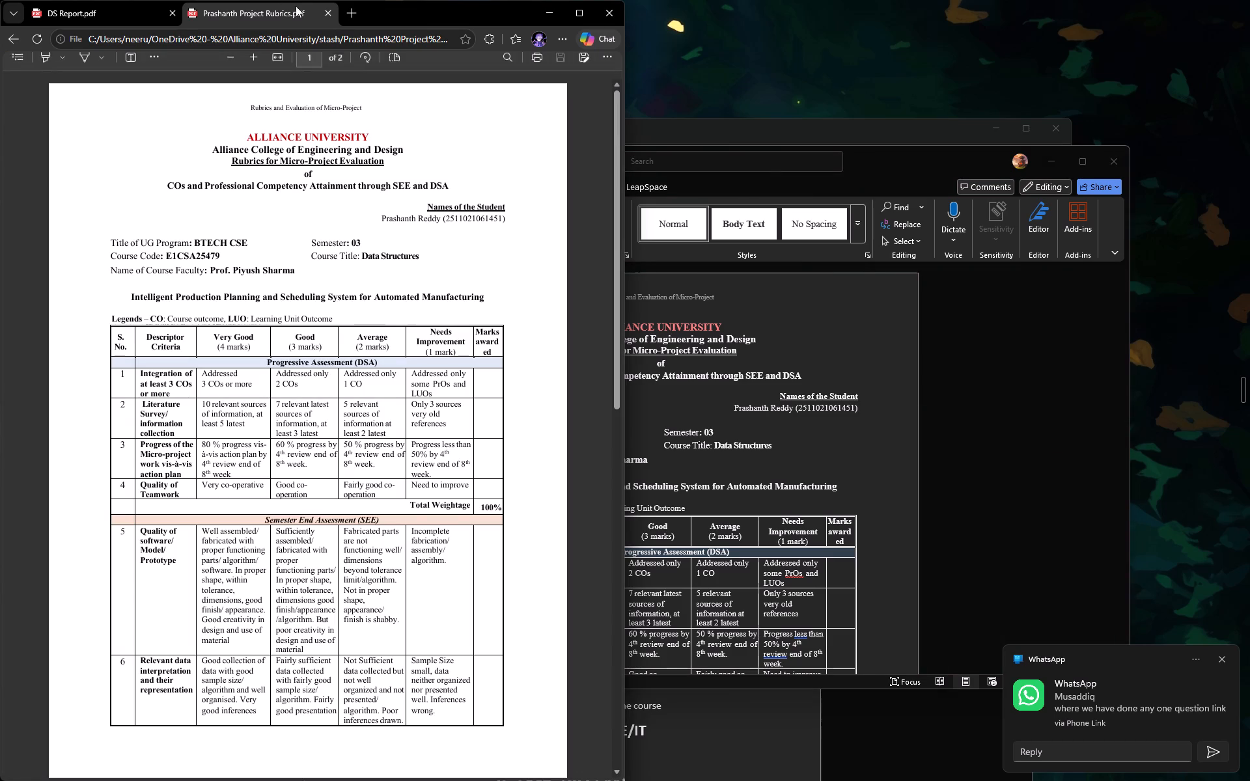
{"action": "left_click", "coordinate": [323, 17]}
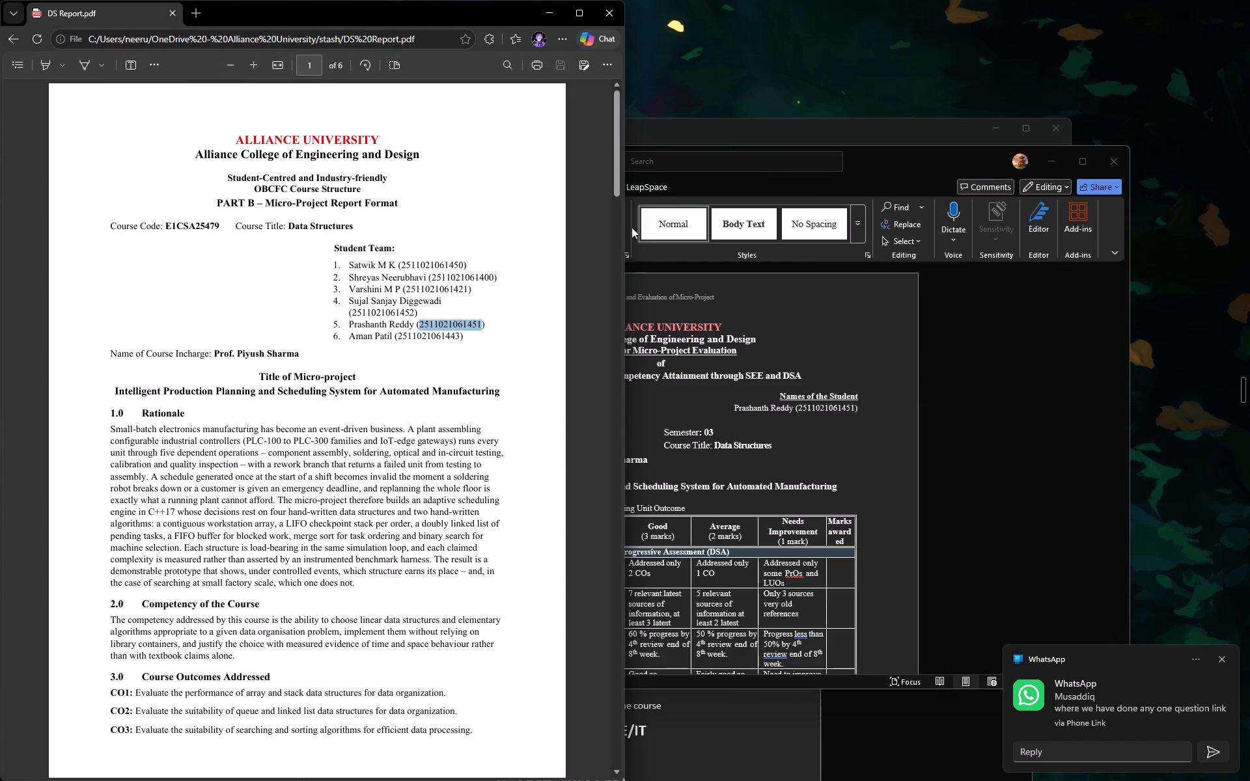
Replace the student line in the rubrics document with Satwik's name and initials, followed by an opening parenthesis.
{"action": "left_click", "coordinate": [857, 409]}
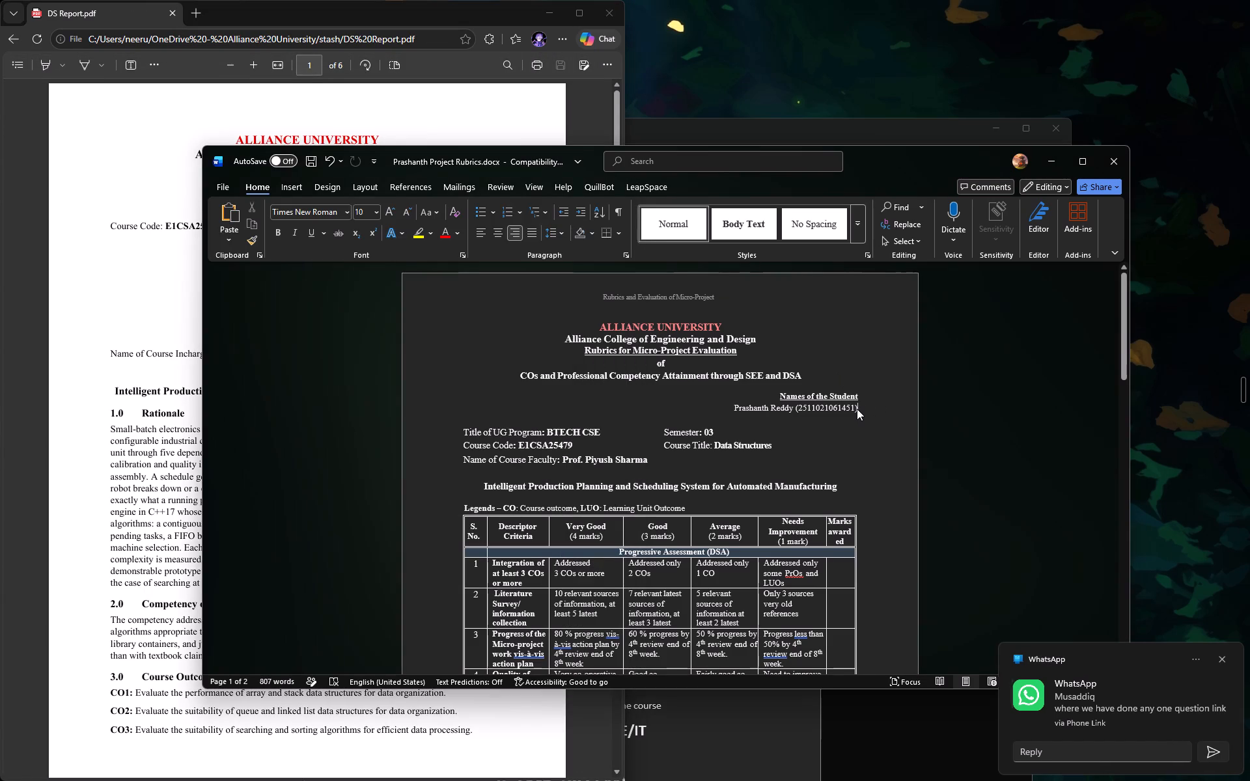
{"action": "key", "text": "ctrl+BackSpace"}
{"action": "key", "text": "ctrl+BackSpace"}
{"action": "key", "text": "ctrl+BackSpace"}
{"action": "key", "text": "ctrl+BackSpace"}
{"action": "key", "text": "ctrl+BackSpace"}
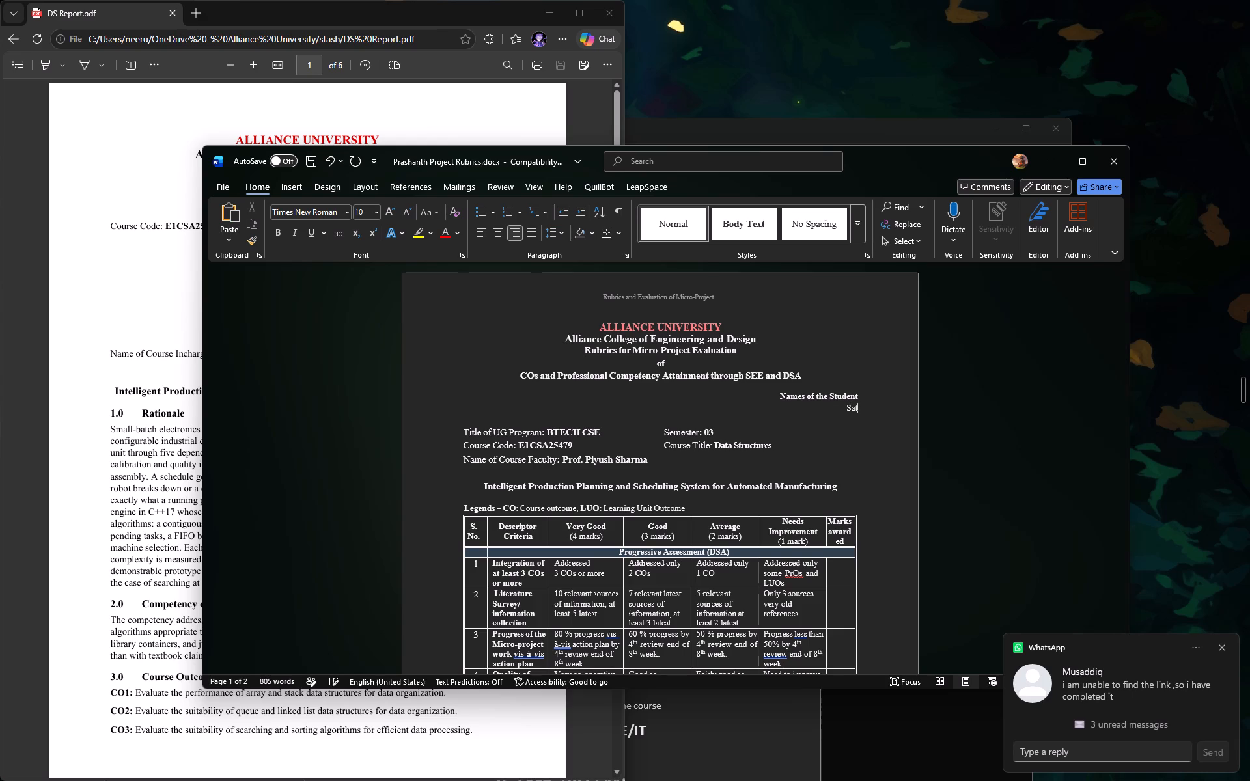
{"action": "key", "text": "space"}
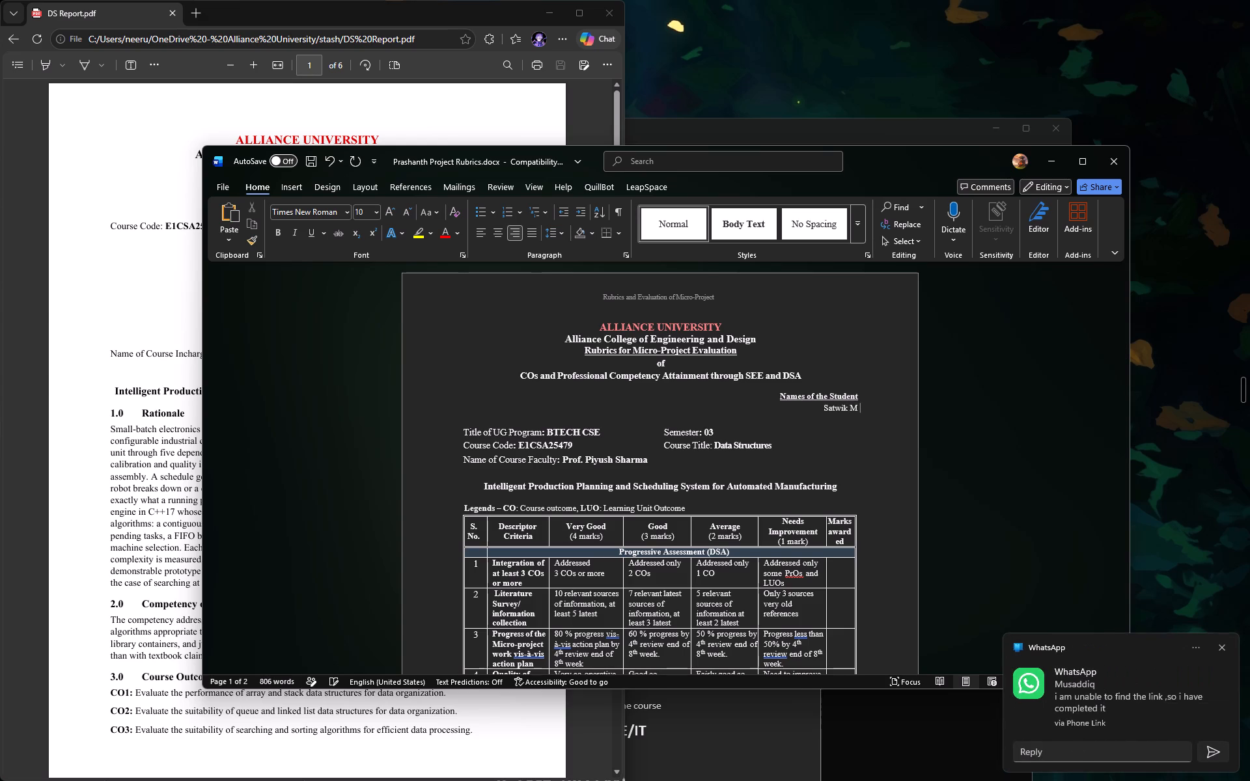
{"action": "type", "text": "K"}
{"action": "key", "text": "space"}
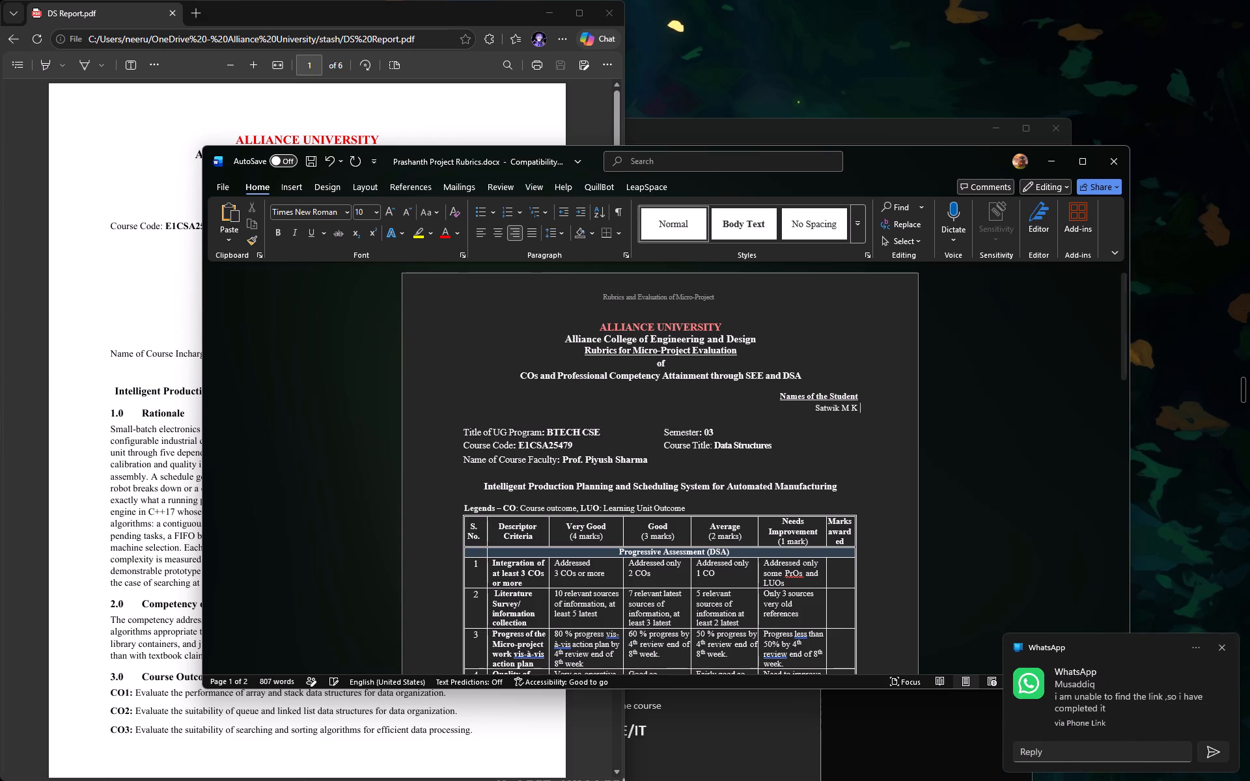
{"action": "type", "text": "("}
{"action": "left_click", "coordinate": [128, 349]}
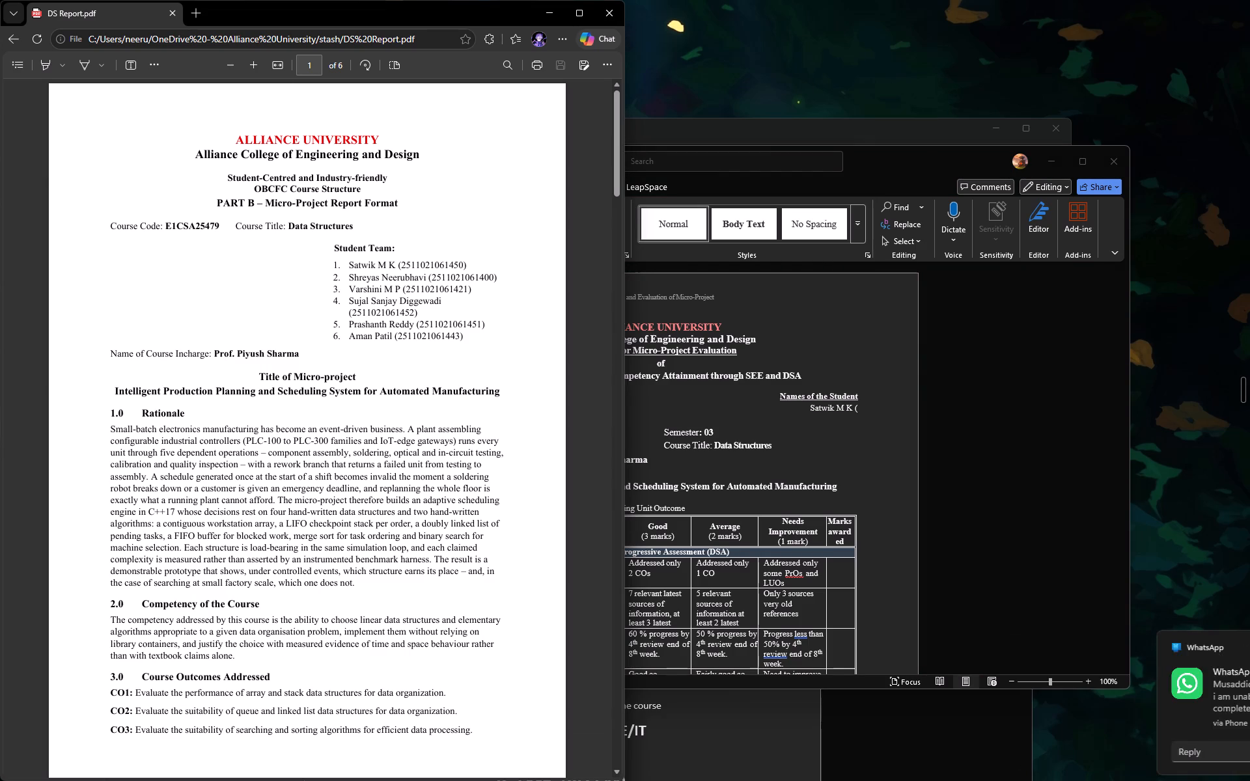
{"action": "left_click_drag", "start_coordinate": [400, 262], "coordinate": [441, 268]}
{"action": "double_click", "coordinate": [441, 268]}
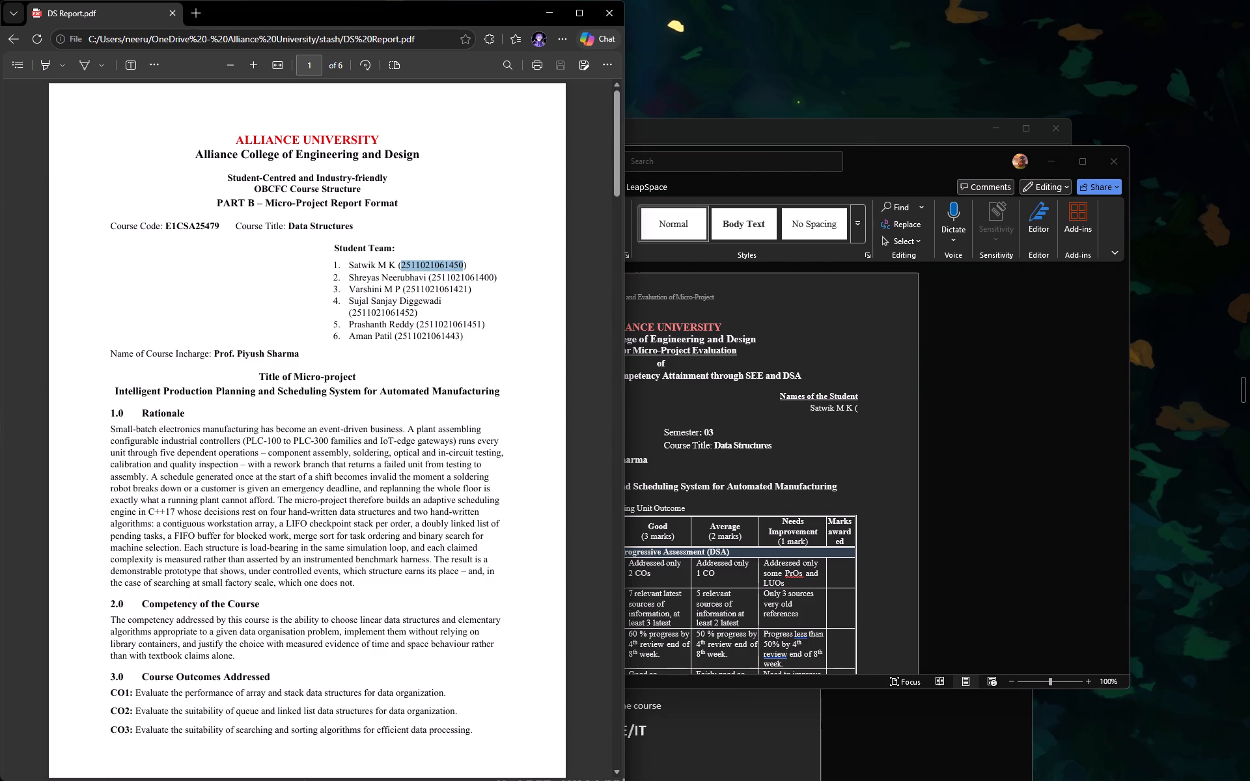
{"action": "key", "text": "ctrl+c"}
{"action": "left_click", "coordinate": [857, 407]}
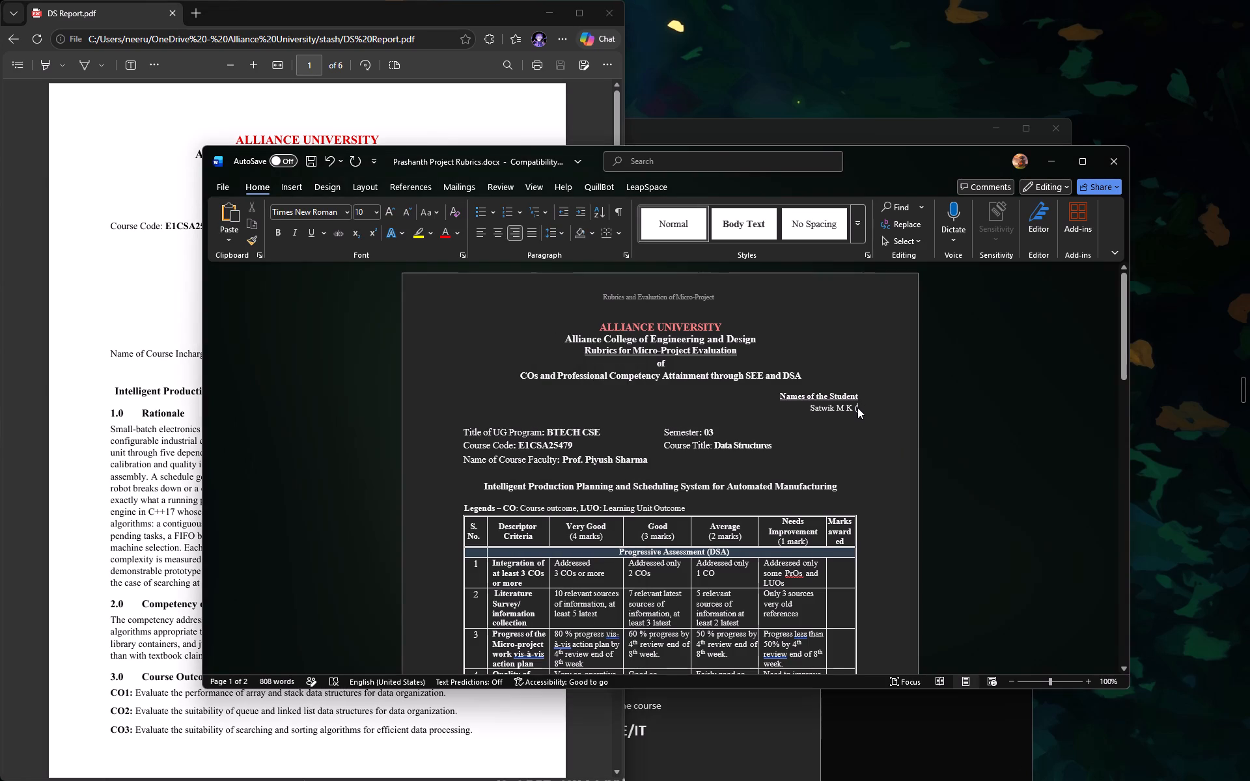
{"action": "key", "text": "ctrl+v"}
{"action": "key", "text": "shift+parenright"}
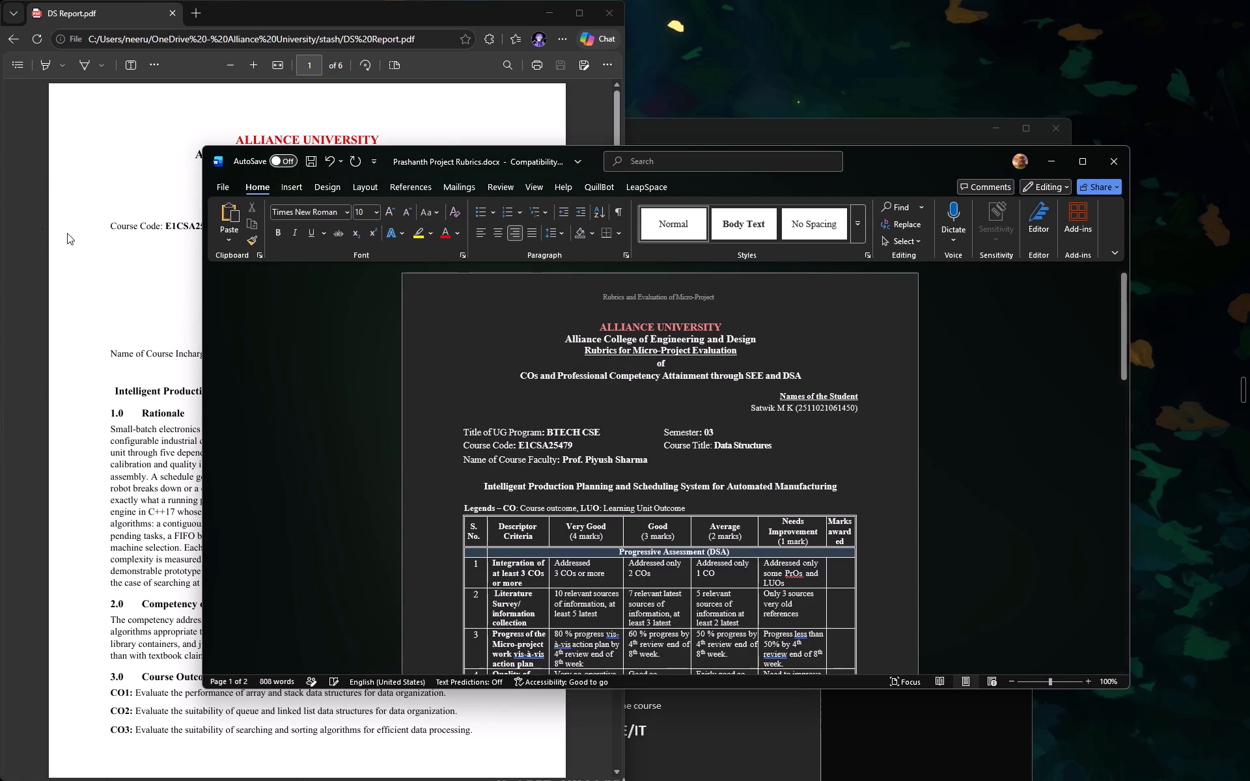
Save the rubrics as a PDF named "SatwikProject Rubrics.pdf" in the stash folder and close the published copy.
{"action": "left_click", "coordinate": [221, 187]}
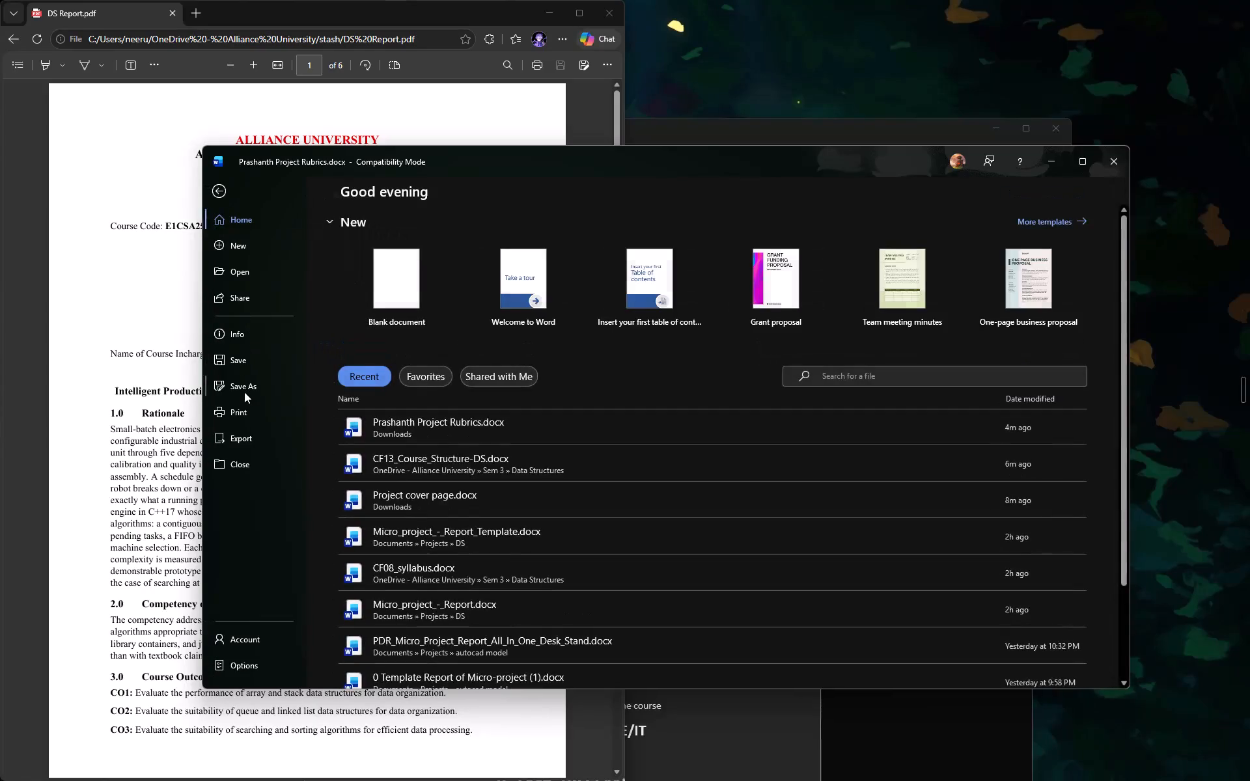
{"action": "left_click", "coordinate": [244, 392]}
{"action": "left_click", "coordinate": [454, 534]}
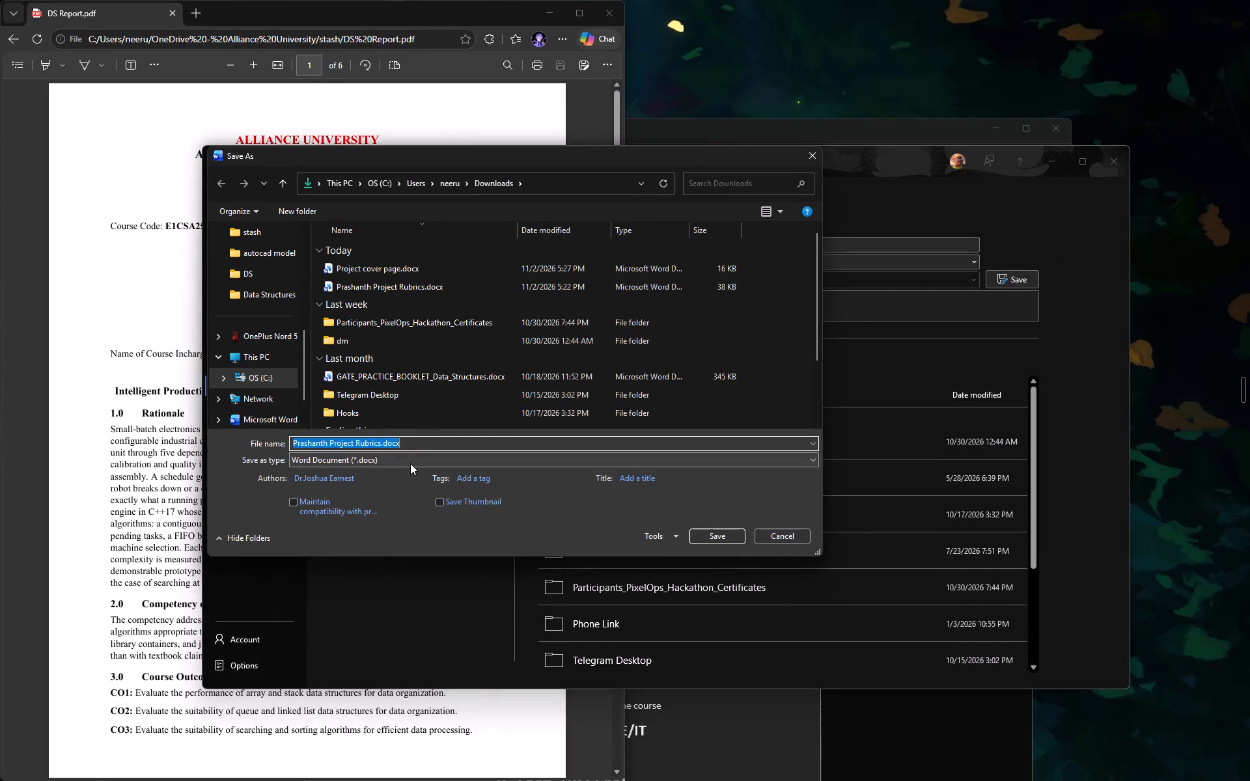
{"action": "left_click", "coordinate": [410, 463]}
{"action": "left_click", "coordinate": [314, 531]}
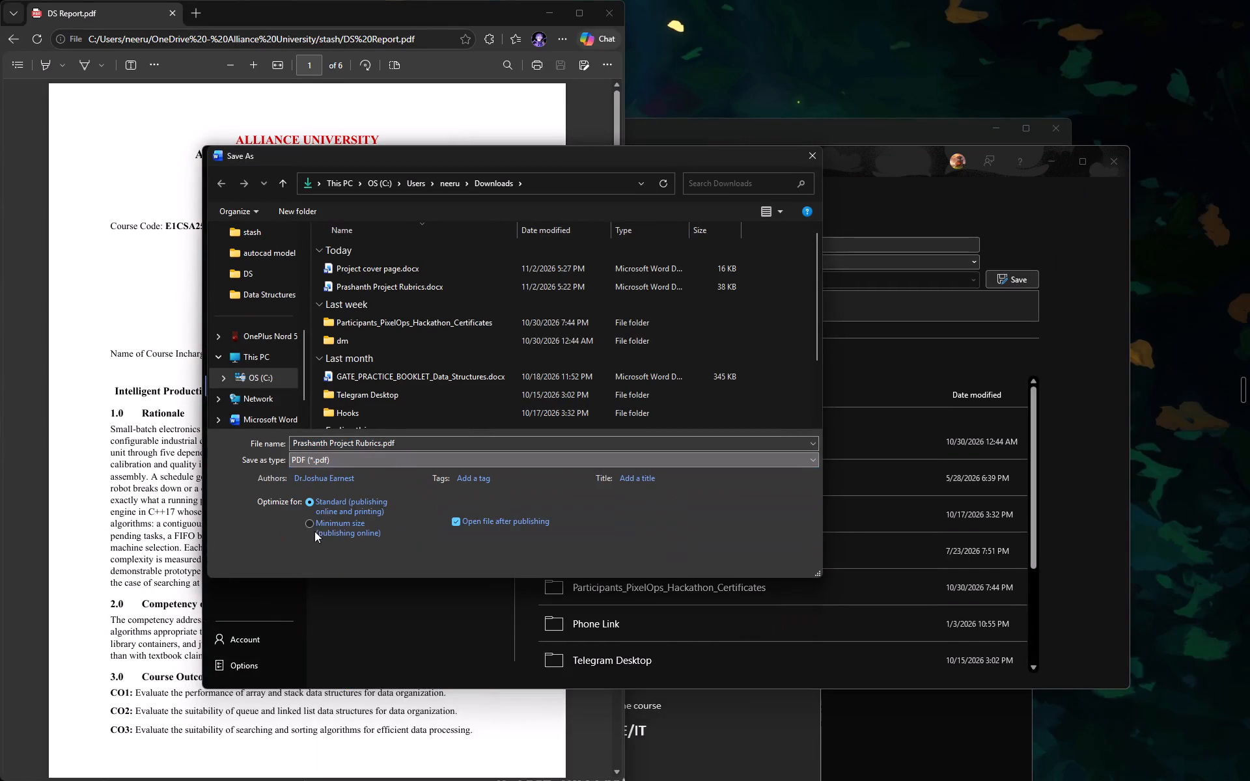
{"action": "left_click", "coordinate": [267, 238]}
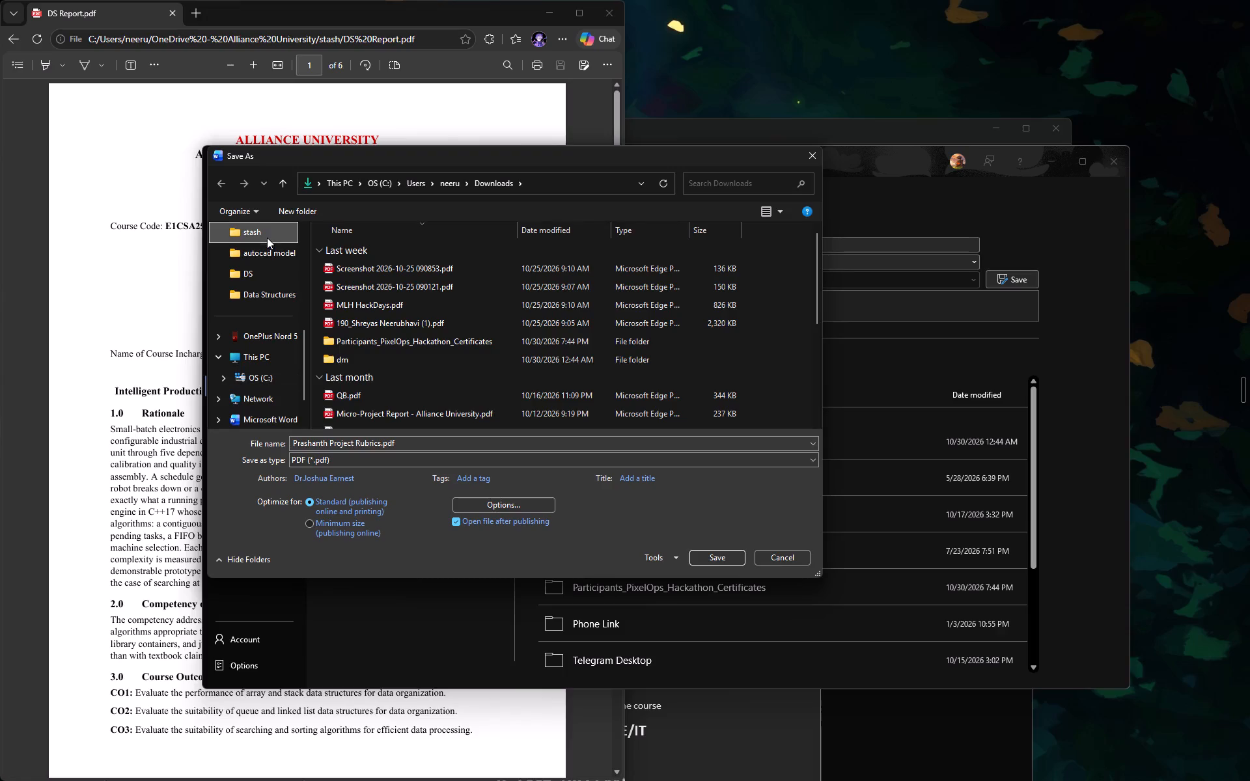
{"action": "double_click", "coordinate": [322, 441]}
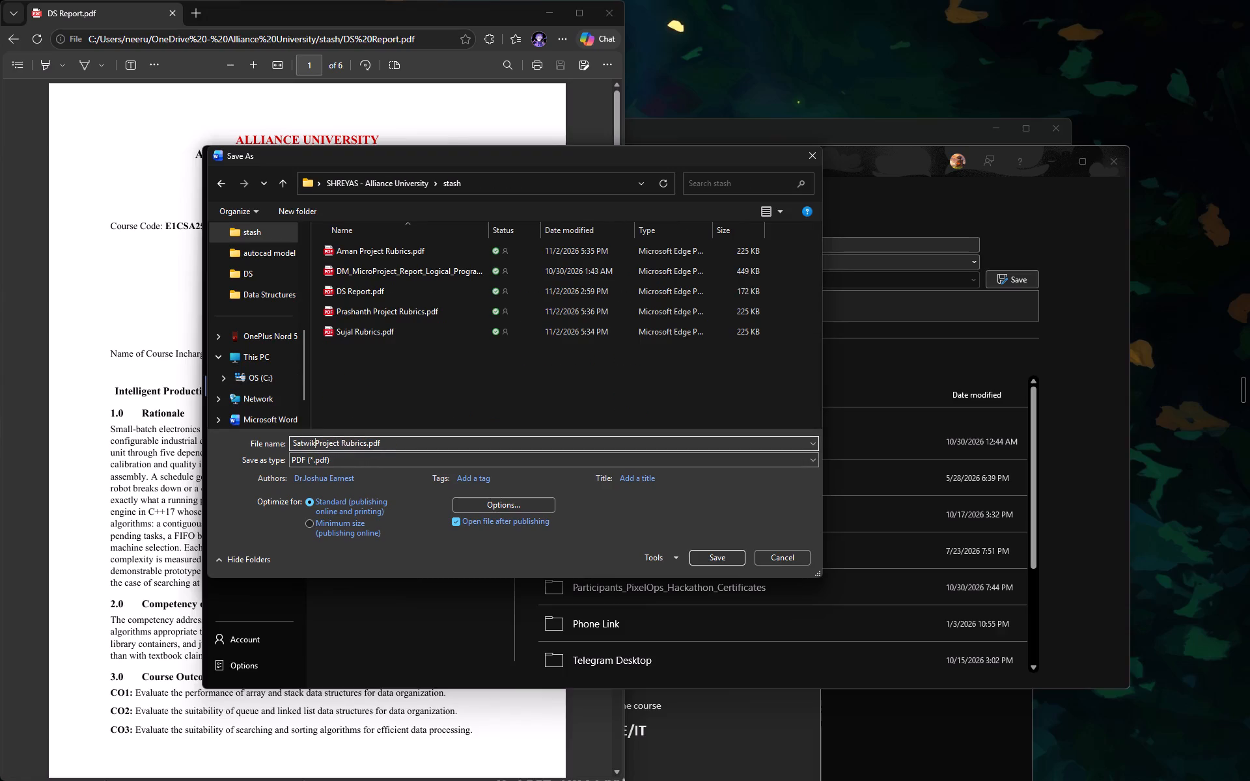
{"action": "key", "text": "Return"}
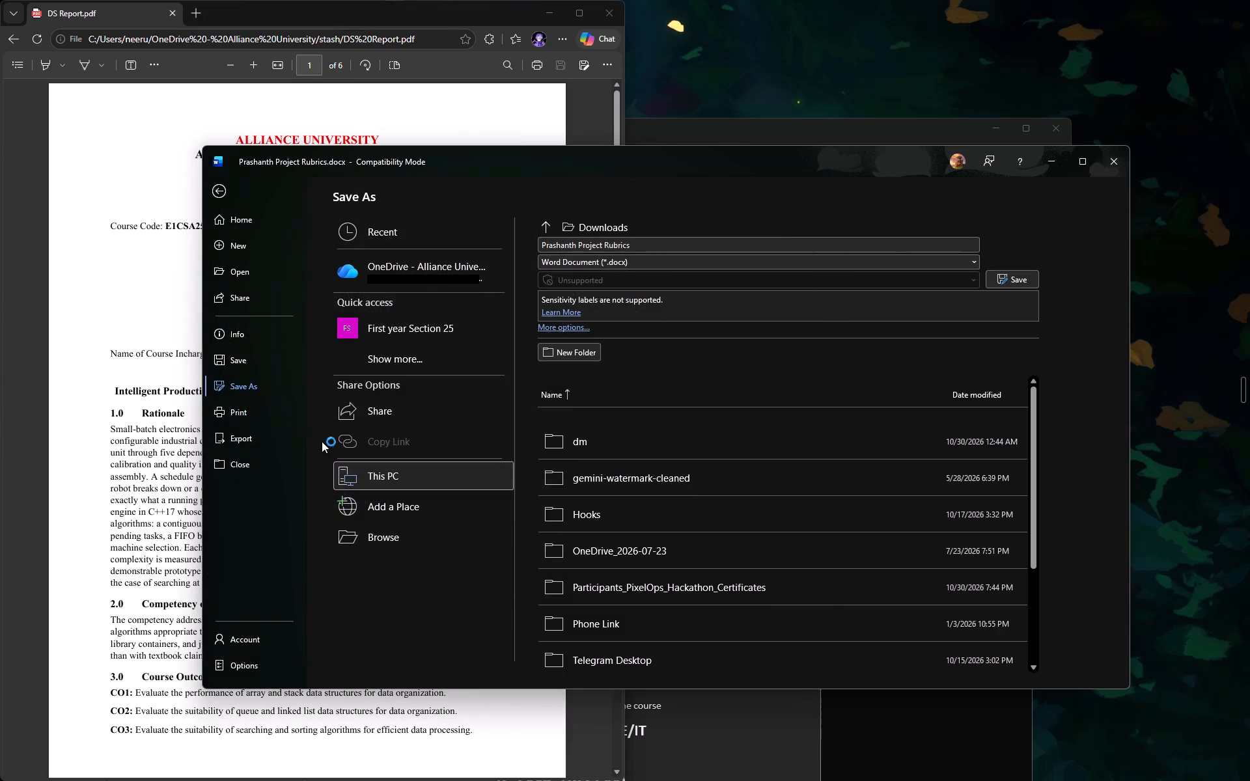
{"action": "key", "text": "ctrl+w"}
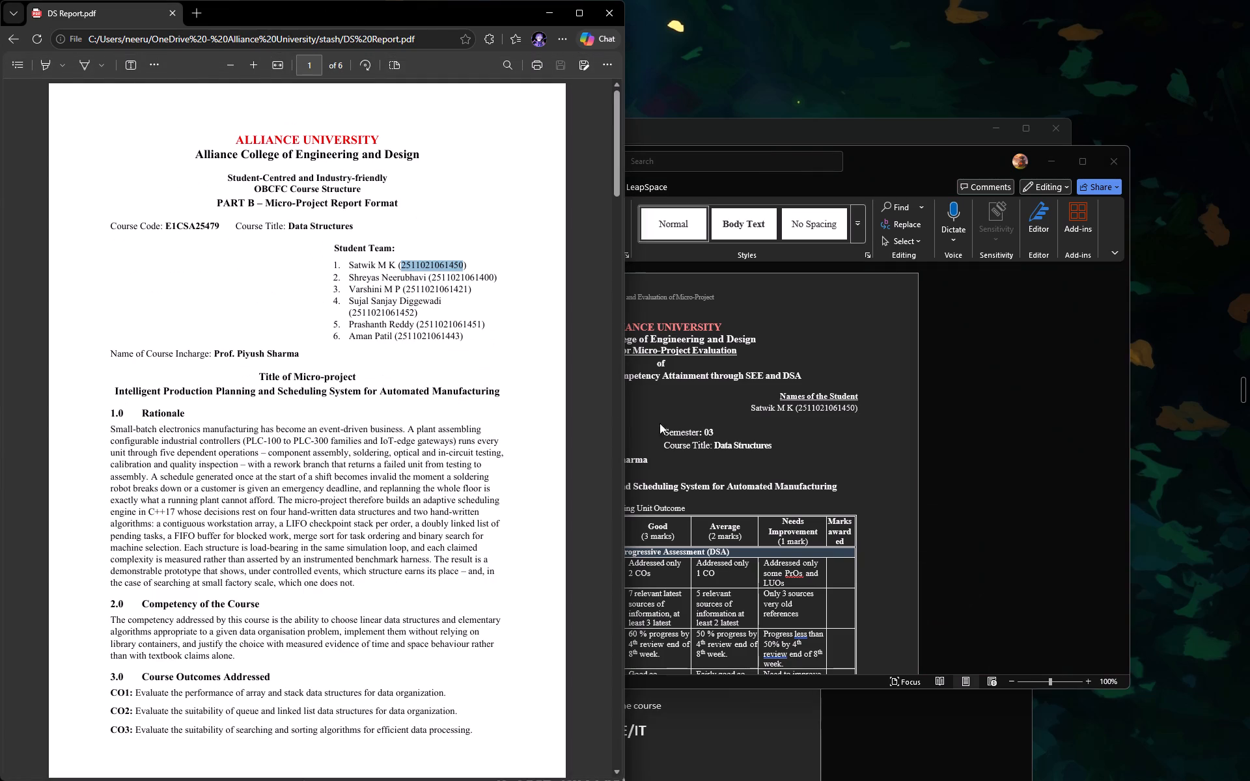
Replace the student line in the rubrics document with Varshini's name and registration number copied from the team list in "DS Report.pdf".
{"action": "left_click", "coordinate": [796, 327]}
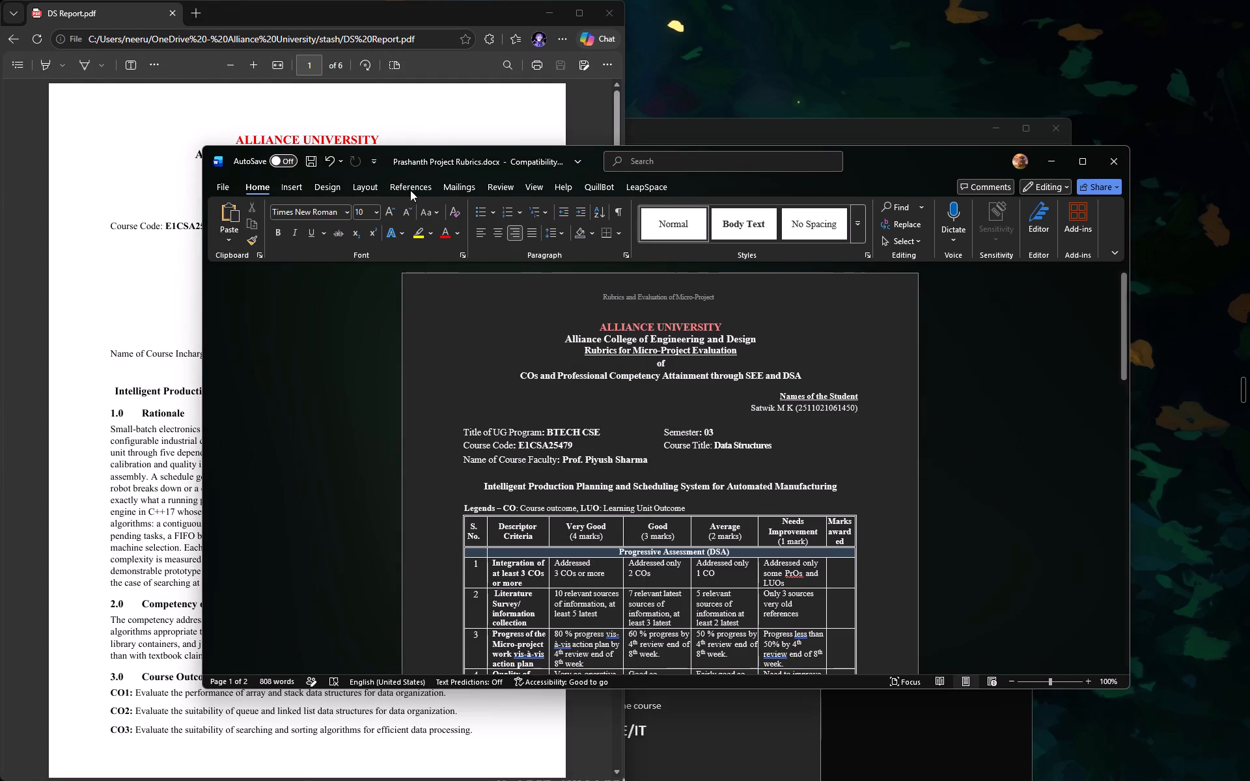
{"action": "left_click", "coordinate": [462, 114]}
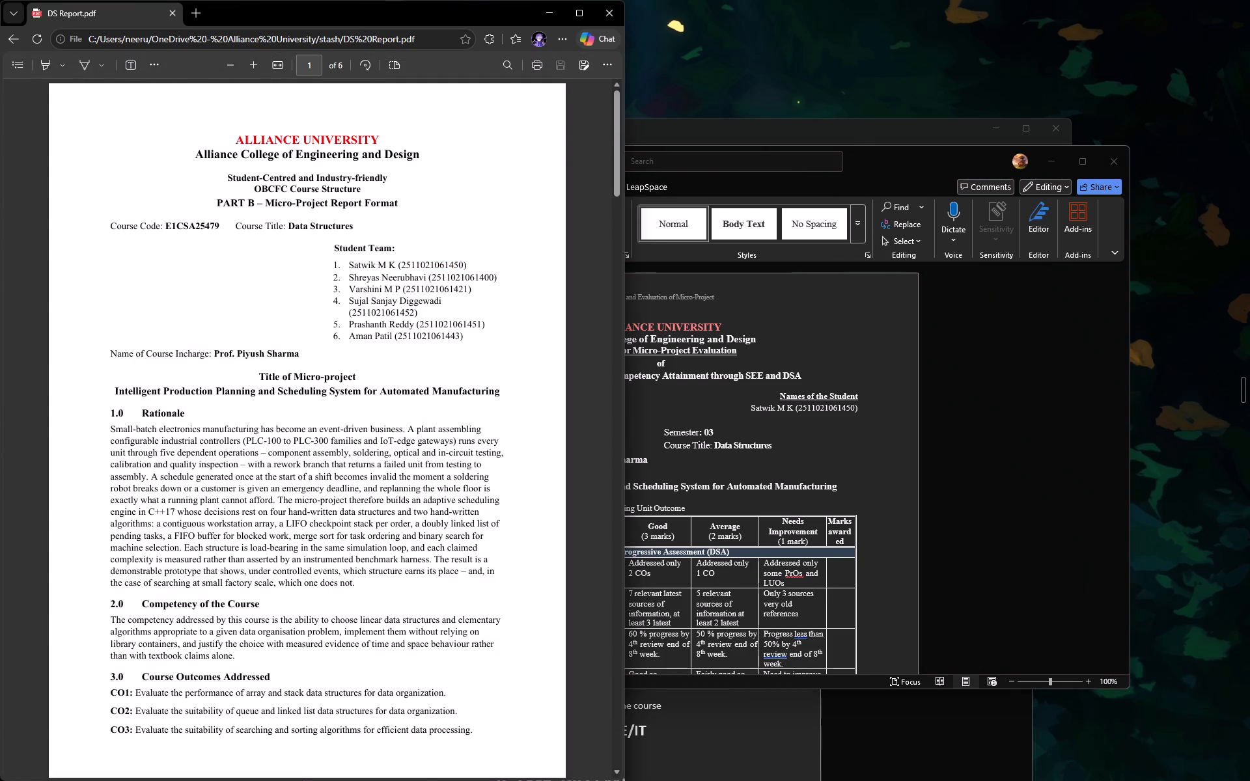
{"action": "left_click", "coordinate": [354, 288]}
{"action": "left_click_drag", "start_coordinate": [348, 288], "coordinate": [473, 288]}
{"action": "key", "text": "ctrl+c"}
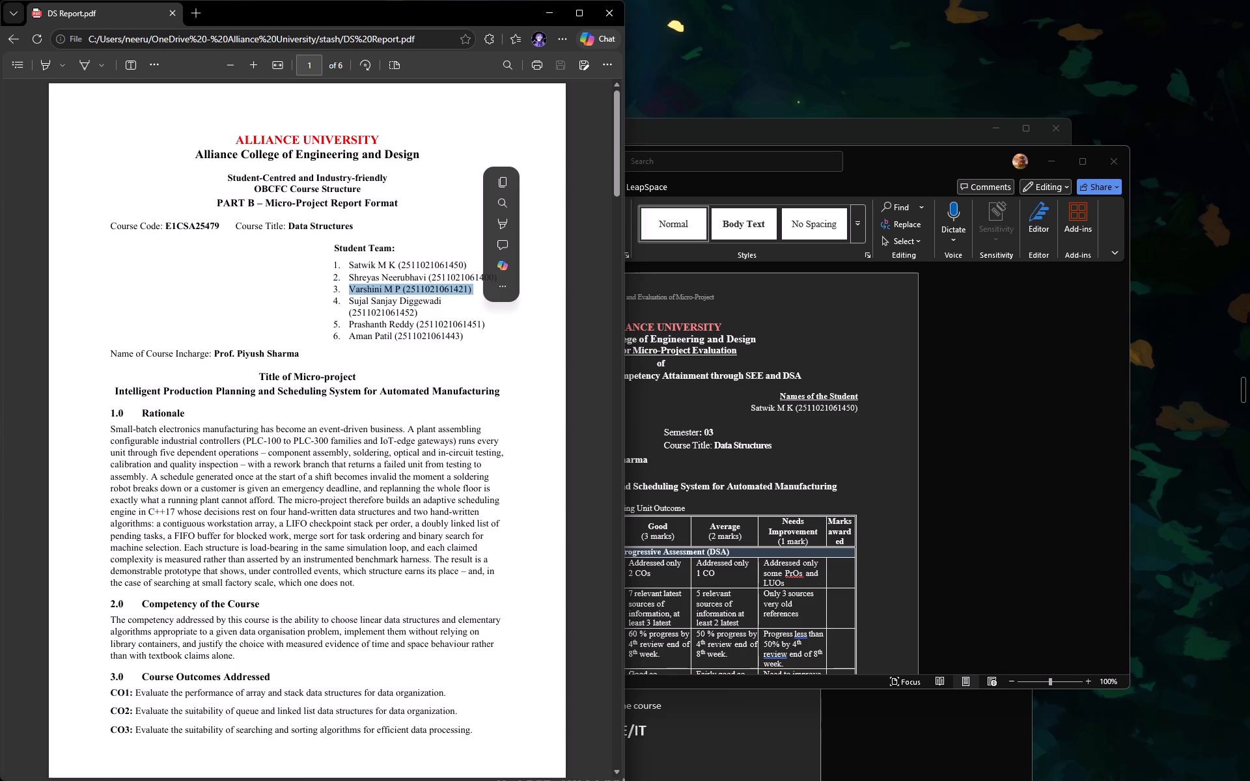
{"action": "left_click", "coordinate": [862, 406]}
{"action": "key", "text": "ctrl+BackSpace"}
{"action": "key", "text": "ctrl+BackSpace"}
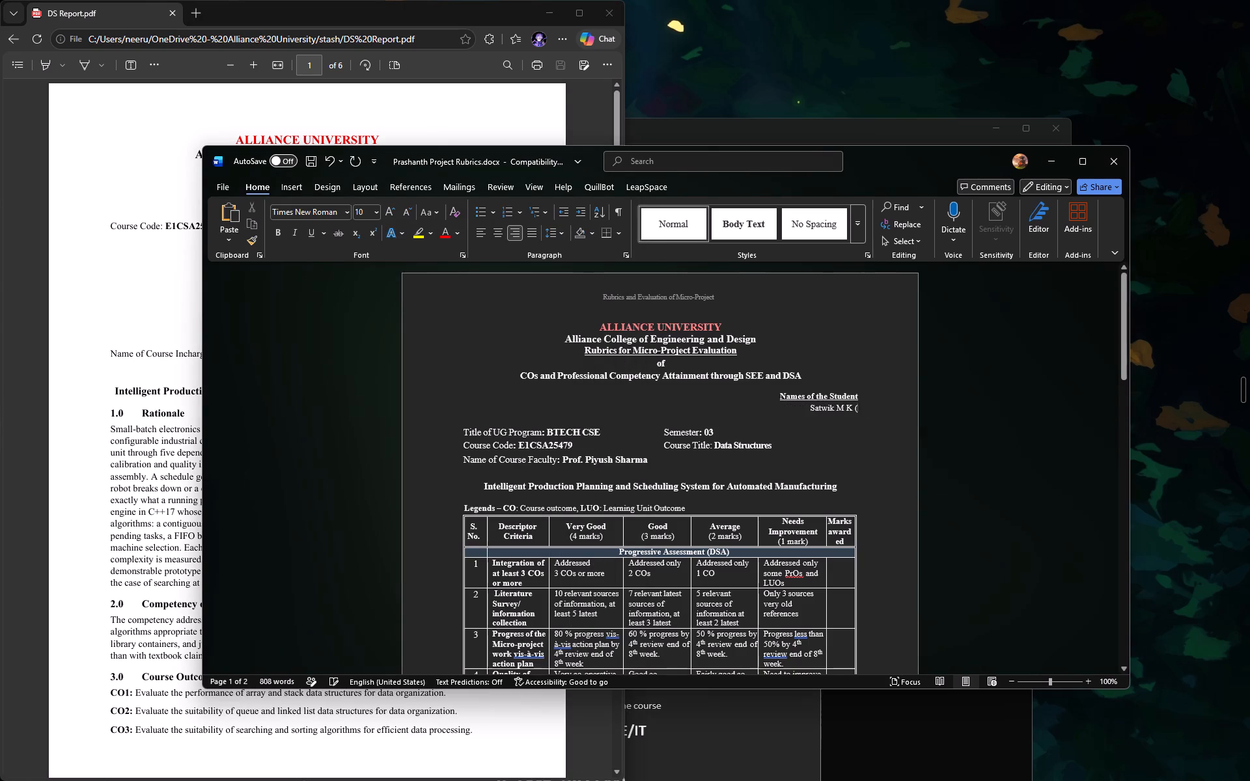
{"action": "key", "text": "ctrl+BackSpace"}
{"action": "key", "text": "ctrl+BackSpace"}
{"action": "key", "text": "ctrl+BackSpace"}
{"action": "key", "text": "ctrl+BackSpace"}
{"action": "key", "text": "ctrl+v"}
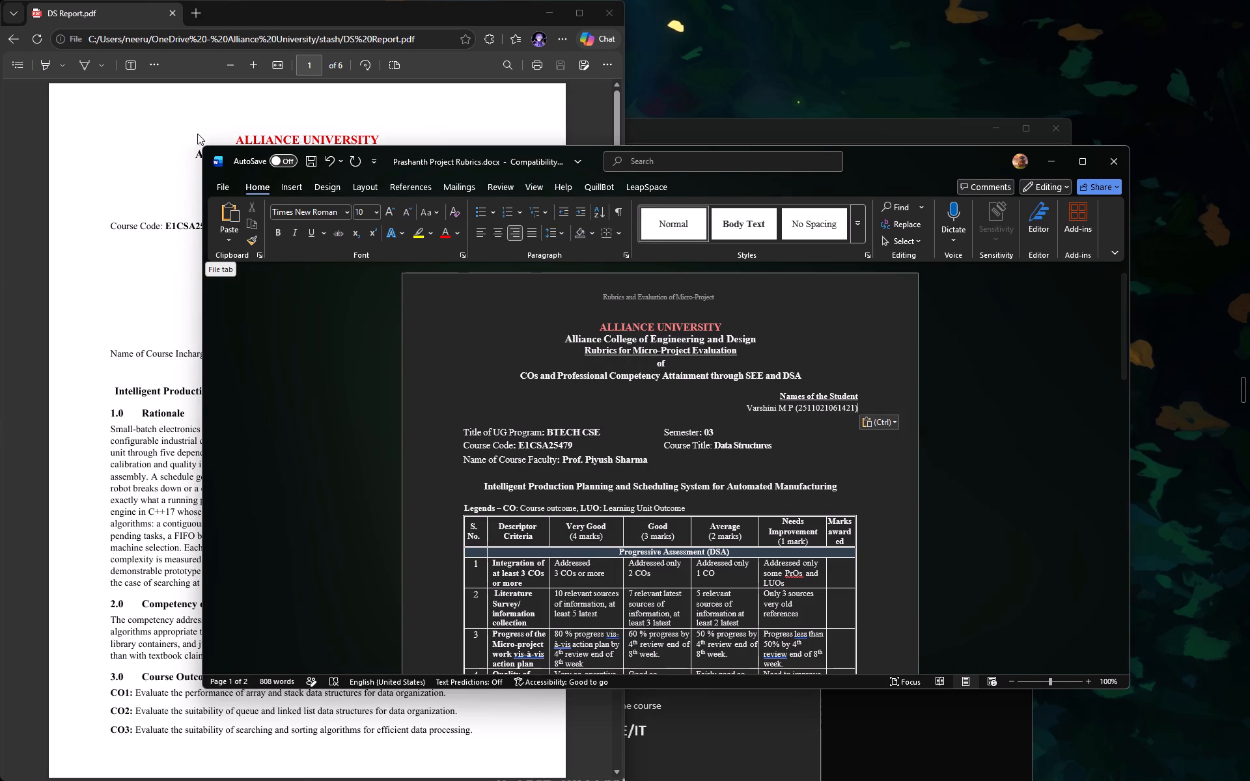
Save the rubrics as a PDF named "Varshini Project Rubrics.pdf" in the stash folder and close the published copy.
{"action": "left_click", "coordinate": [218, 187]}
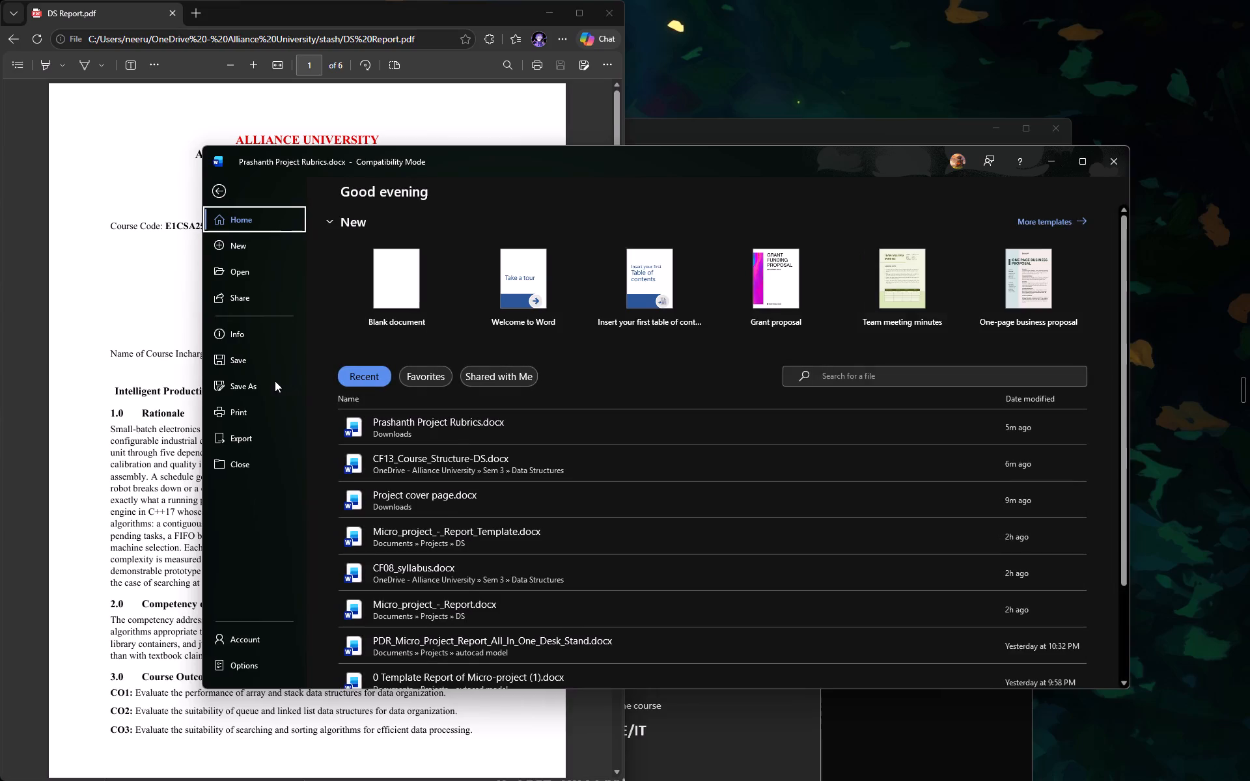
{"action": "left_click", "coordinate": [275, 381]}
{"action": "left_click", "coordinate": [450, 547]}
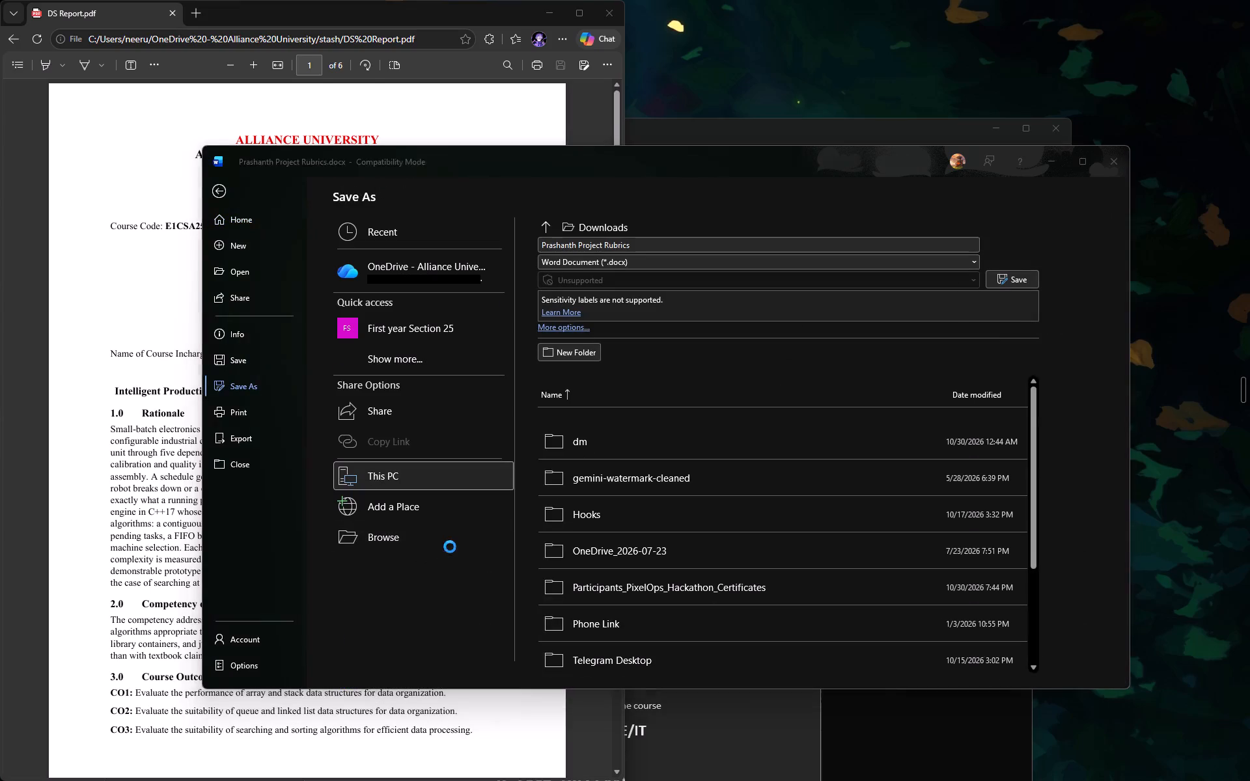
{"action": "left_click", "coordinate": [368, 452]}
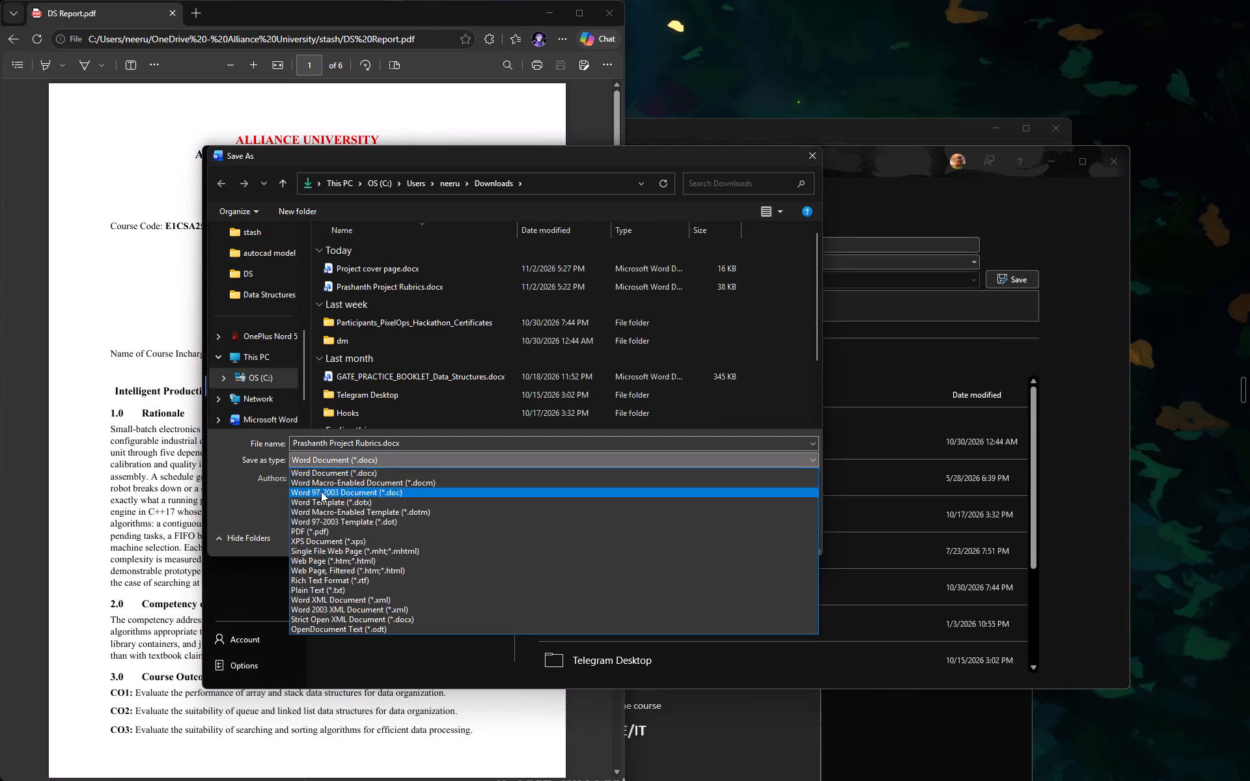
{"action": "left_click", "coordinate": [292, 534]}
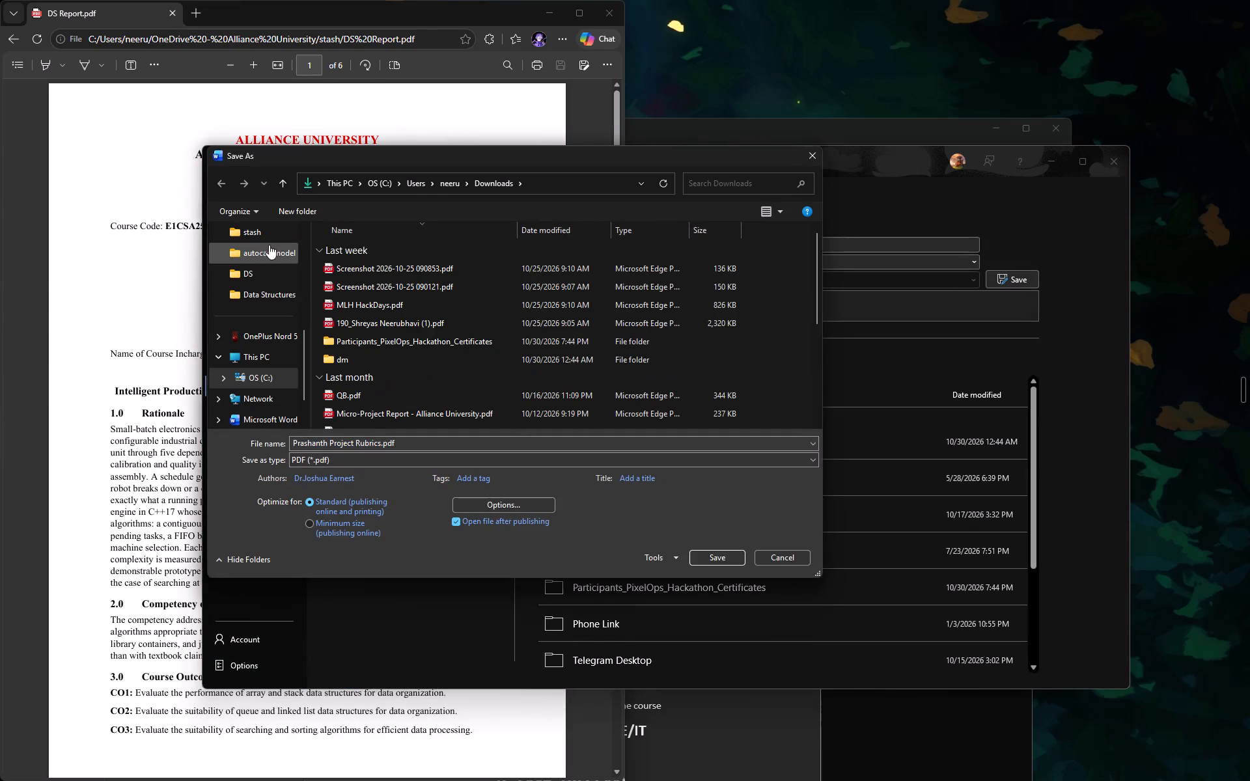
{"action": "left_click", "coordinate": [275, 238]}
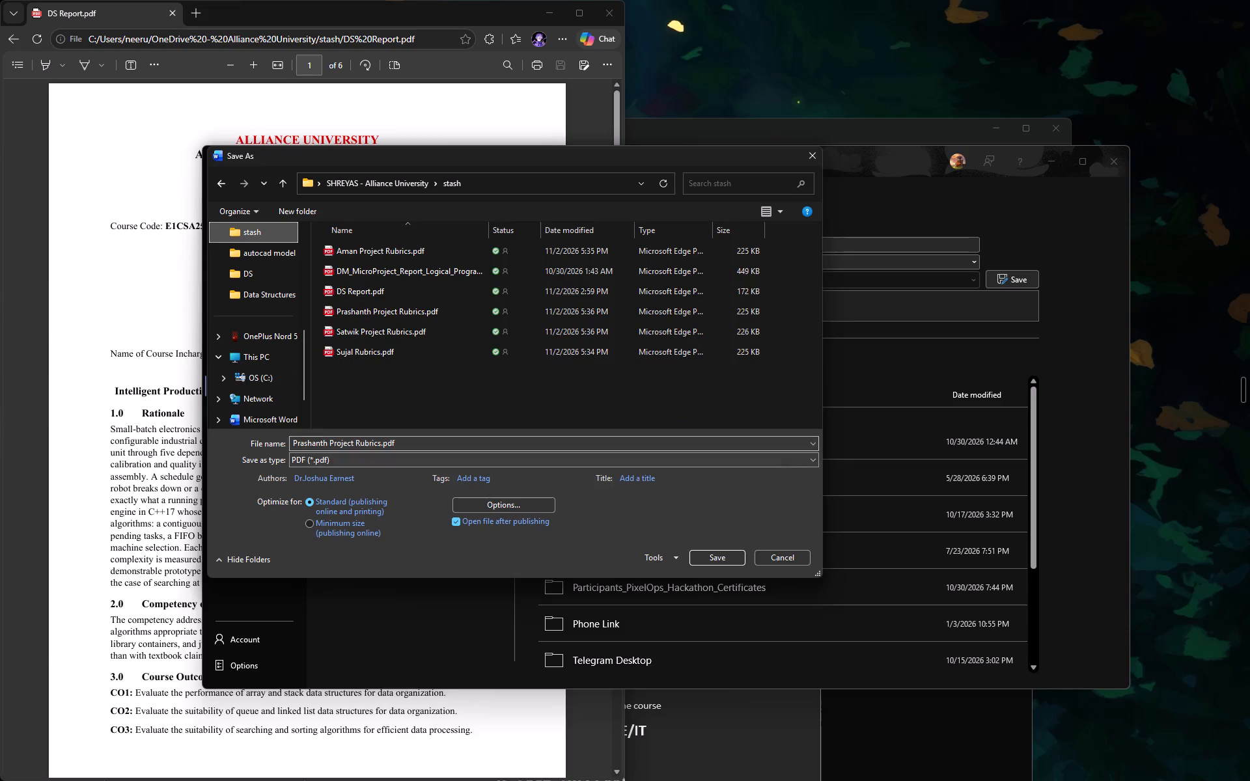
{"action": "double_click", "coordinate": [298, 446]}
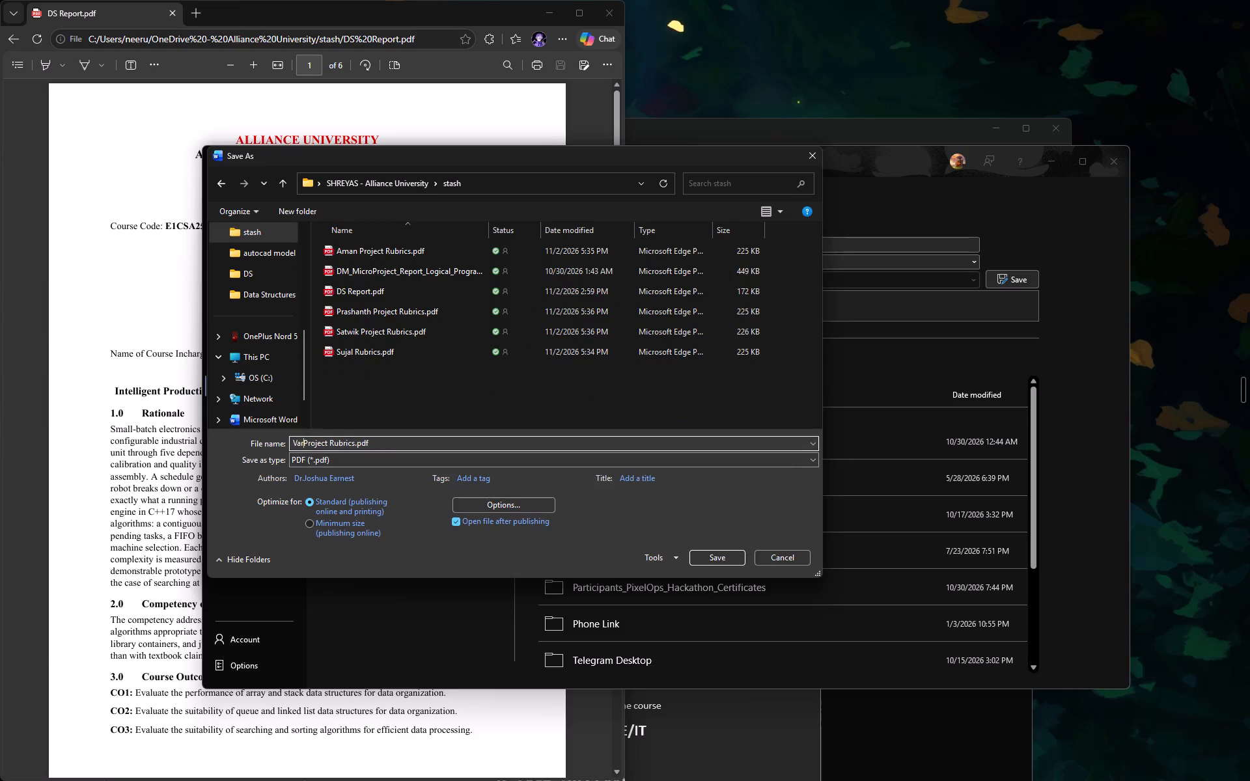
{"action": "key", "text": "BackSpace"}
{"action": "key", "text": "space"}
{"action": "key", "text": "Return"}
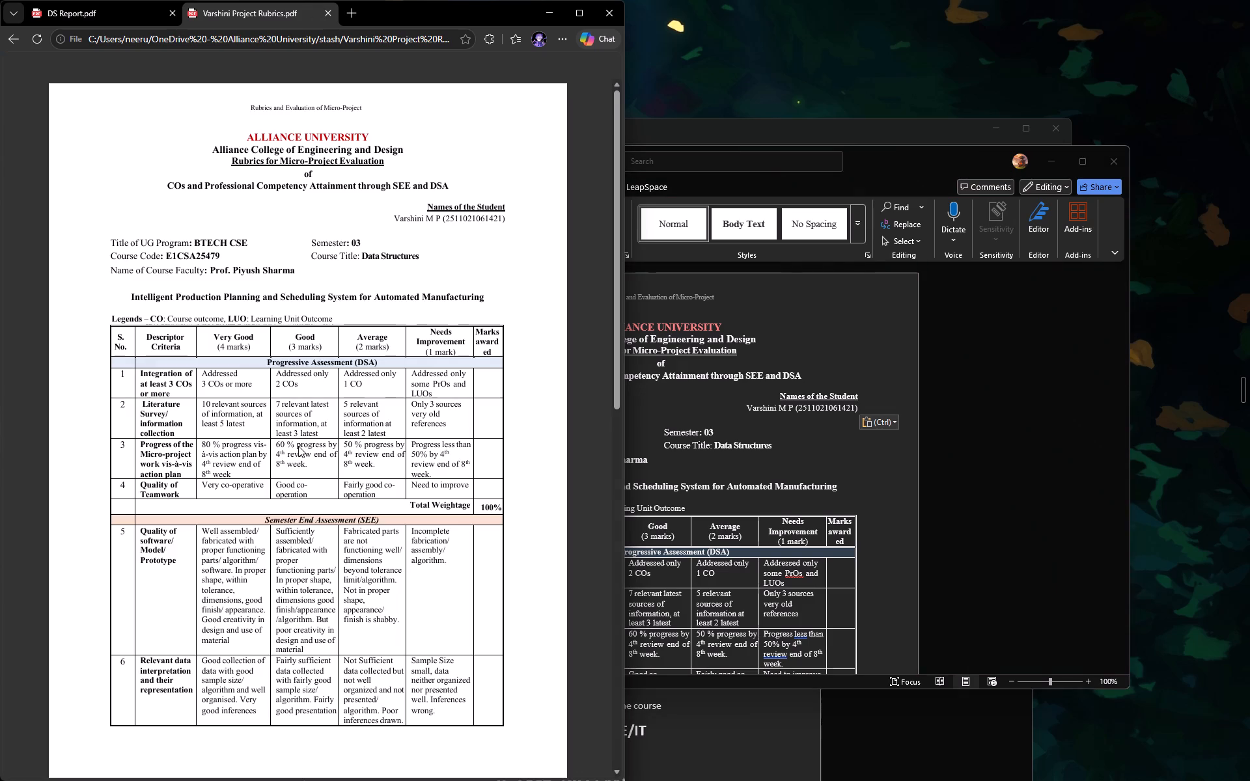
{"action": "key", "text": "ctrl+w"}
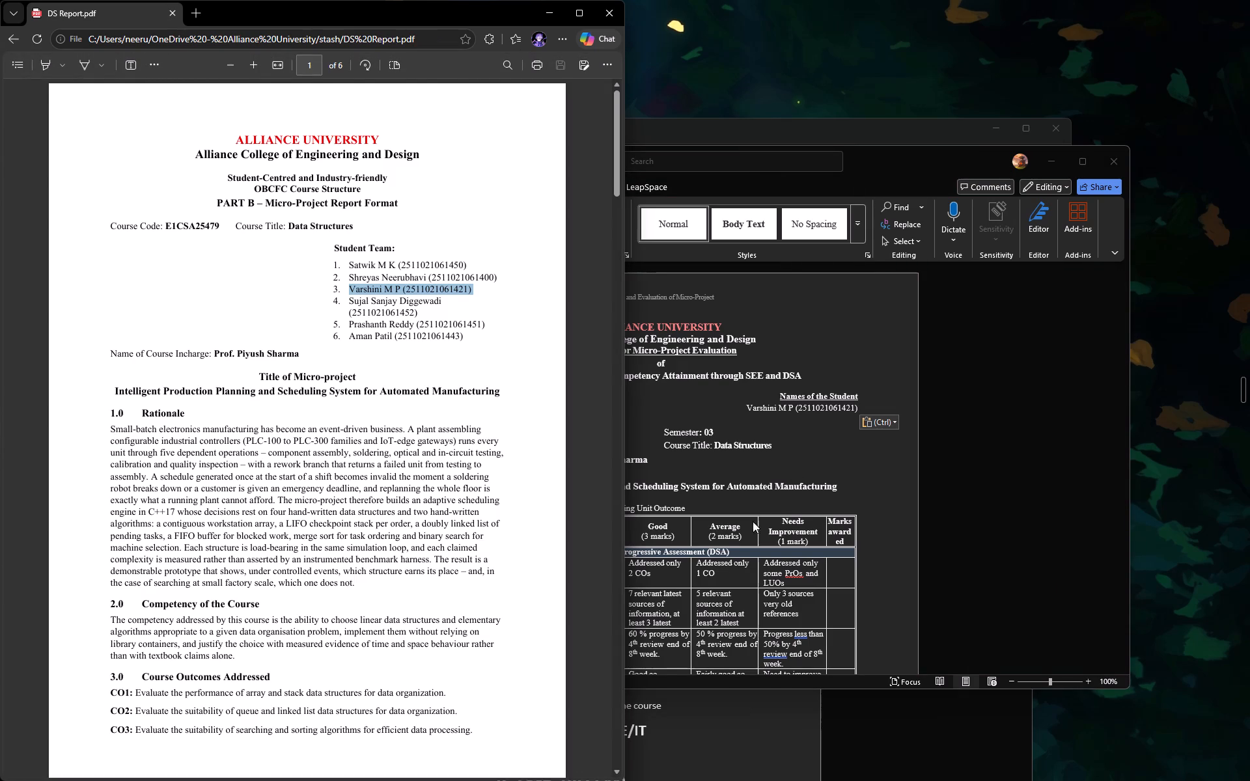
Replace the student line in the rubrics document with Shreyas's name and registration number copied from the team list in "DS Report.pdf".
{"action": "left_click", "coordinate": [633, 761]}
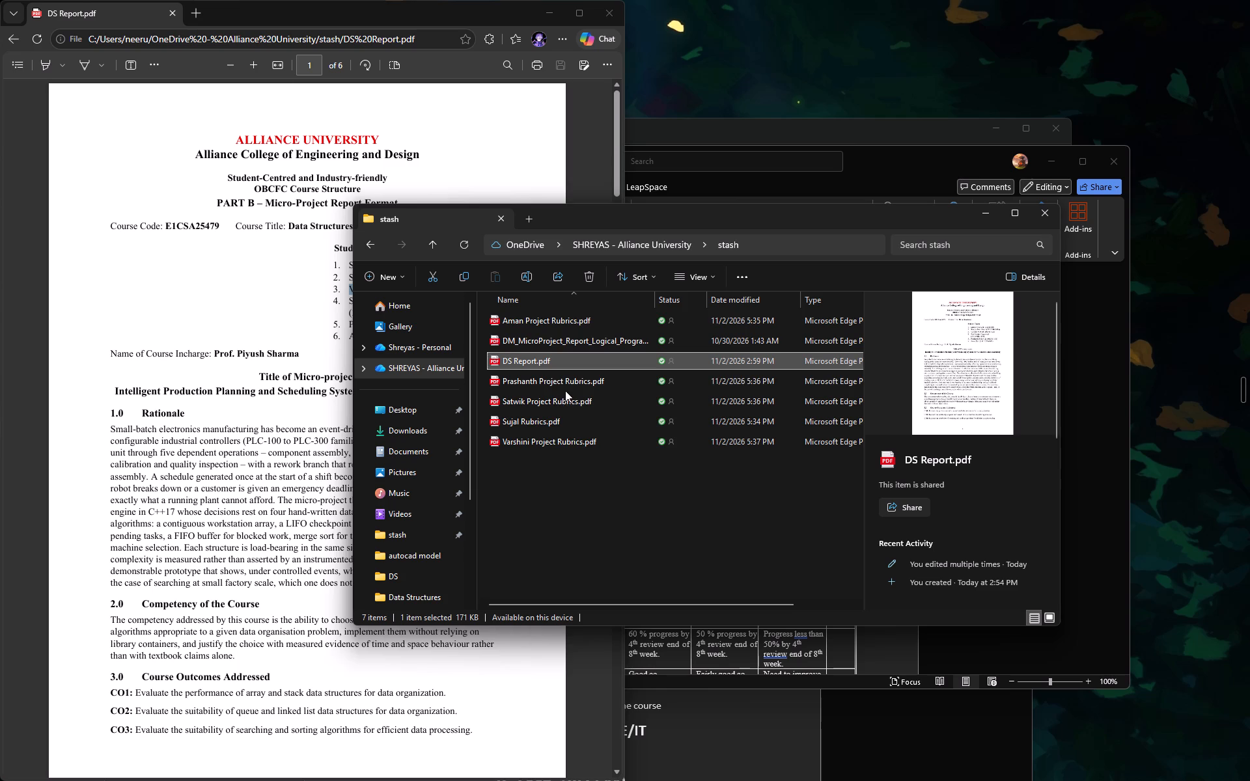
{"action": "left_click", "coordinate": [988, 218]}
{"action": "left_click", "coordinate": [855, 402]}
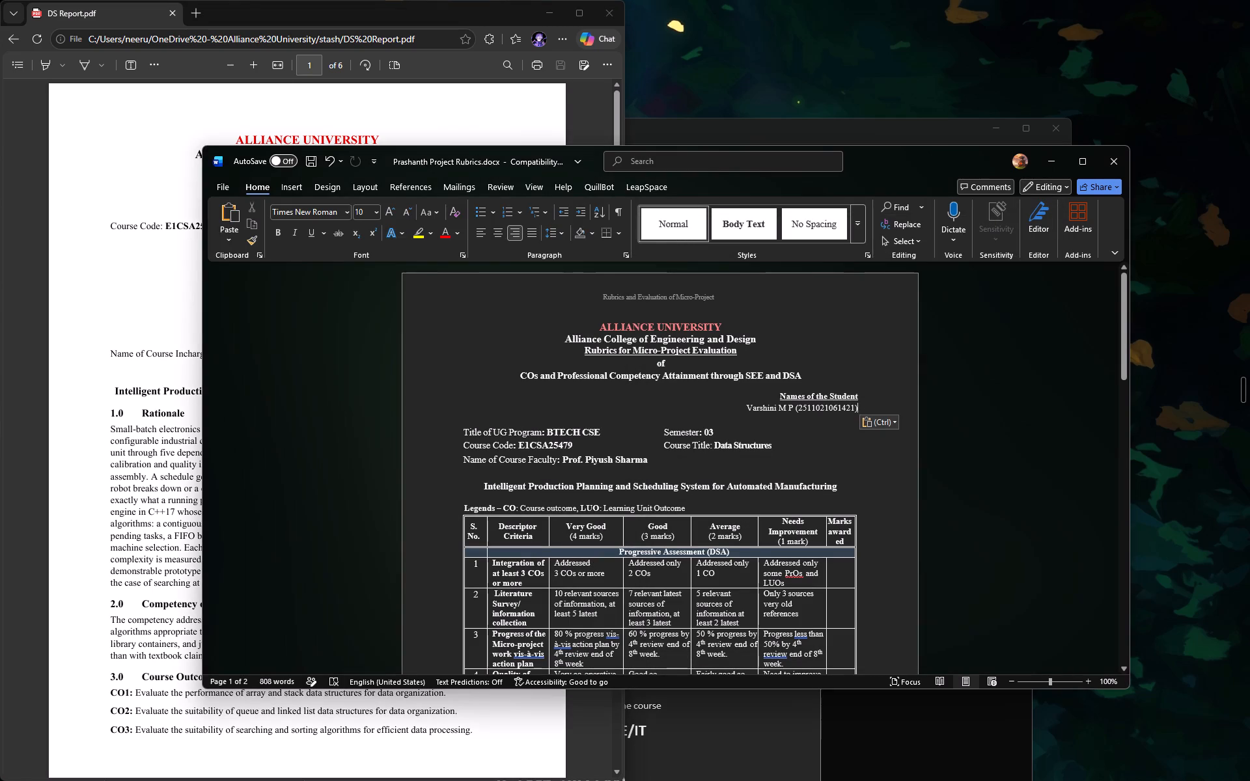
{"action": "left_click", "coordinate": [152, 347]}
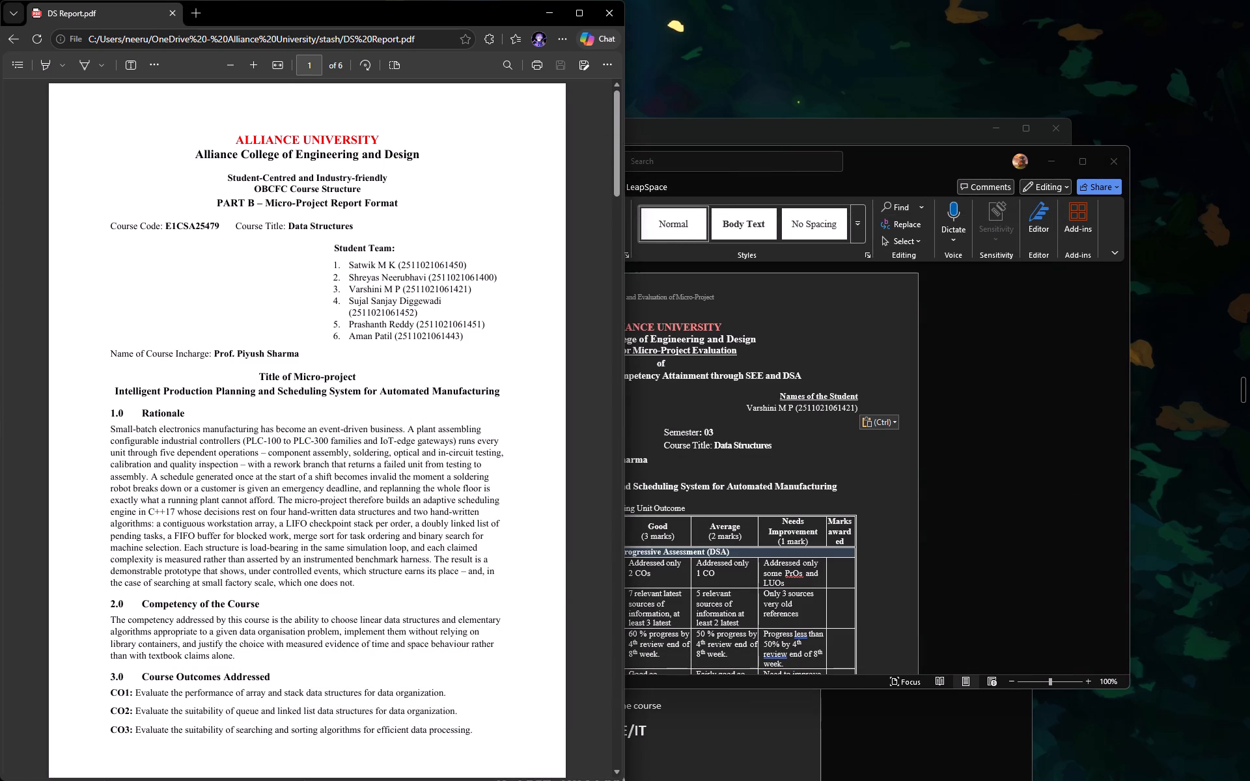
{"action": "left_click_drag", "start_coordinate": [349, 275], "coordinate": [505, 278]}
{"action": "key", "text": "ctrl+c"}
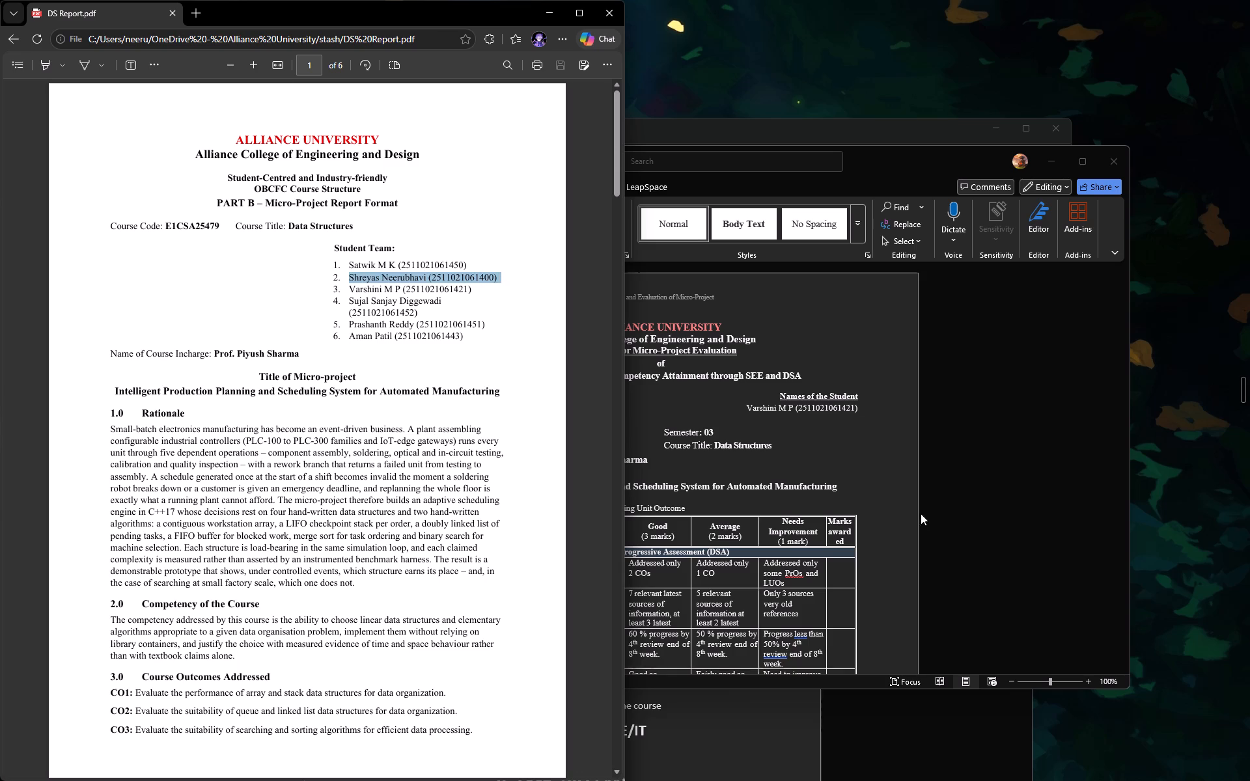
{"action": "left_click", "coordinate": [867, 408]}
{"action": "key", "text": "ctrl+BackSpace"}
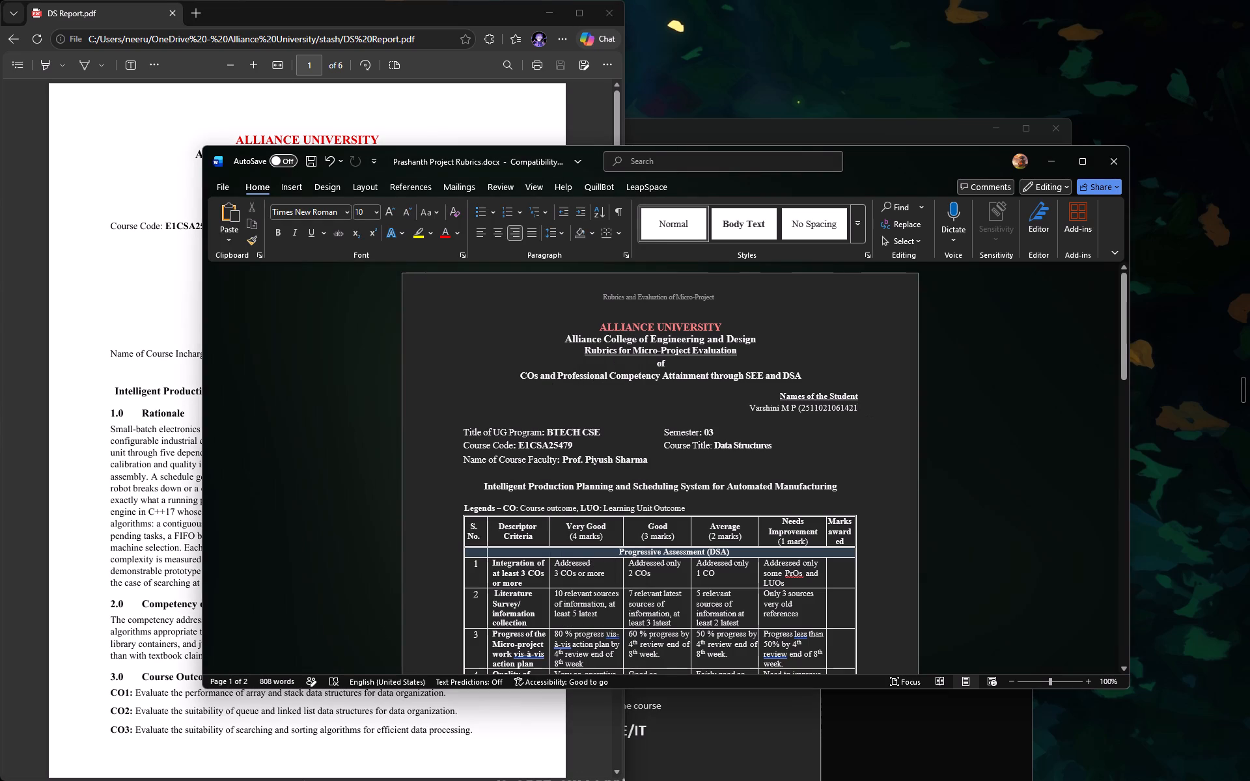
{"action": "key", "text": "ctrl+BackSpace"}
{"action": "key", "text": "ctrl+BackSpace"}
{"action": "key", "text": "ctrl+BackSpace"}
{"action": "key", "text": "ctrl+BackSpace"}
{"action": "key", "text": "ctrl+BackSpace"}
{"action": "key", "text": "ctrl+v"}
Save the rubrics as a PDF under Shreyas's first name in the stash folder, and close the published copy and "DS Report.pdf".
{"action": "left_click", "coordinate": [225, 187]}
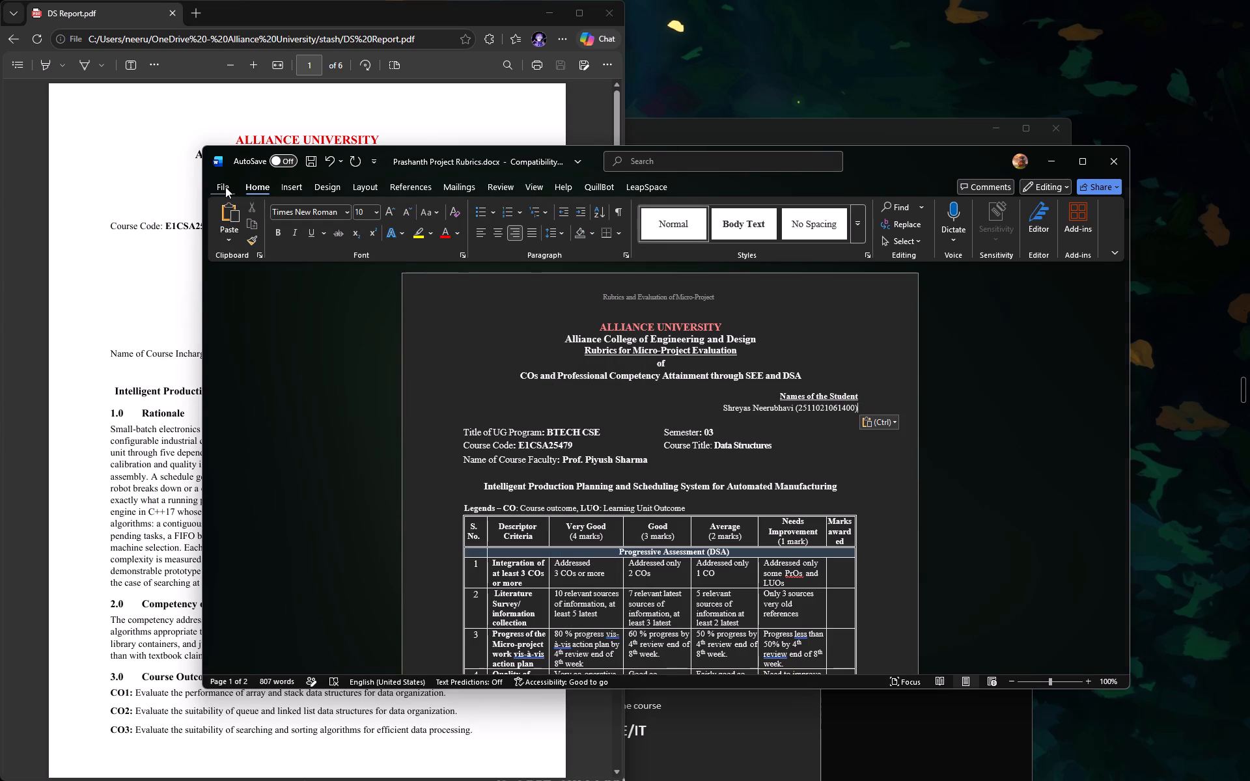
{"action": "left_click", "coordinate": [253, 381]}
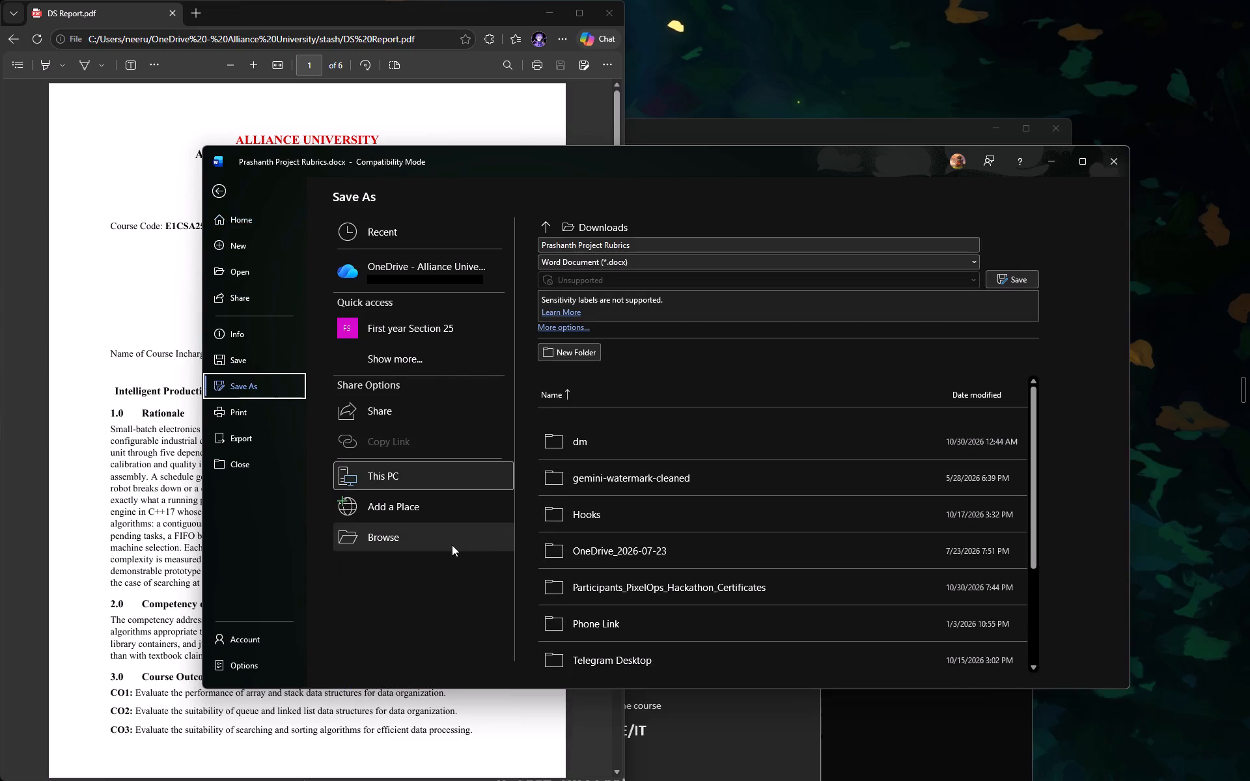
{"action": "left_click", "coordinate": [452, 545]}
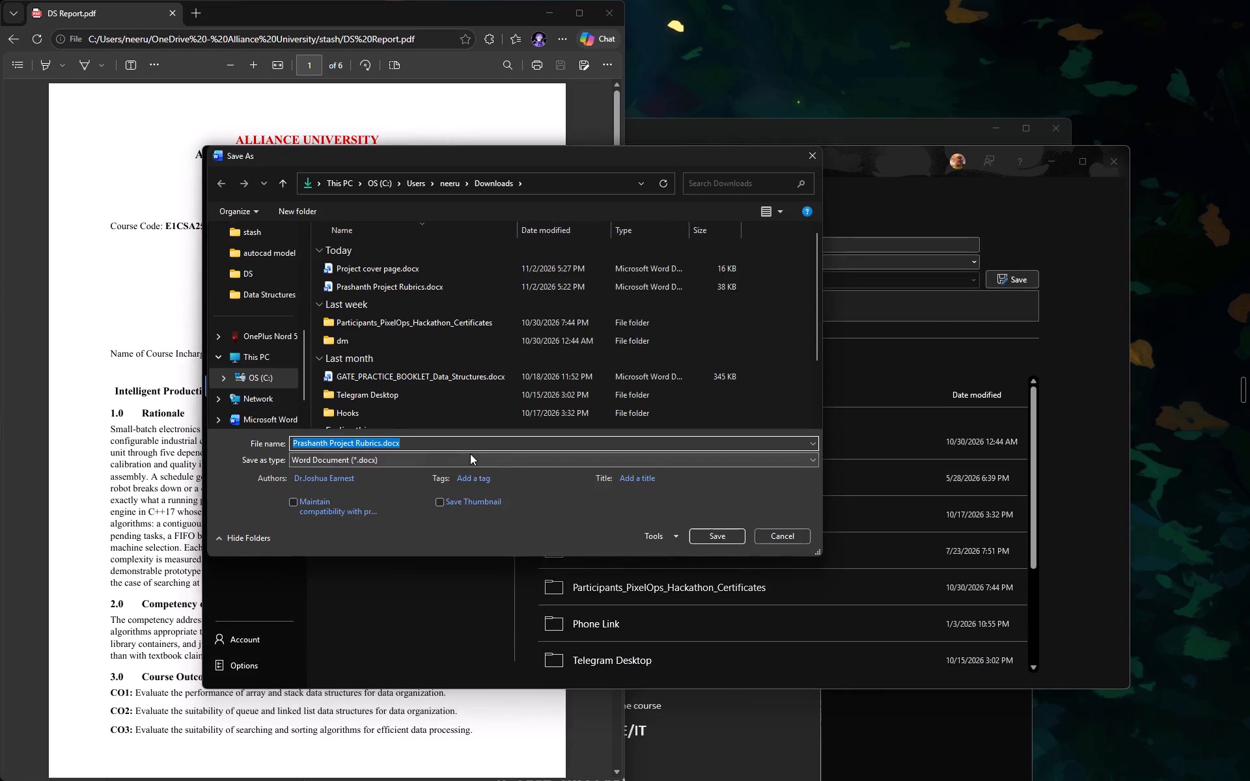
{"action": "left_click", "coordinate": [470, 454]}
{"action": "left_click", "coordinate": [340, 536]}
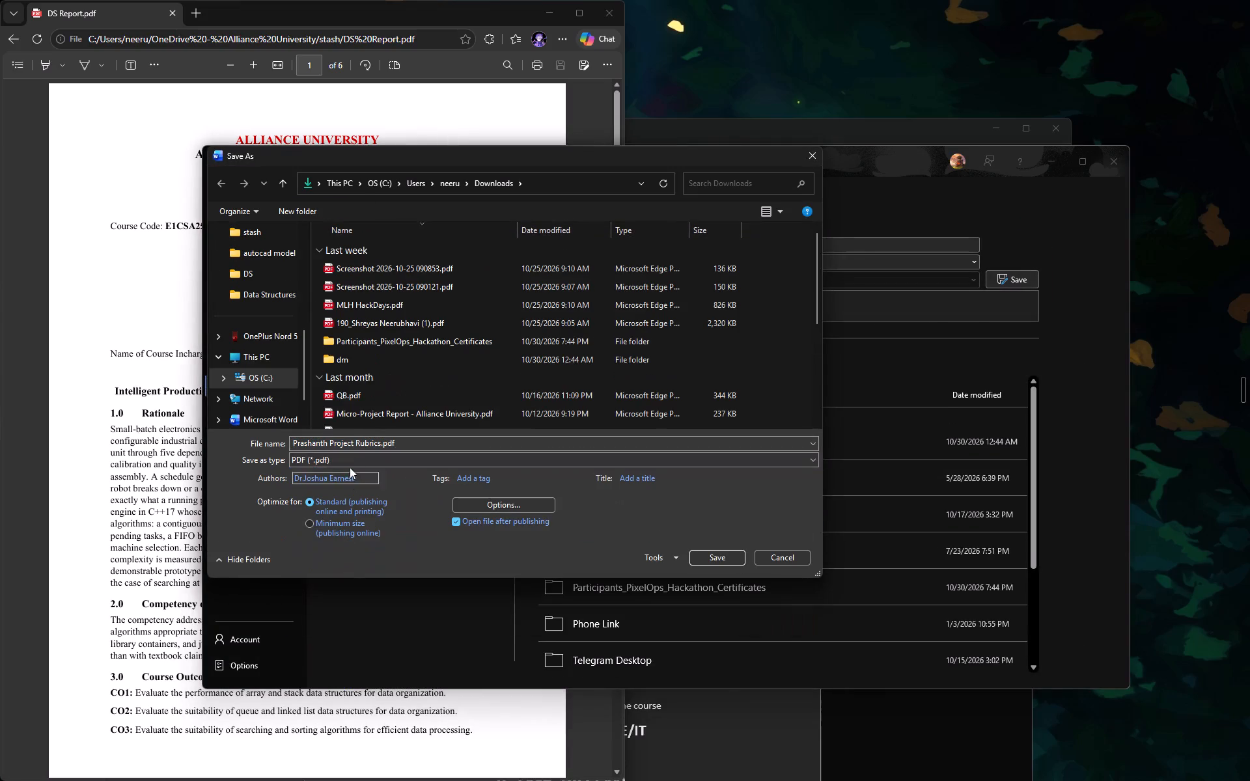
{"action": "left_click", "coordinate": [268, 235]}
{"action": "left_click", "coordinate": [268, 235]}
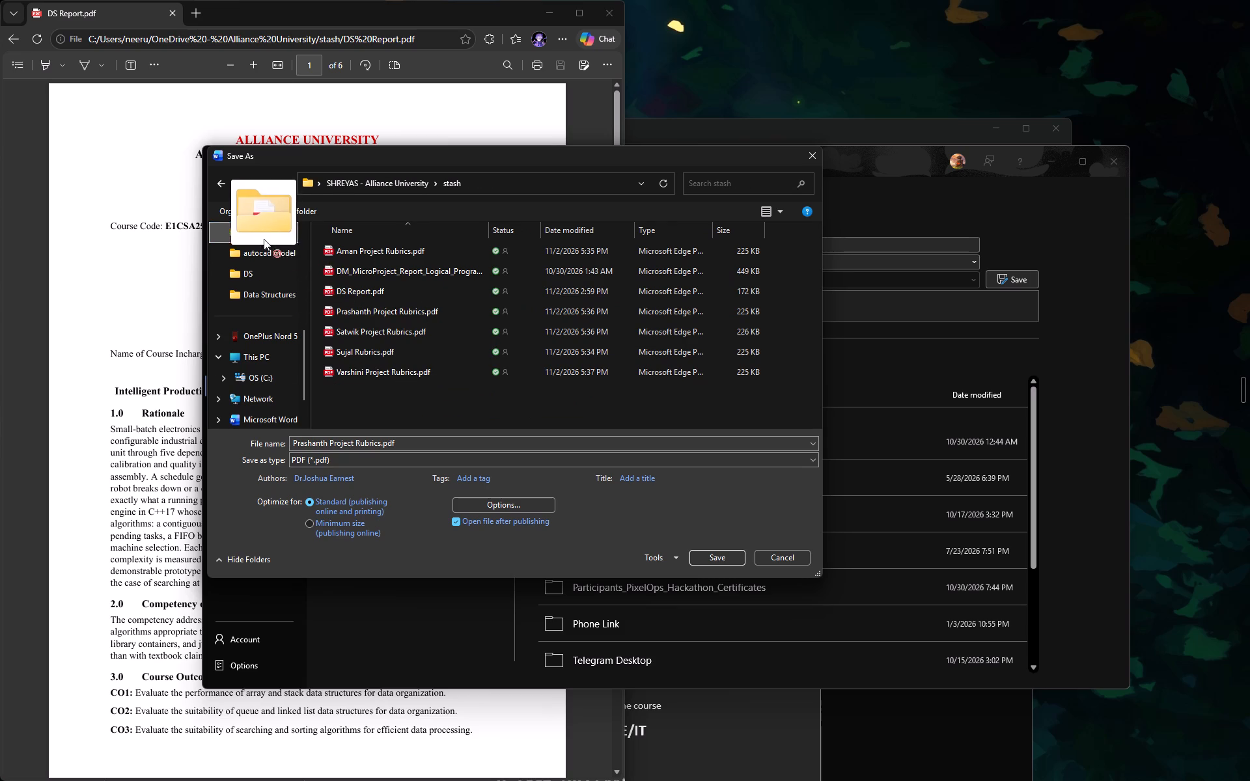
{"action": "left_click", "coordinate": [327, 443]}
{"action": "left_click", "coordinate": [327, 443]}
{"action": "key", "text": "ctrl+BackSpace"}
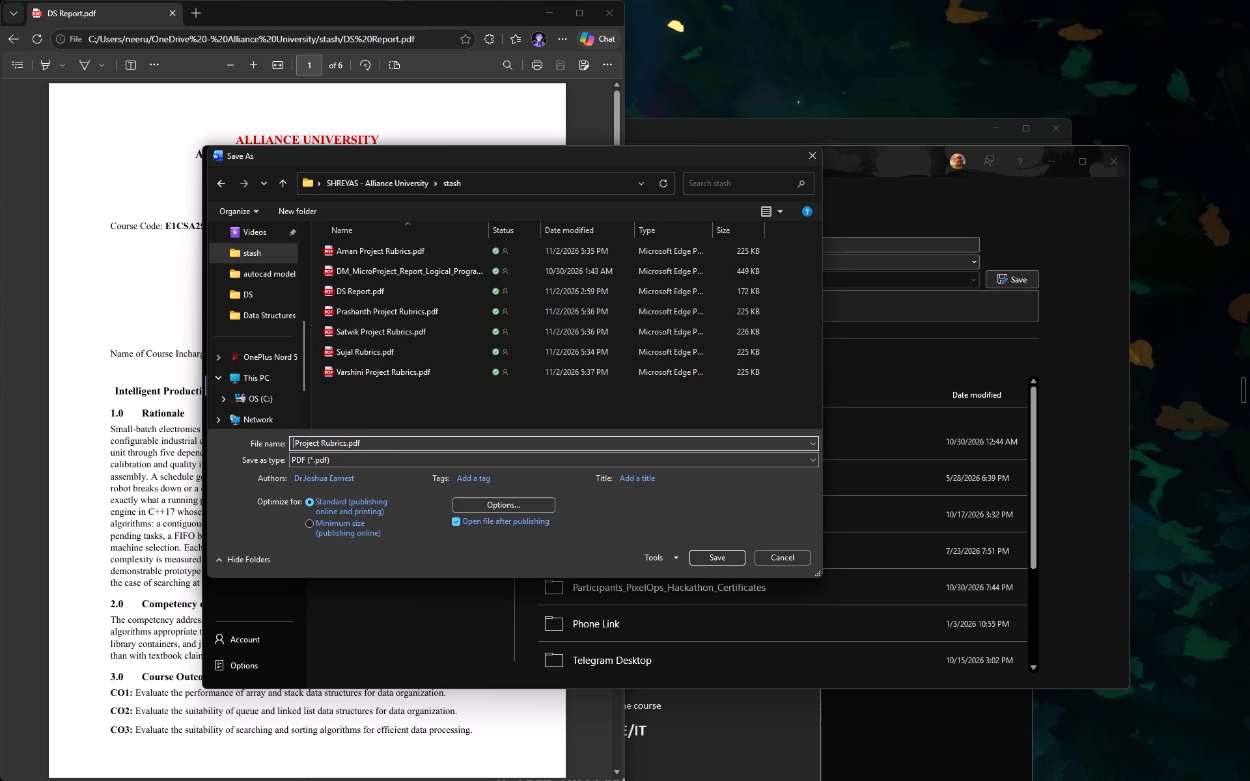
{"action": "type", "text": "ahh"}
{"action": "key", "text": "BackSpace"}
{"action": "key", "text": "BackSpace"}
{"action": "type", "text": "shreyas"}
{"action": "key", "text": "space"}
{"action": "key", "text": "BackSpace"}
{"action": "key", "text": "Return"}
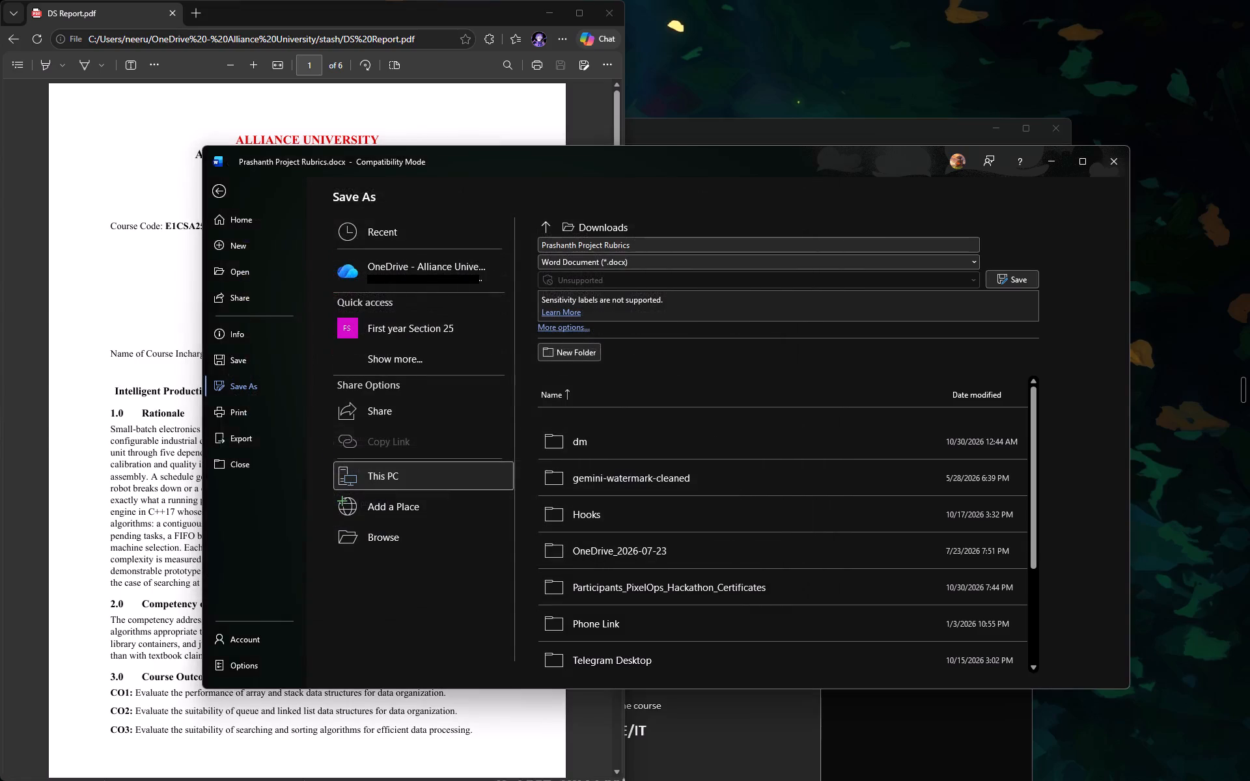
{"action": "key", "text": "ctrl+w"}
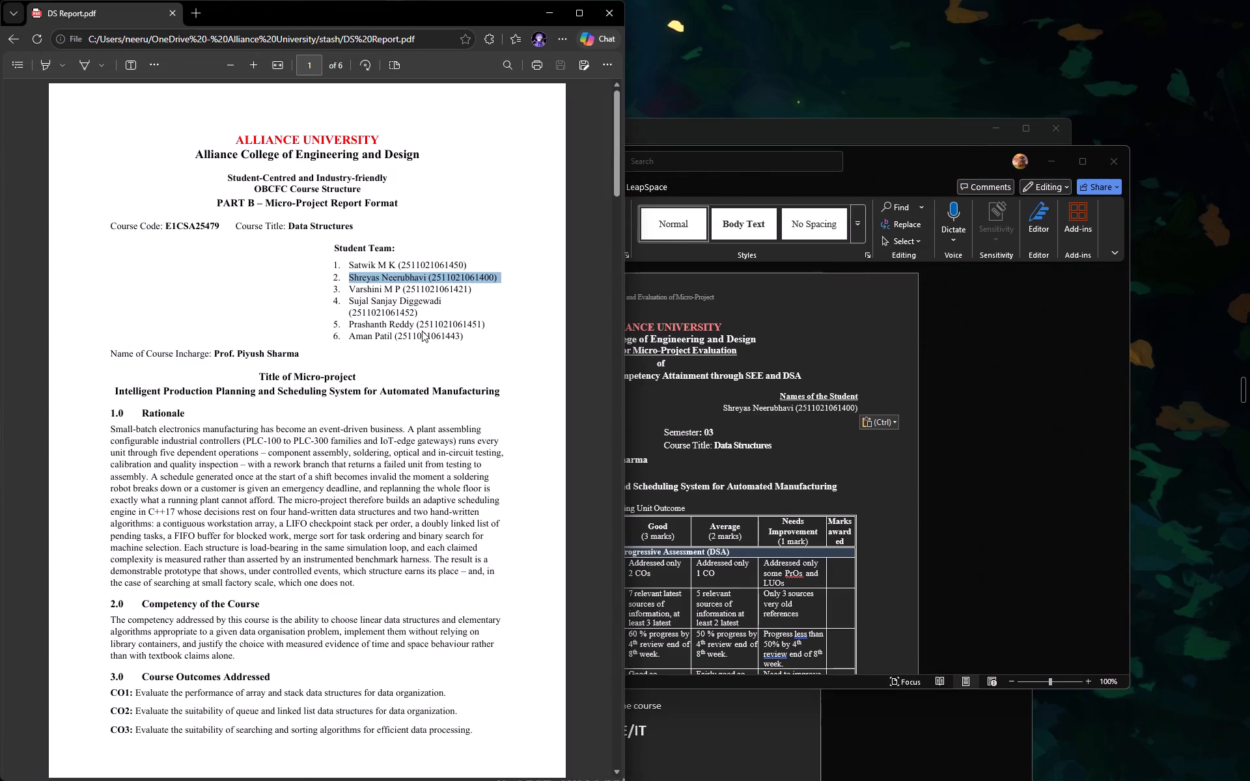
{"action": "left_click", "coordinate": [602, 6]}
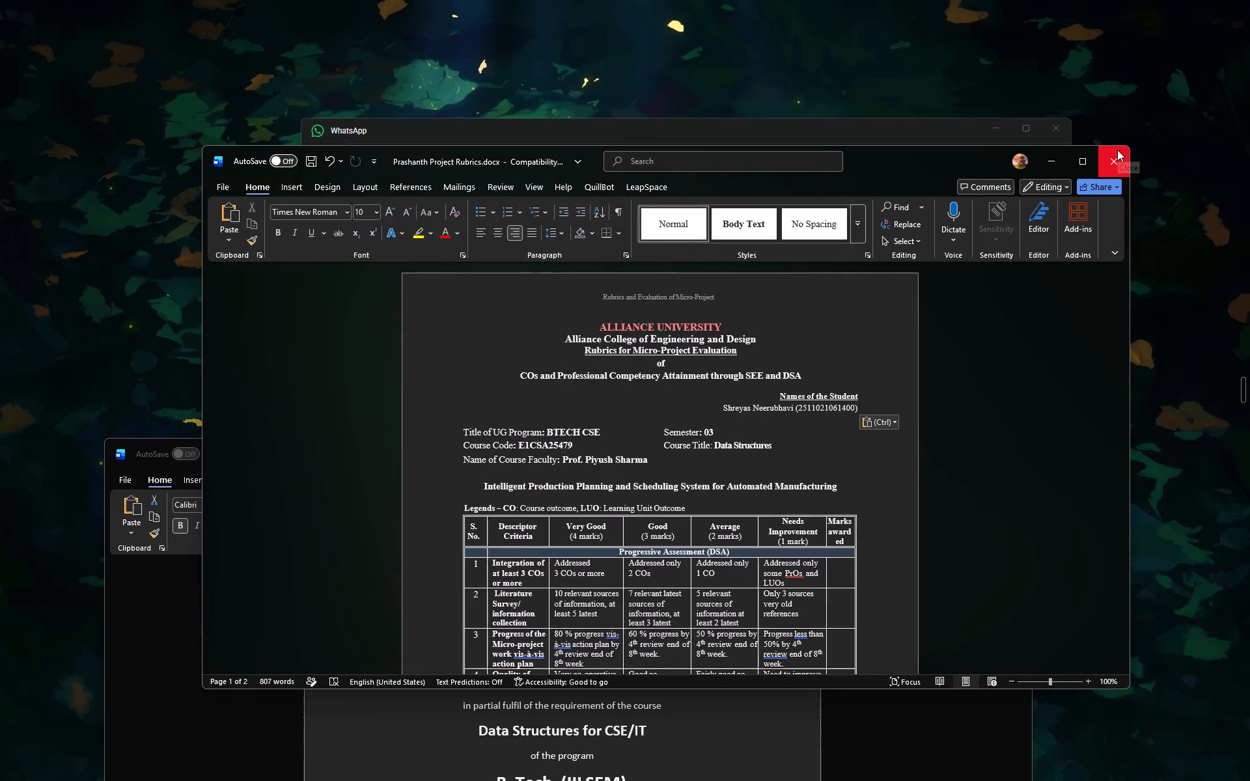
Replace the cover page's project title with "Intelligent Production Planning and Scheduling System for Automated Manufacturing" copied from the rubrics document.
{"action": "left_click", "coordinate": [770, 749]}
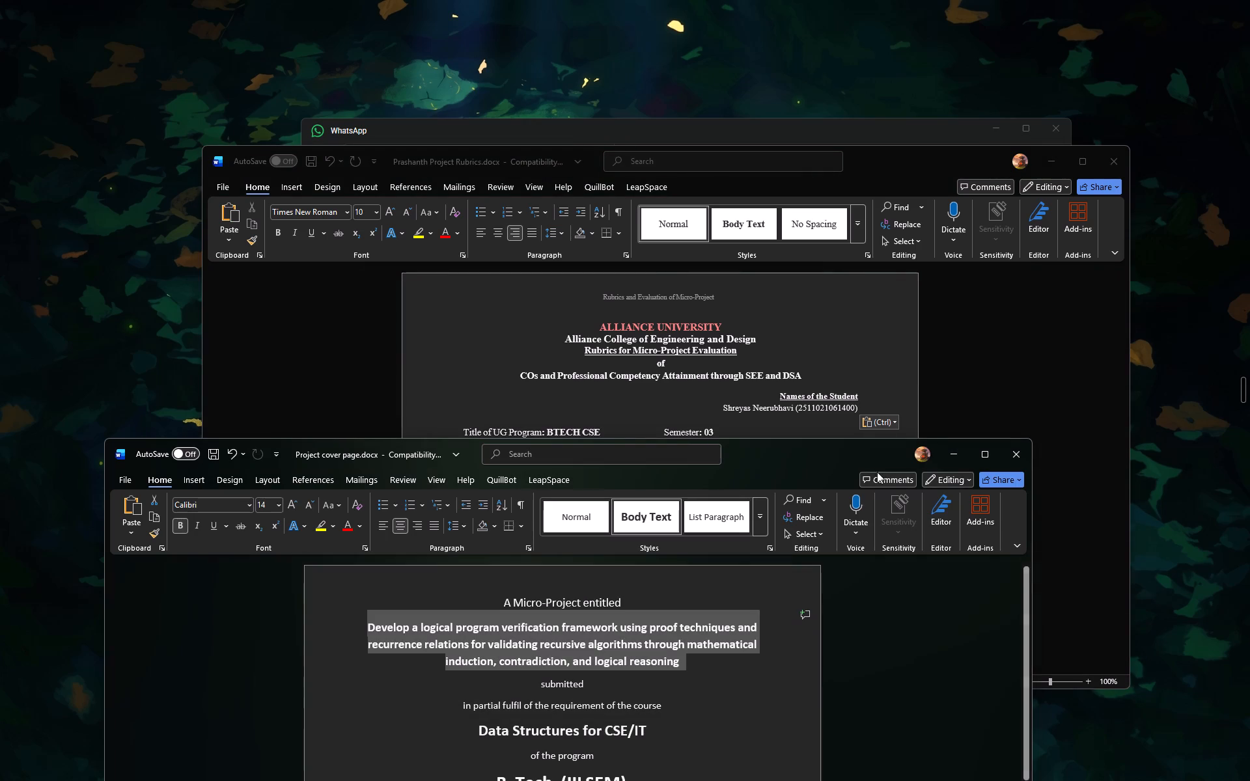
{"action": "left_click", "coordinate": [837, 392]}
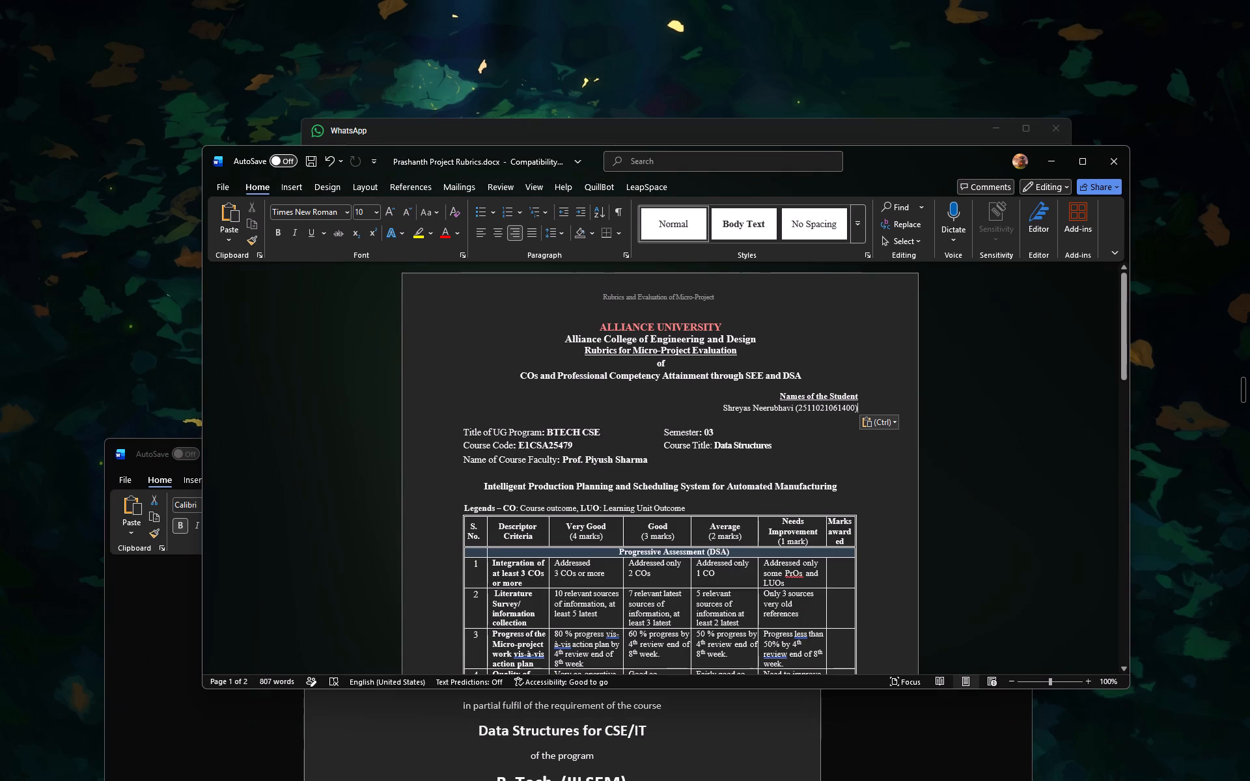
{"action": "triple_click", "coordinate": [617, 490]}
{"action": "key", "text": "ctrl+c"}
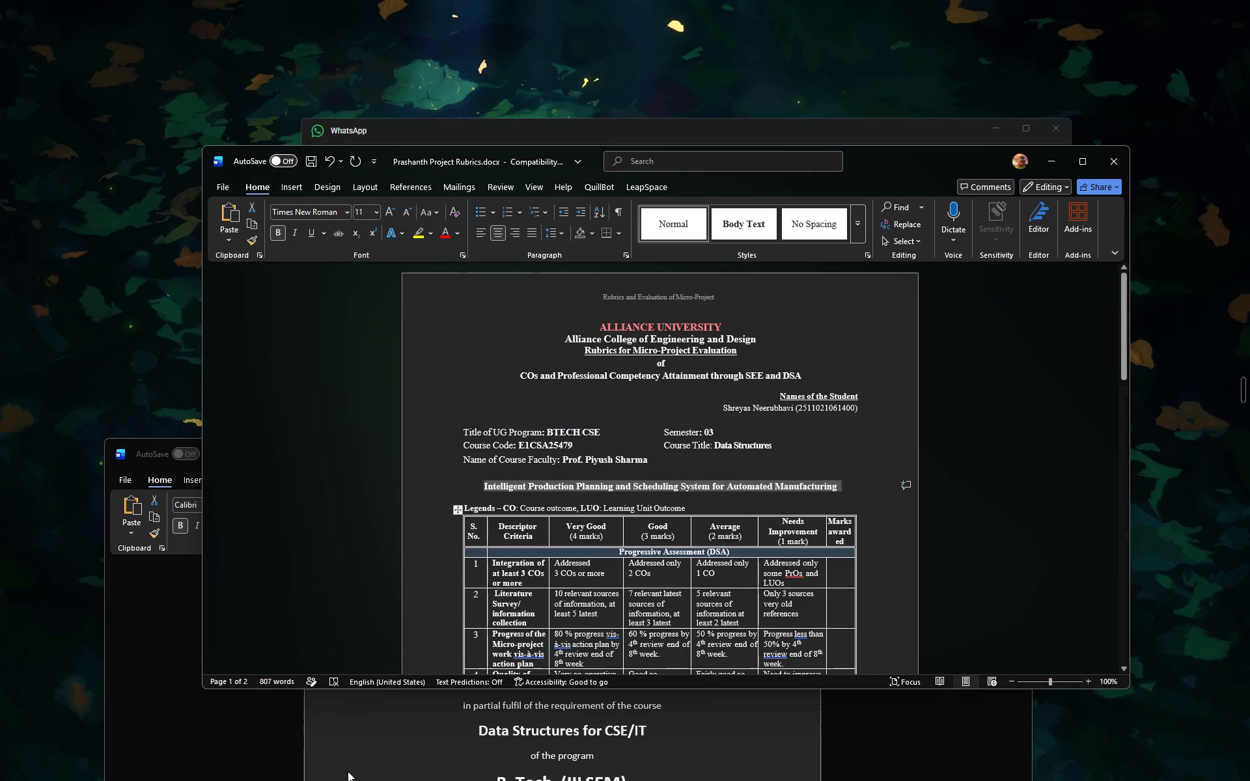
{"action": "triple_click", "coordinate": [180, 776]}
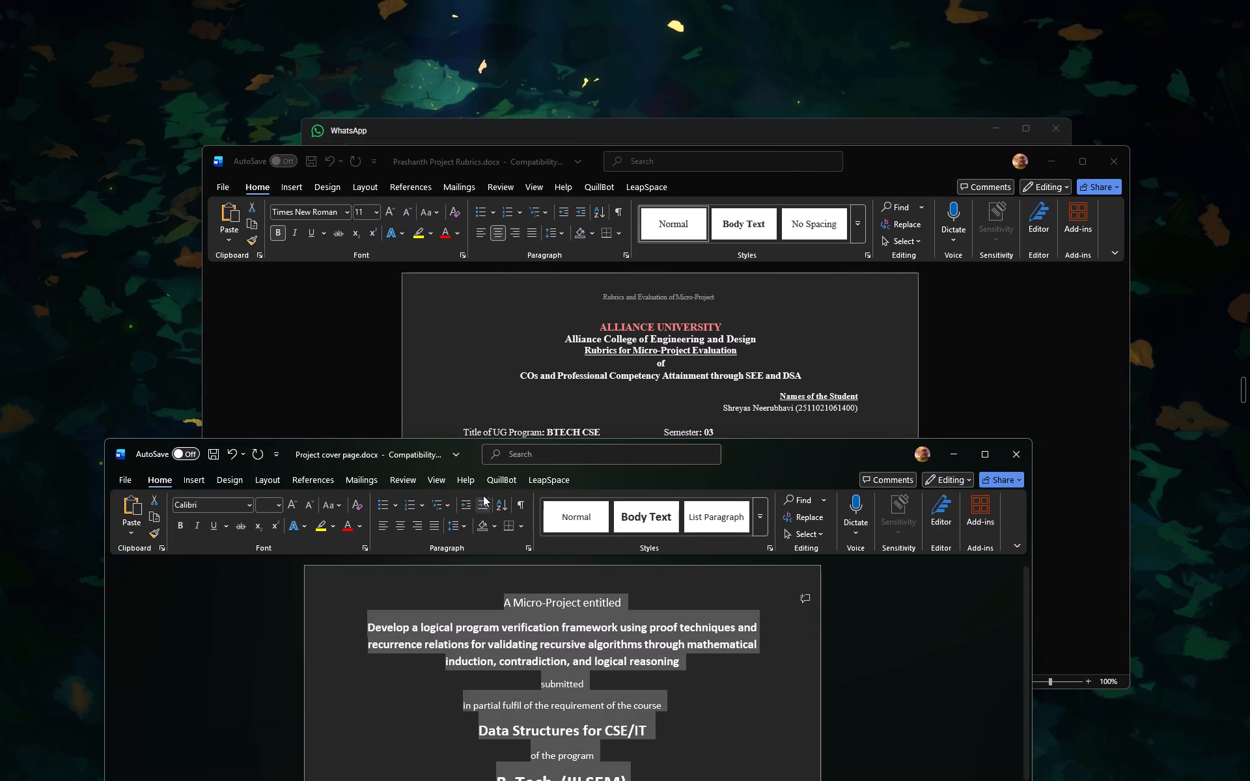
{"action": "double_click", "coordinate": [475, 456]}
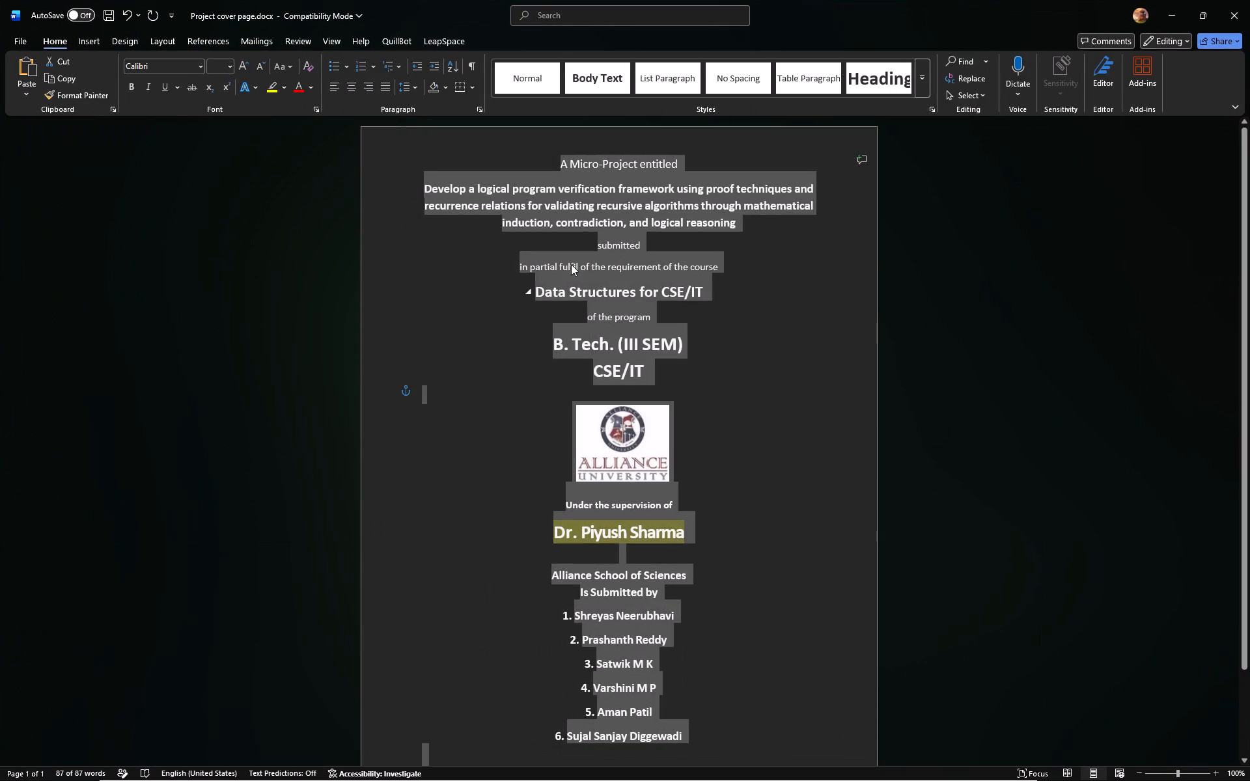
{"action": "left_click", "coordinate": [571, 264]}
{"action": "left_click_drag", "start_coordinate": [738, 222], "coordinate": [405, 208]}
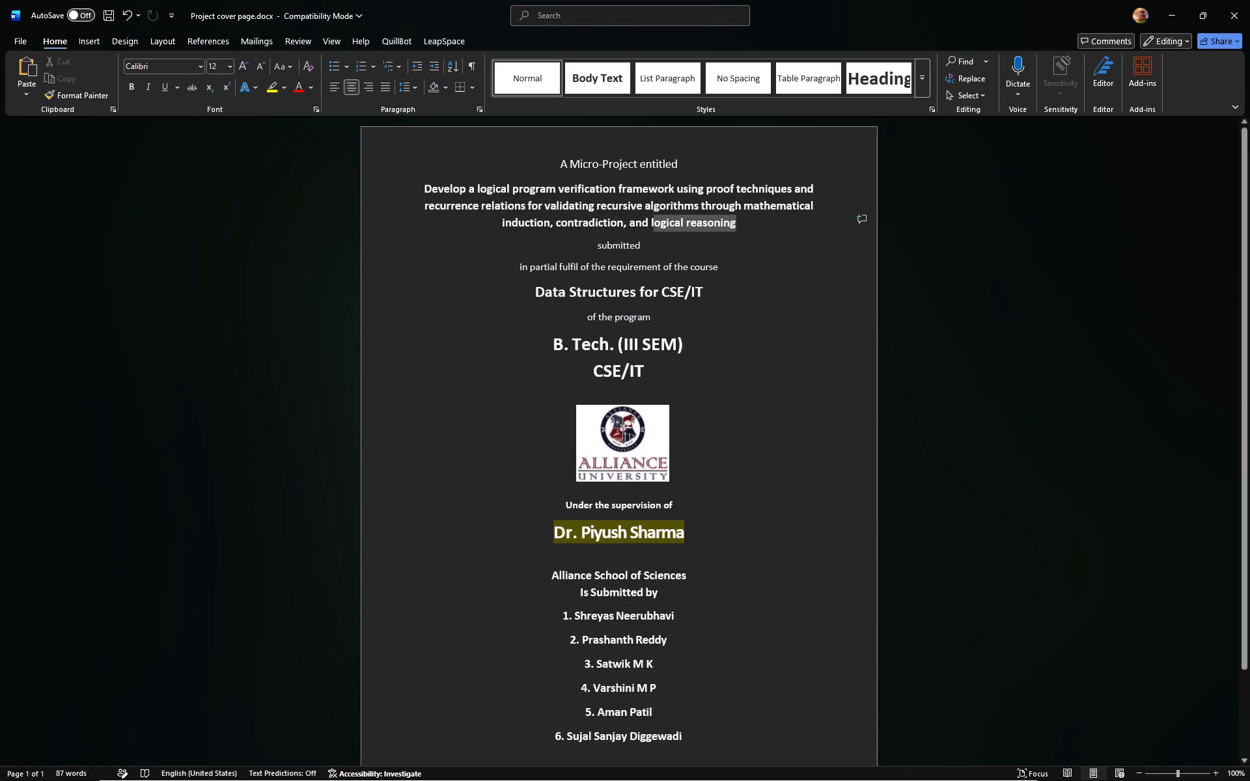
{"action": "left_click_drag", "start_coordinate": [405, 208], "coordinate": [407, 196]}
{"action": "key", "text": "ctrl+v"}
{"action": "left_click", "coordinate": [407, 196], "text": "ctrl"}
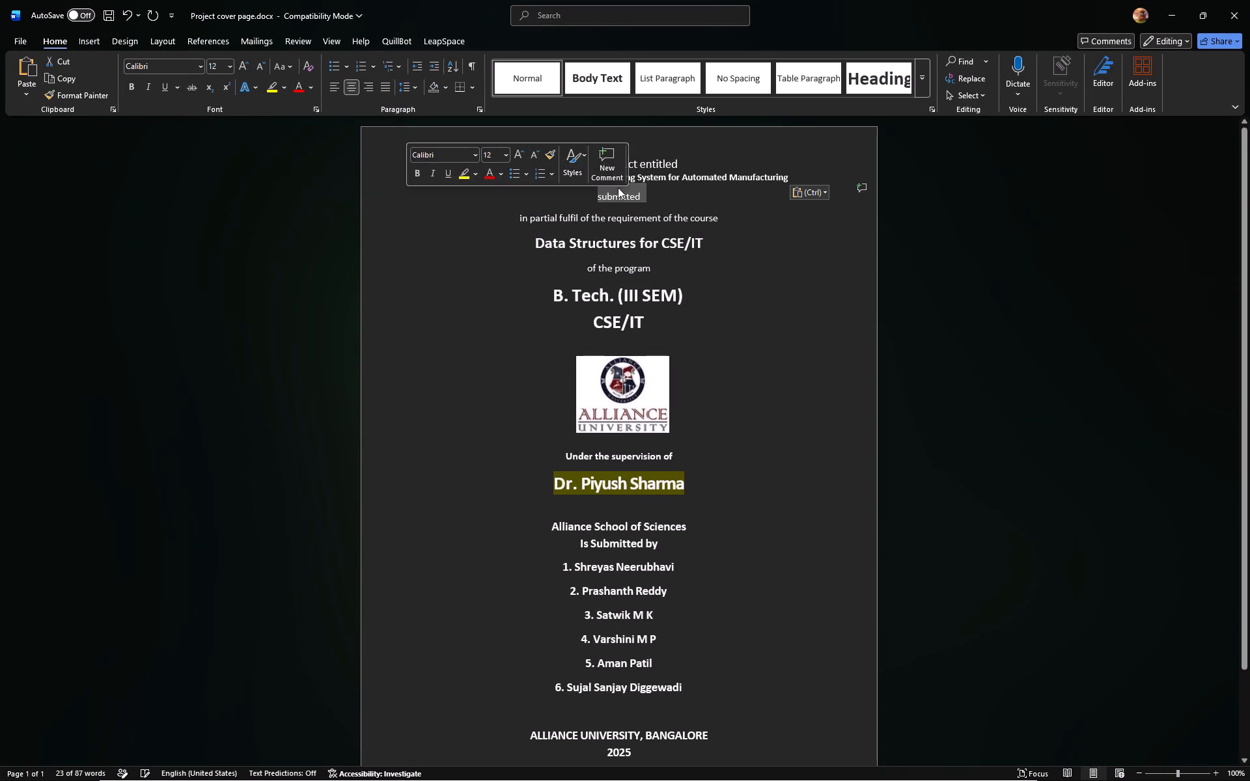
Enlarge the pasted project title on the cover page to font size 16 and check the page layout.
{"action": "triple_click", "coordinate": [697, 179]}
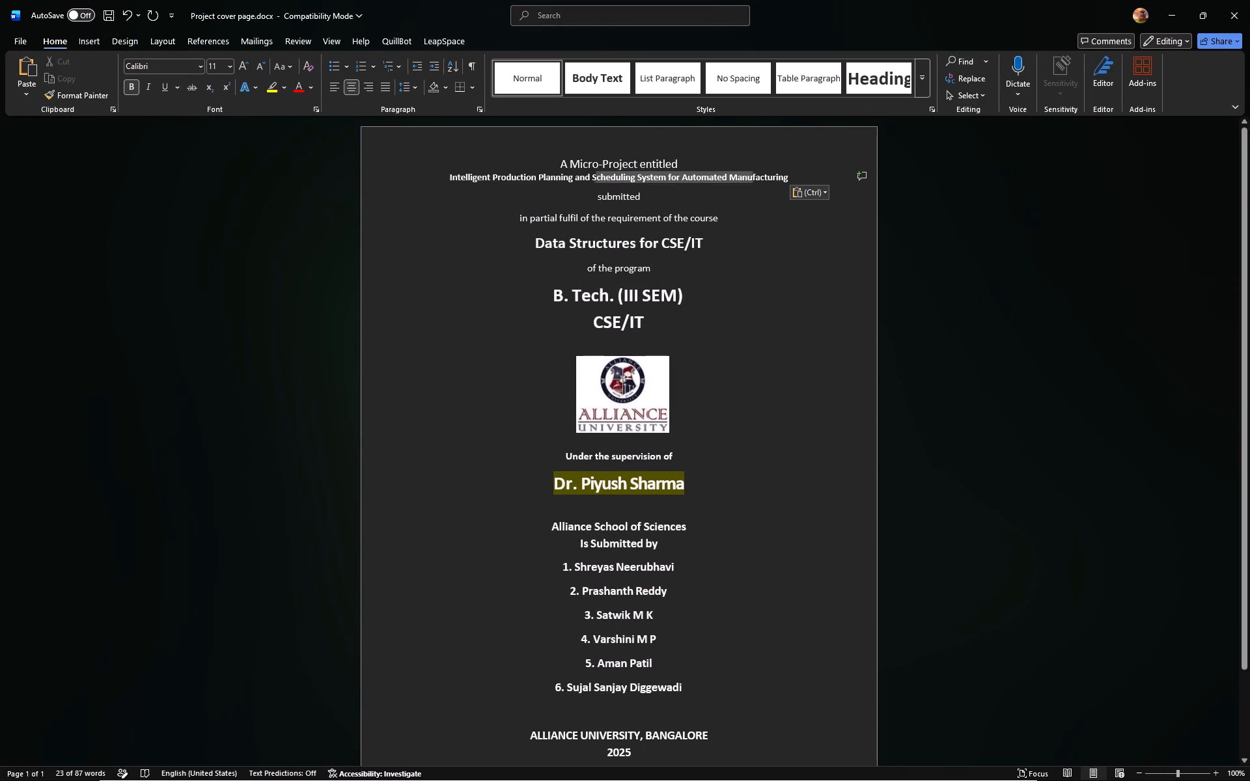
{"action": "triple_click", "coordinate": [243, 66]}
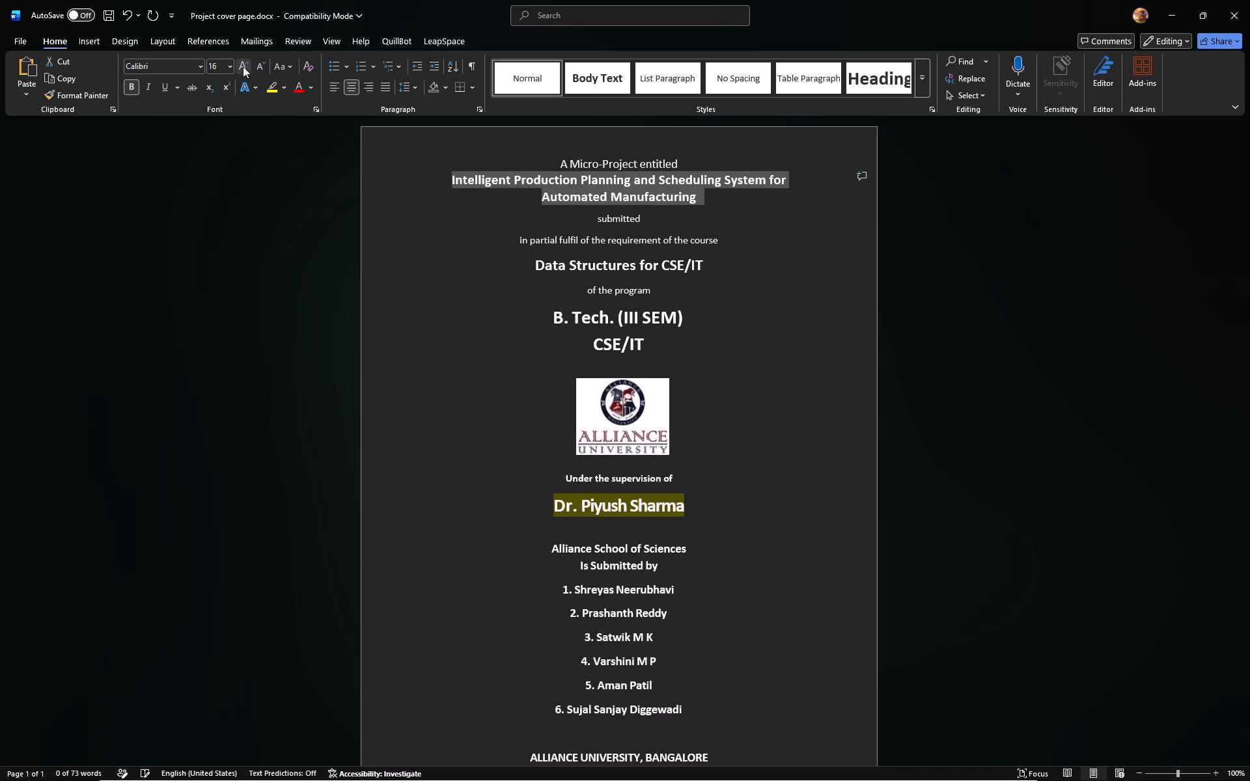
{"action": "left_click", "coordinate": [456, 335]}
{"action": "scroll", "coordinate": [622, 519], "scroll_direction": "right", "scroll_amount": 1}
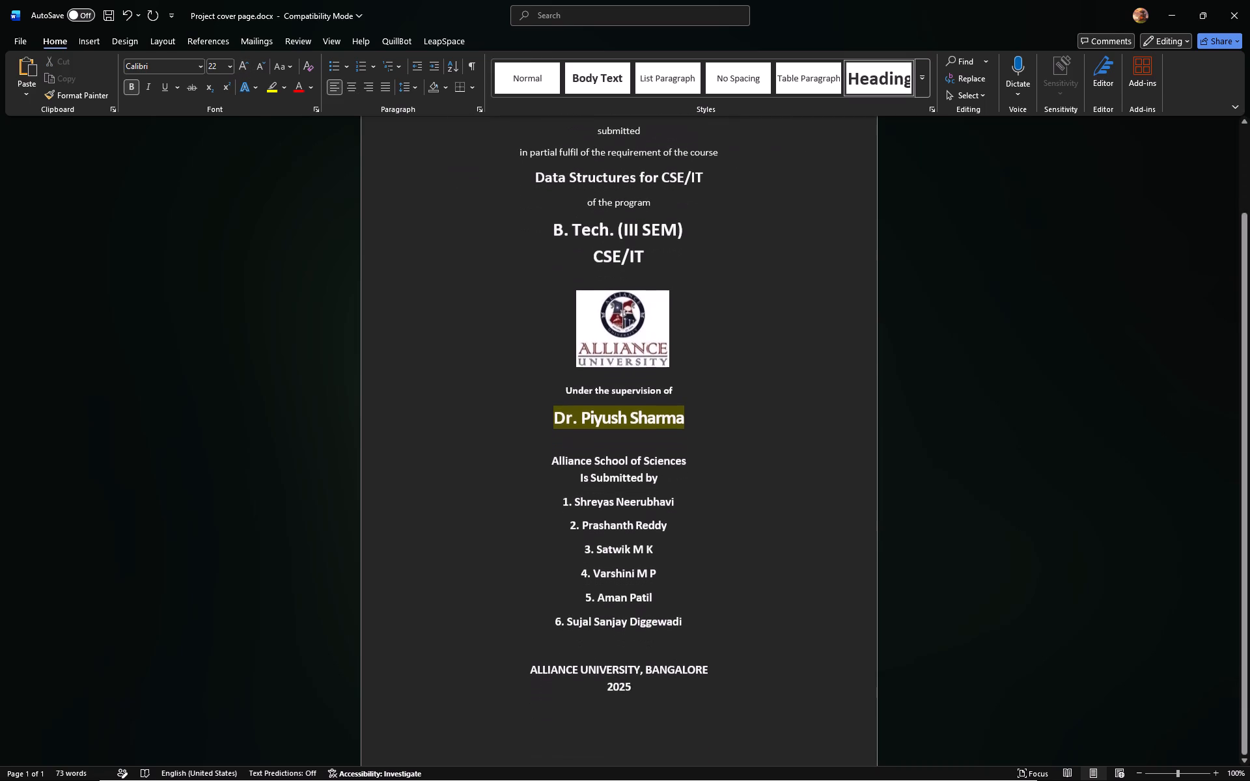
{"action": "scroll", "coordinate": [622, 519], "scroll_direction": "right", "scroll_amount": 1}
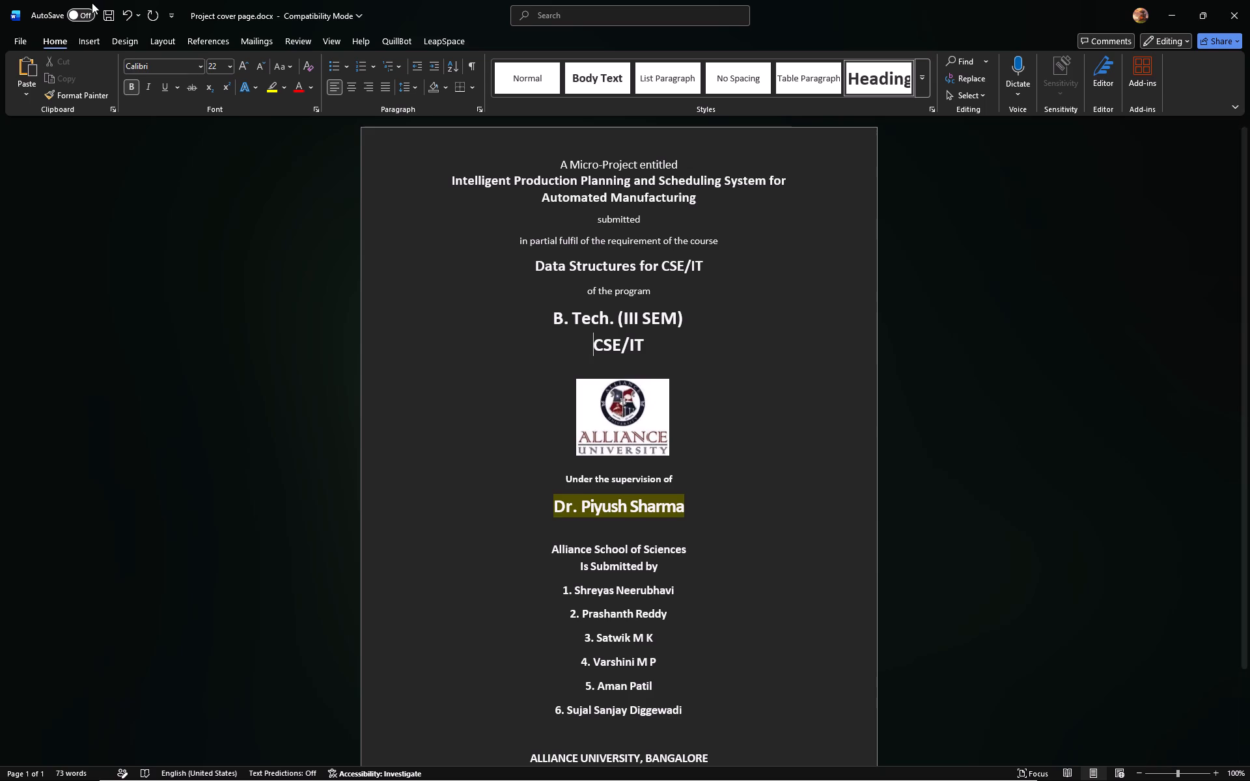
Save the cover page as a PDF named "Project cover page.pdf" in the stash folder and close the published copy.
{"action": "left_click", "coordinate": [20, 47]}
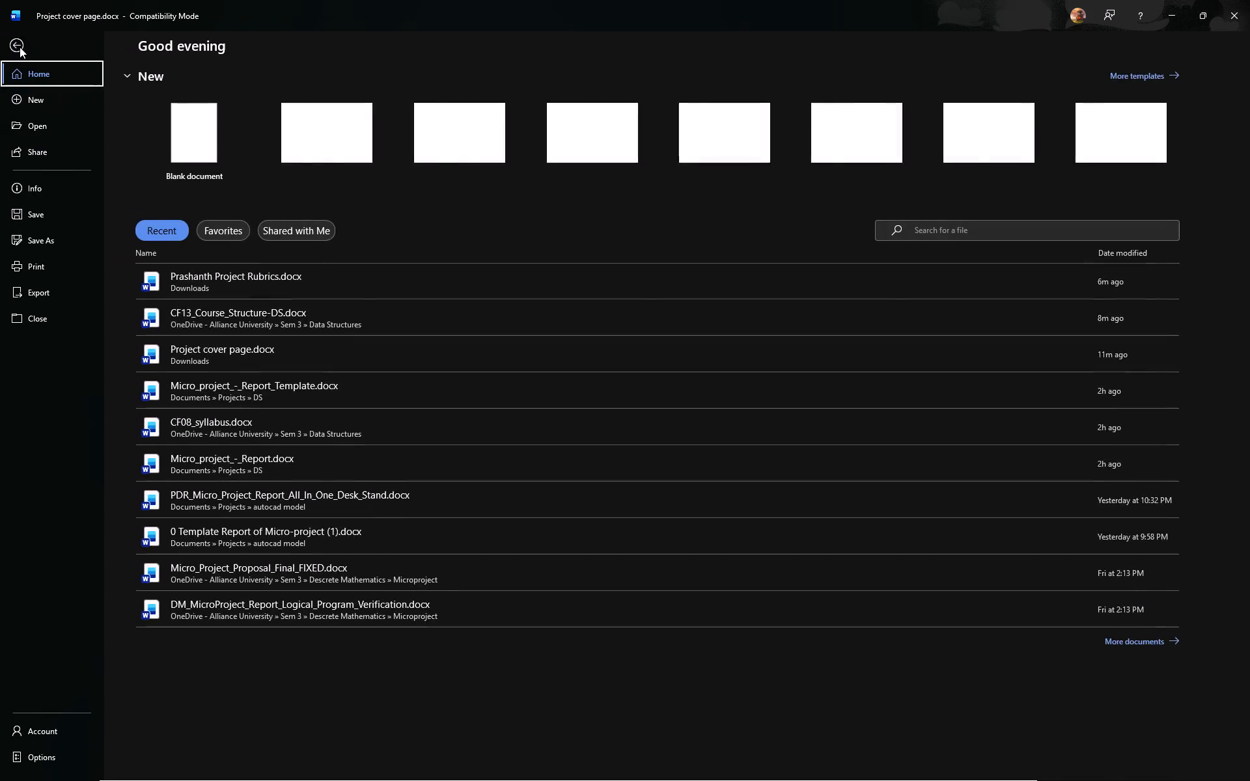
{"action": "left_click", "coordinate": [47, 236]}
{"action": "left_click", "coordinate": [178, 385]}
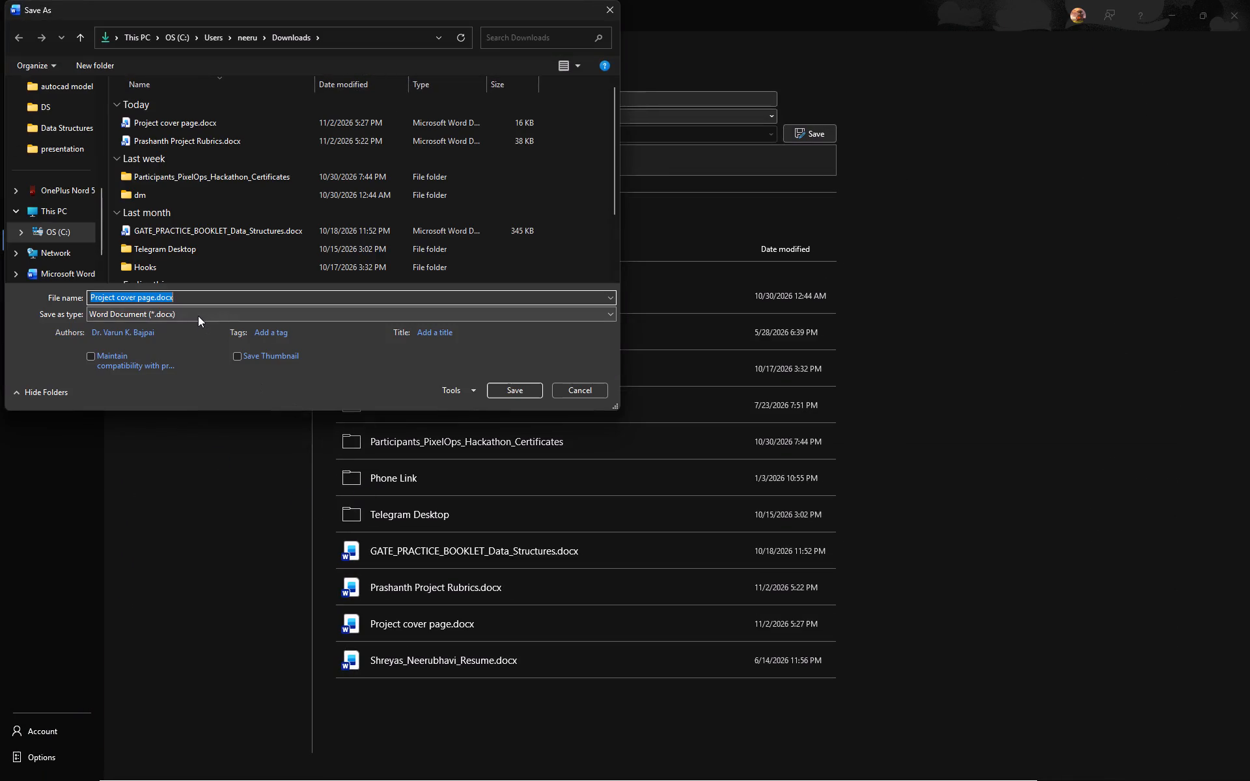
{"action": "left_click", "coordinate": [198, 316]}
{"action": "left_click", "coordinate": [158, 387]}
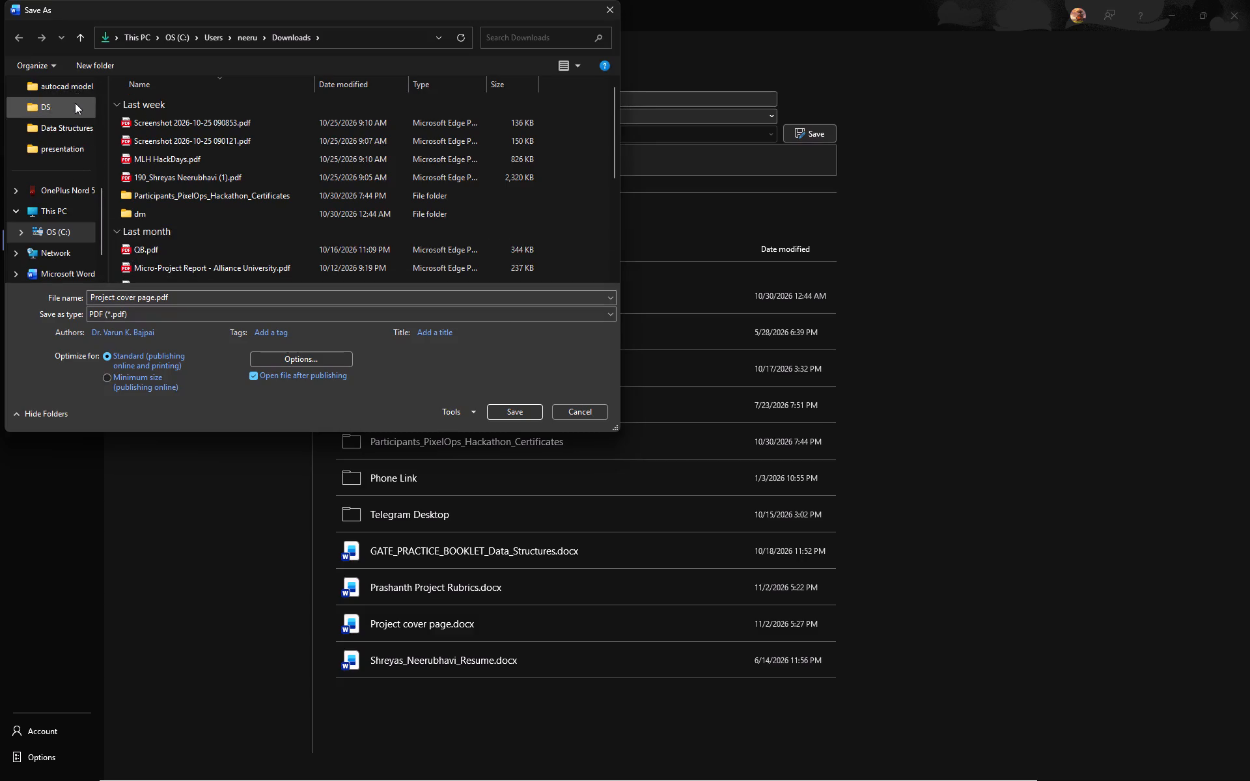
{"action": "scroll", "coordinate": [75, 103], "scroll_direction": "up", "scroll_amount": 1}
{"action": "left_click", "coordinate": [53, 246]}
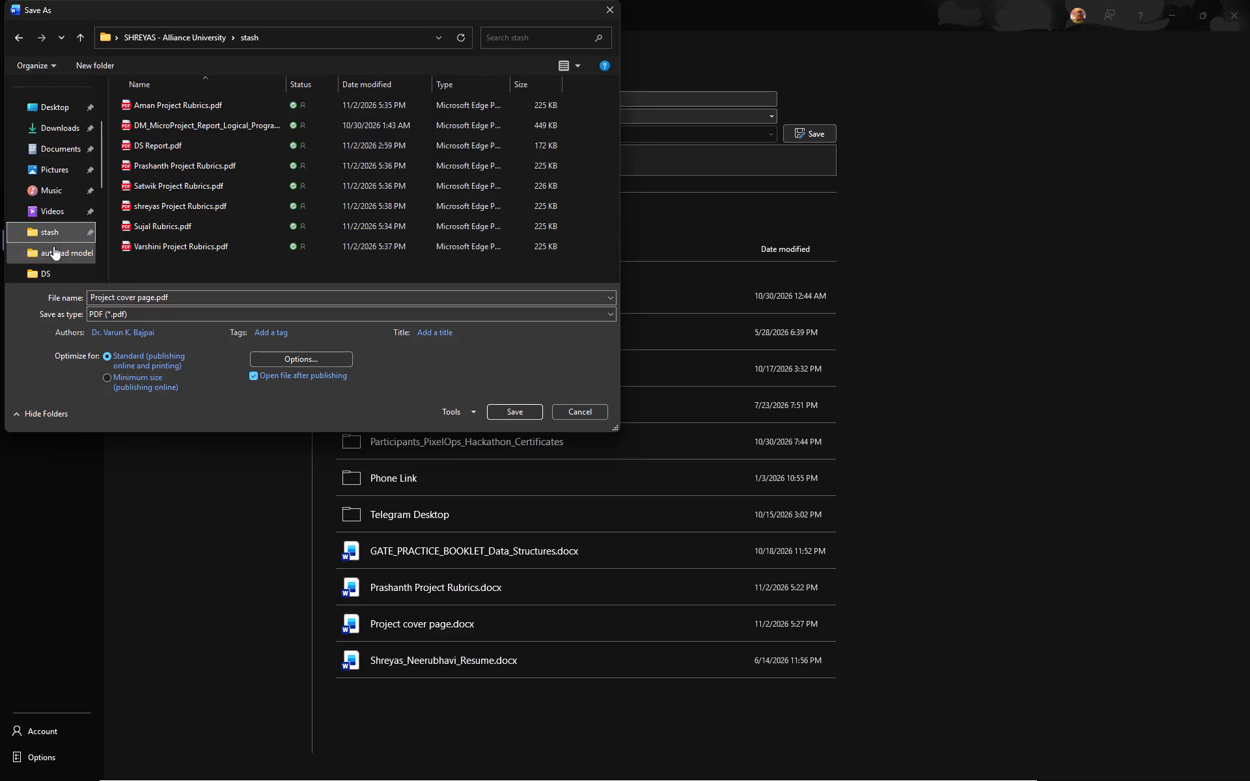
{"action": "left_click", "coordinate": [502, 418]}
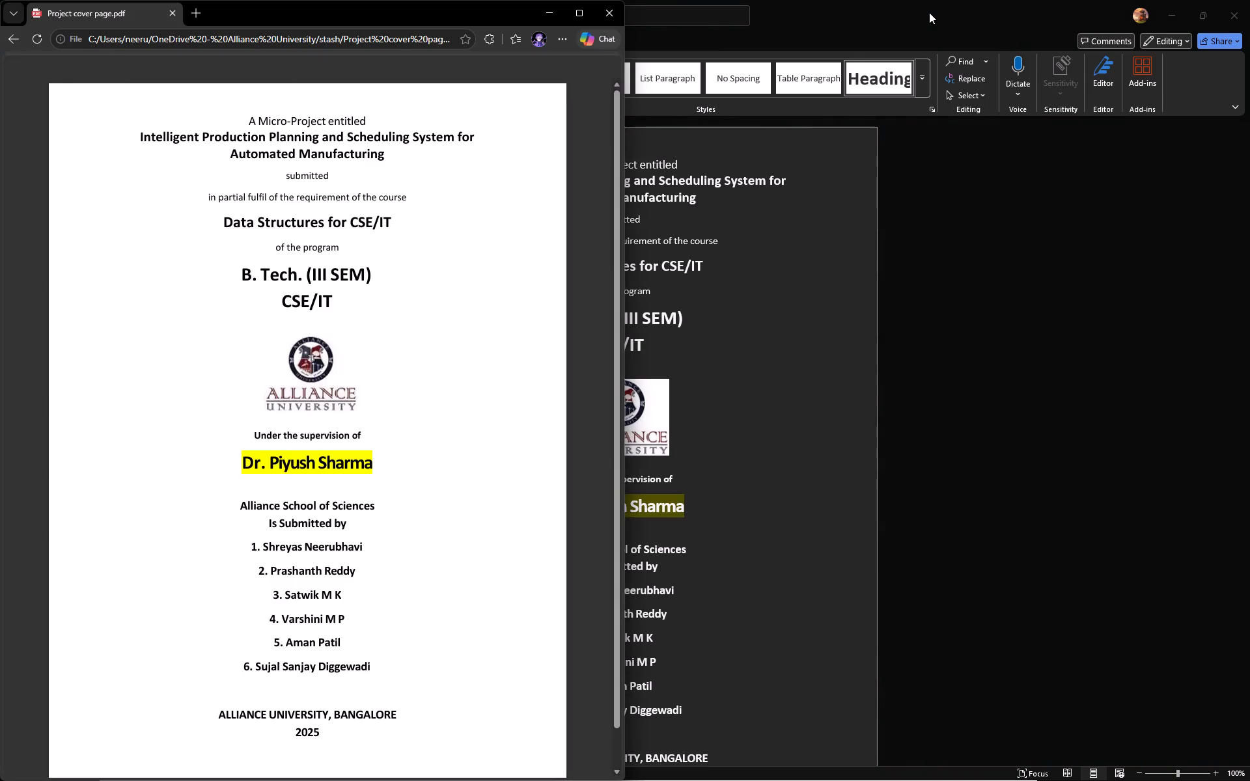
{"action": "key", "text": "ctrl+w"}
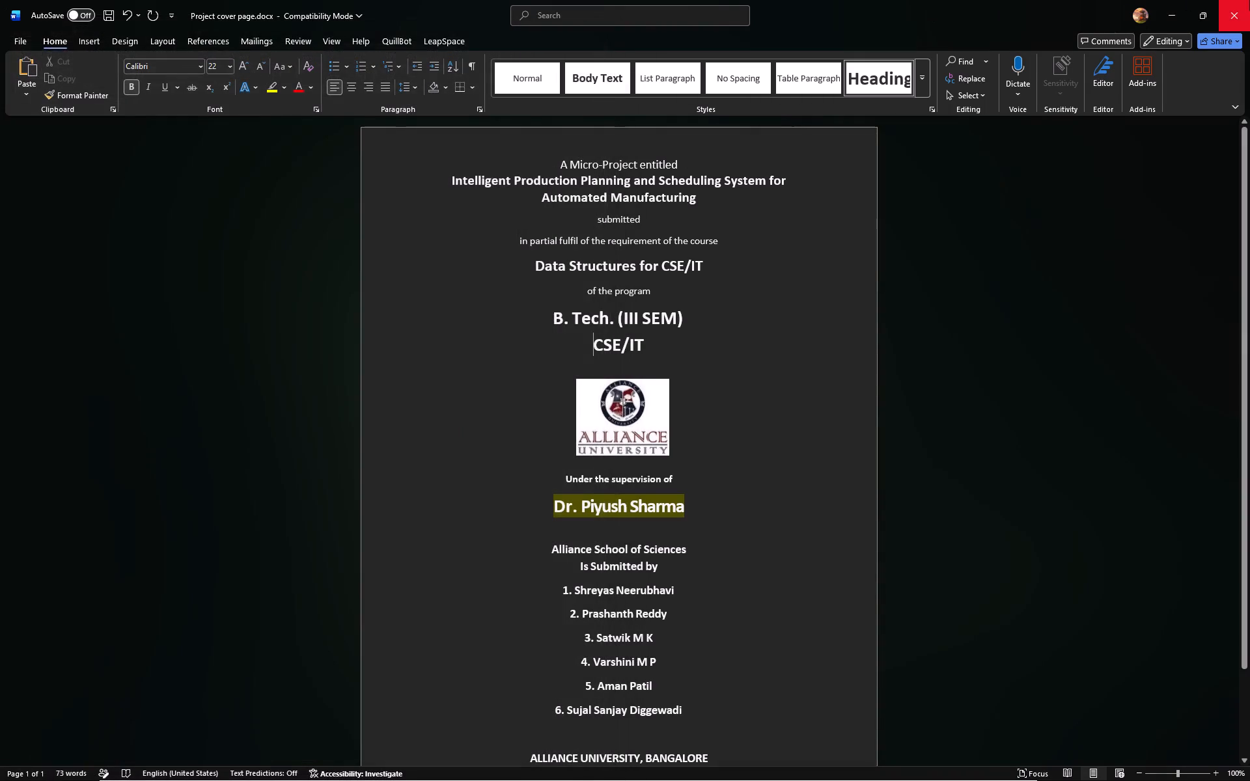
Close "Project cover page.docx", saving its changes in the Downloads folder.
{"action": "left_click", "coordinate": [1249, 0]}
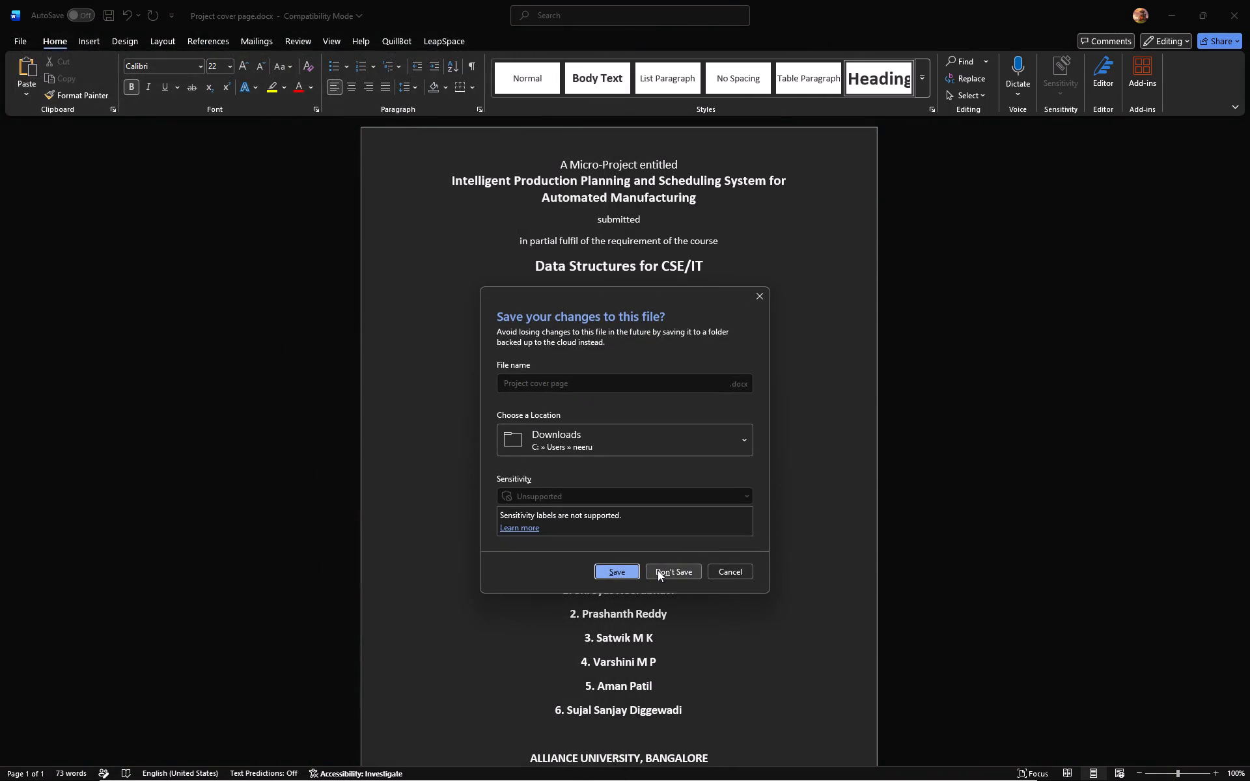
{"action": "left_click", "coordinate": [620, 575]}
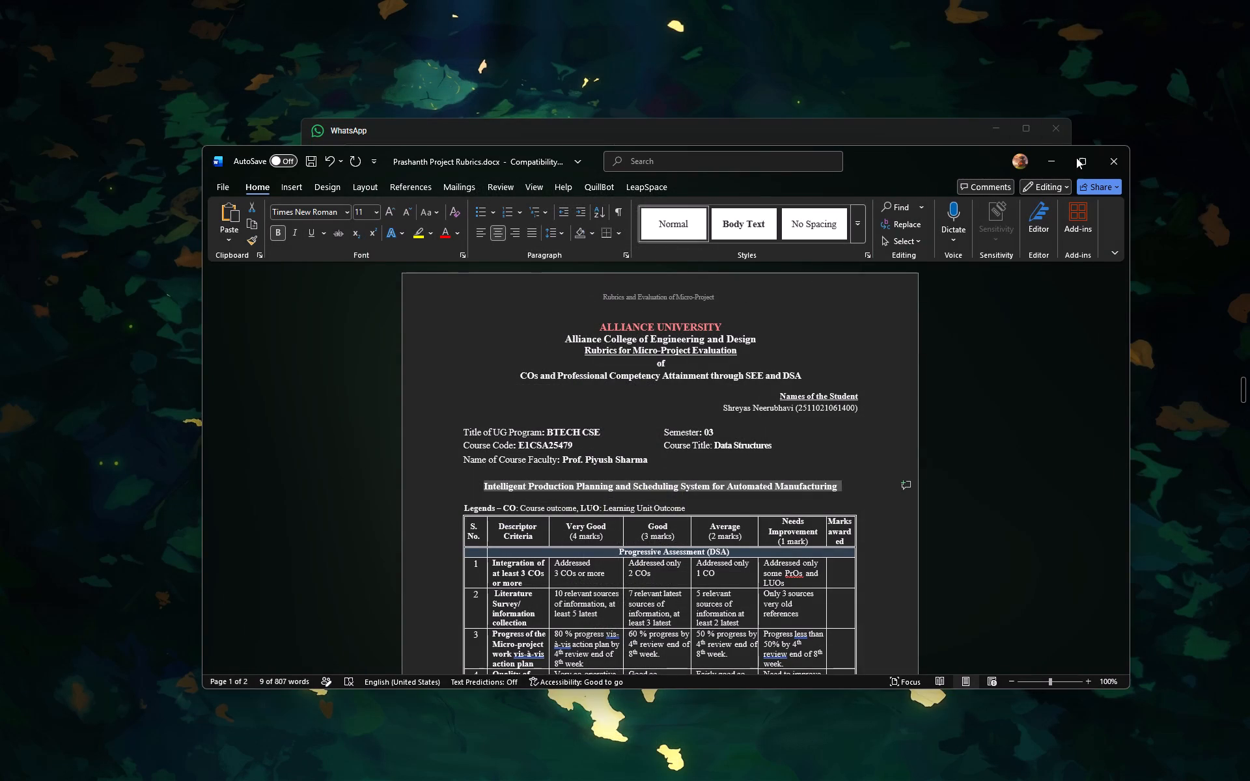
Close the rubrics document "Prashanth Project Rubrics.docx".
{"action": "left_click", "coordinate": [1129, 161]}
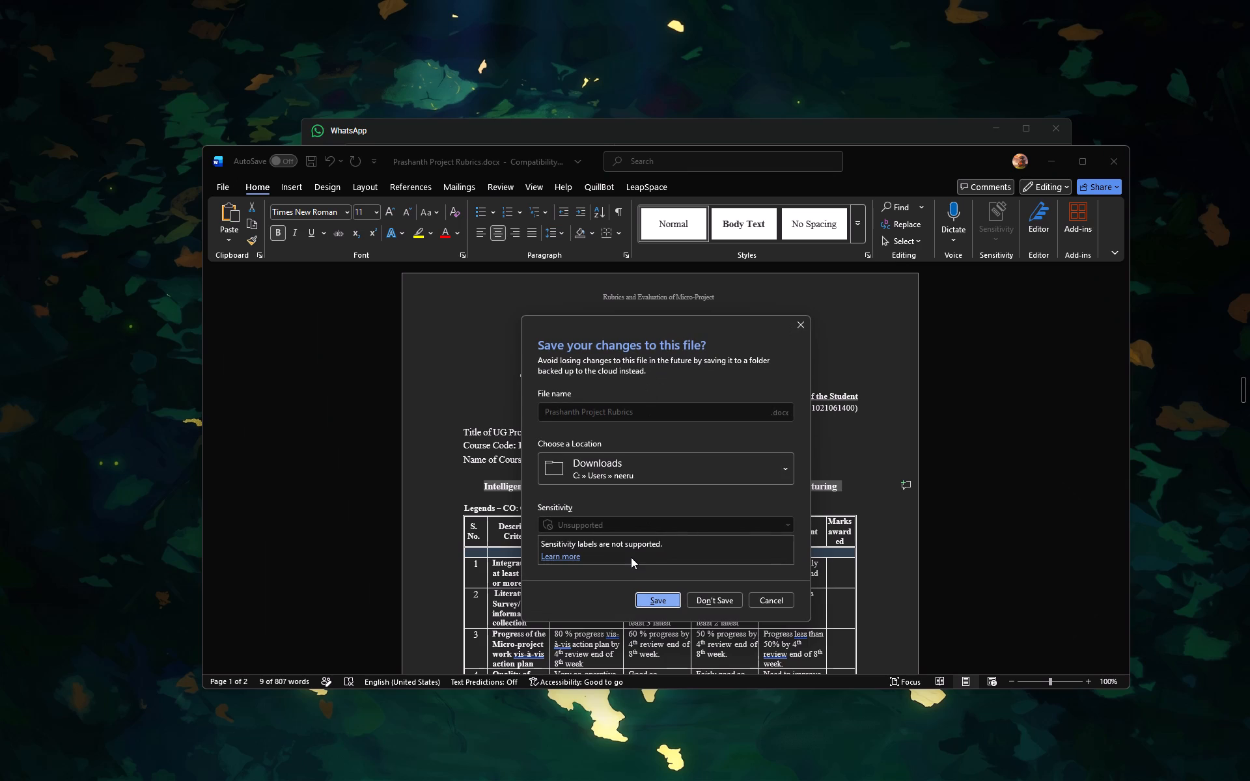
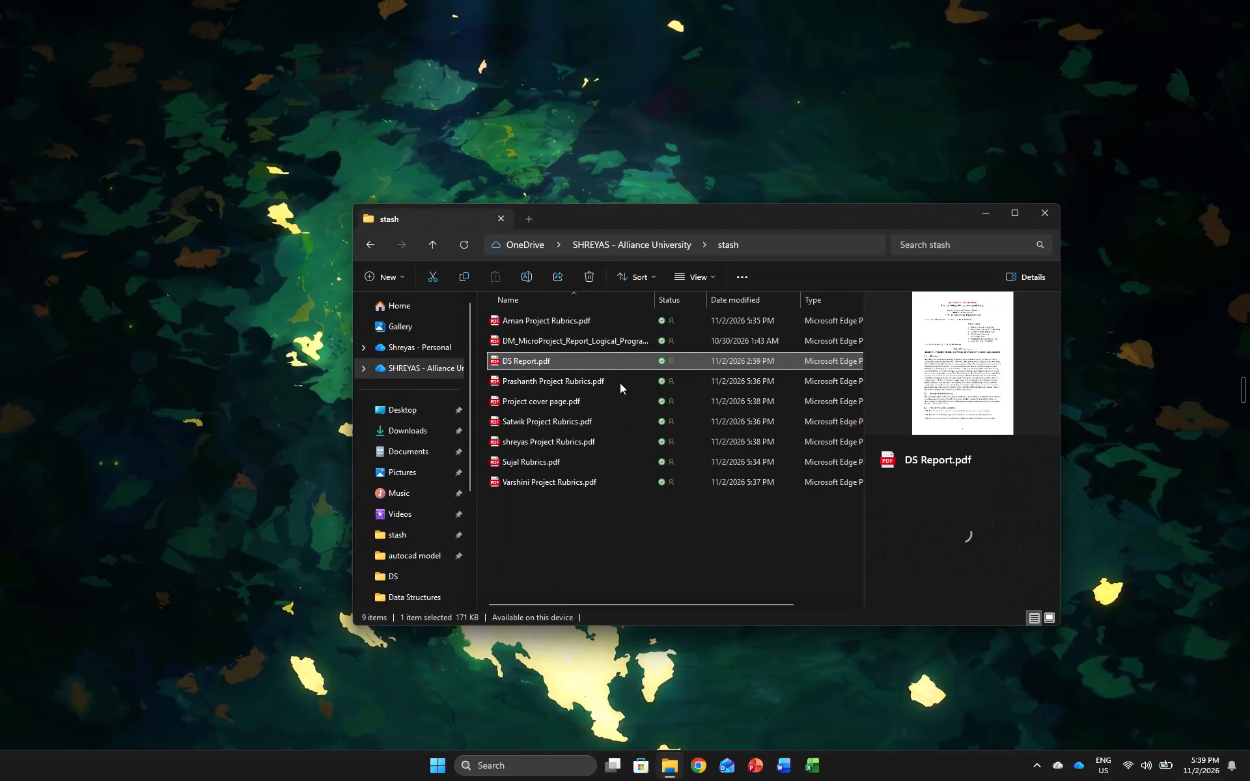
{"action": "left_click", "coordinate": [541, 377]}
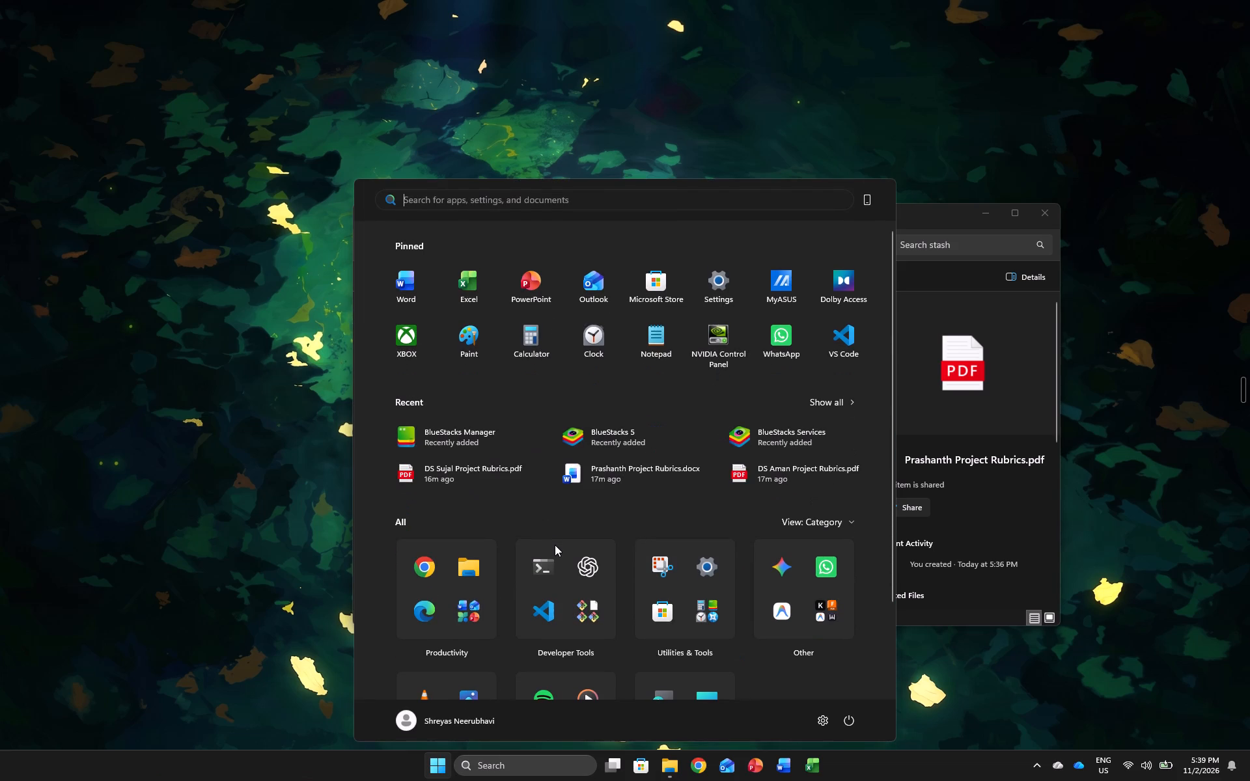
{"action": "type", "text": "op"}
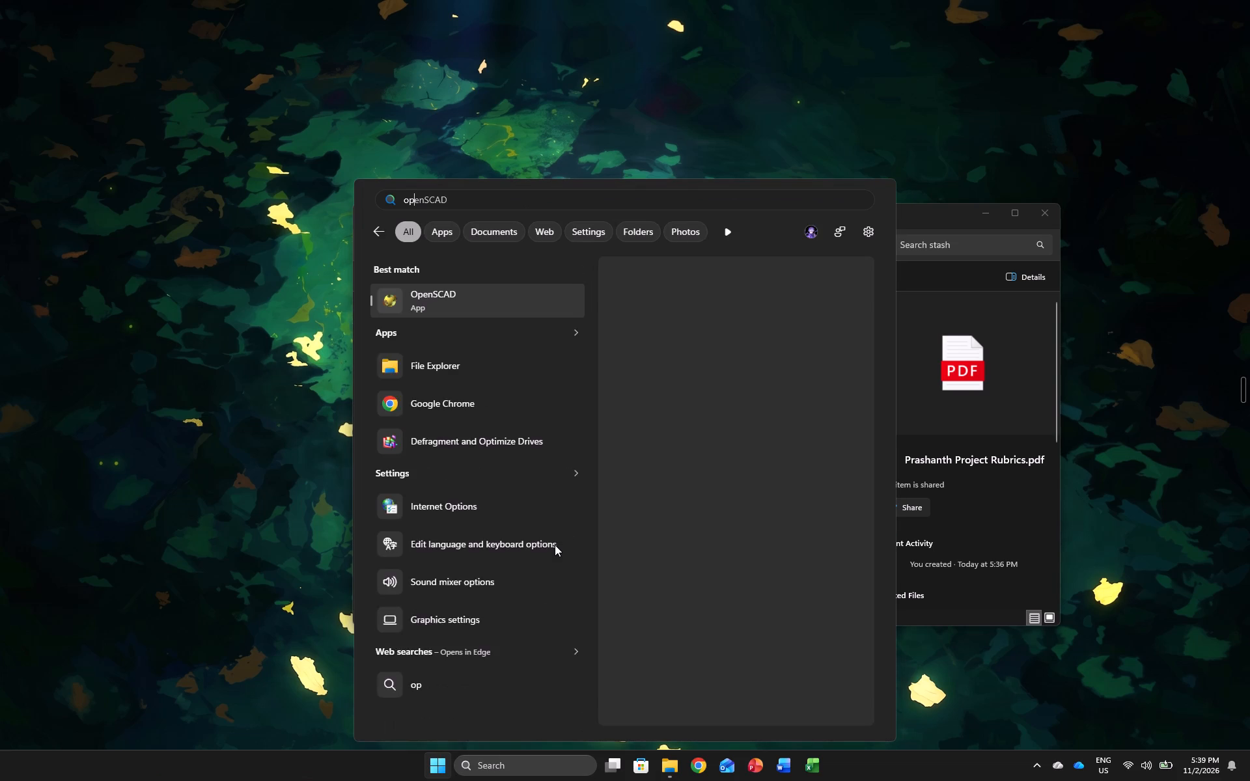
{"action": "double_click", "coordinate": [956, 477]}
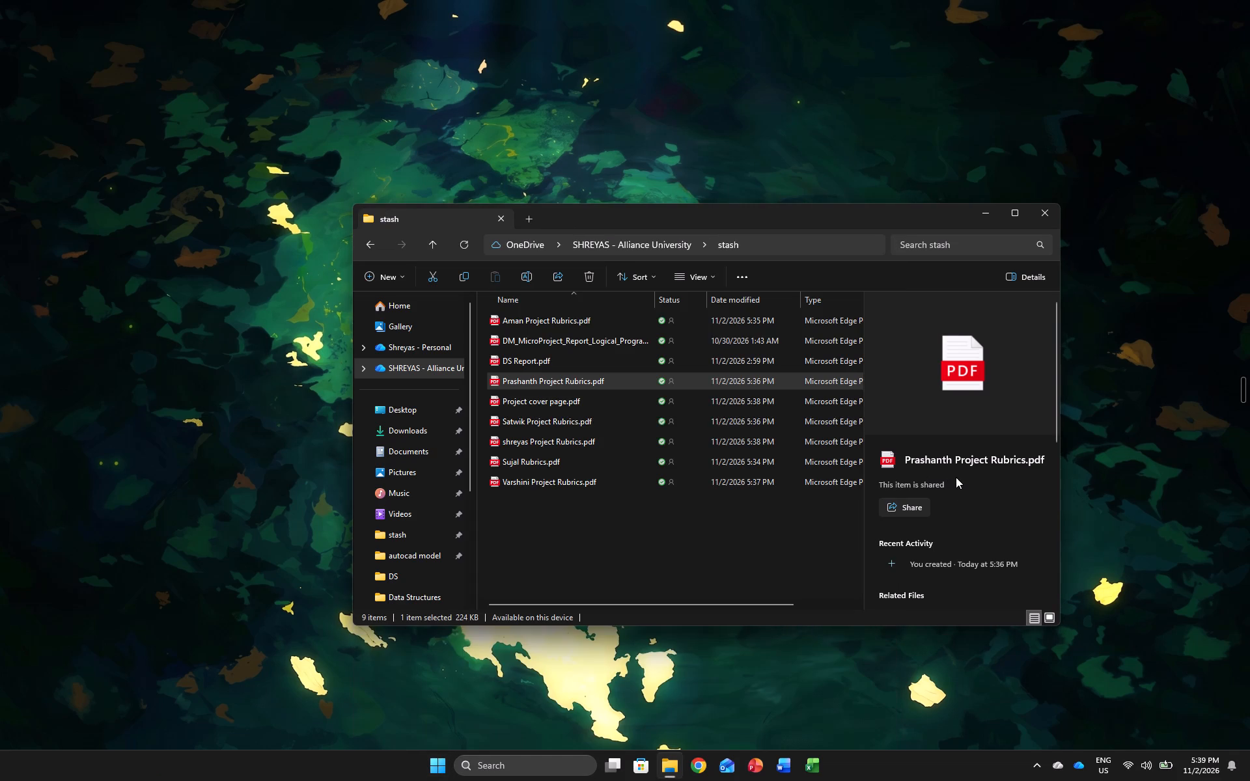
Open the Demo folder inside Sem 3, Programming in Java, Microproject in the Alliance University OneDrive.
{"action": "left_click", "coordinate": [438, 372]}
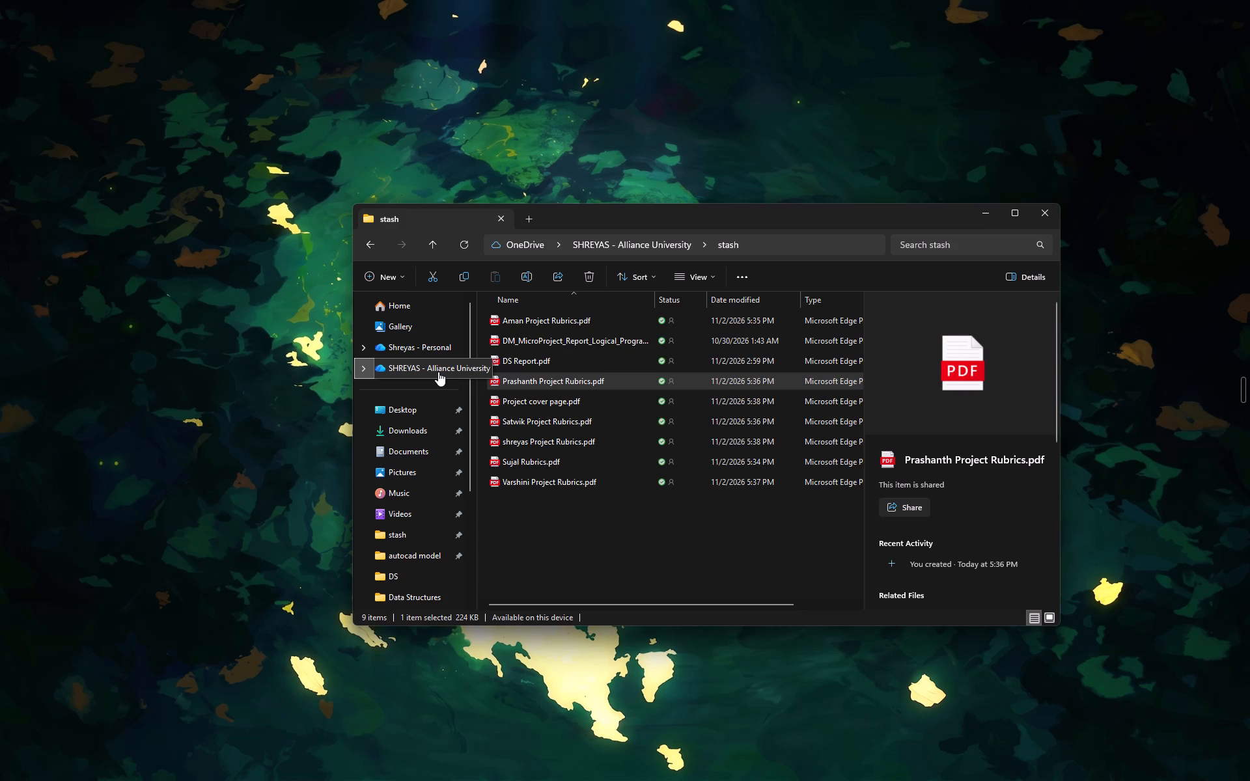
{"action": "double_click", "coordinate": [523, 446]}
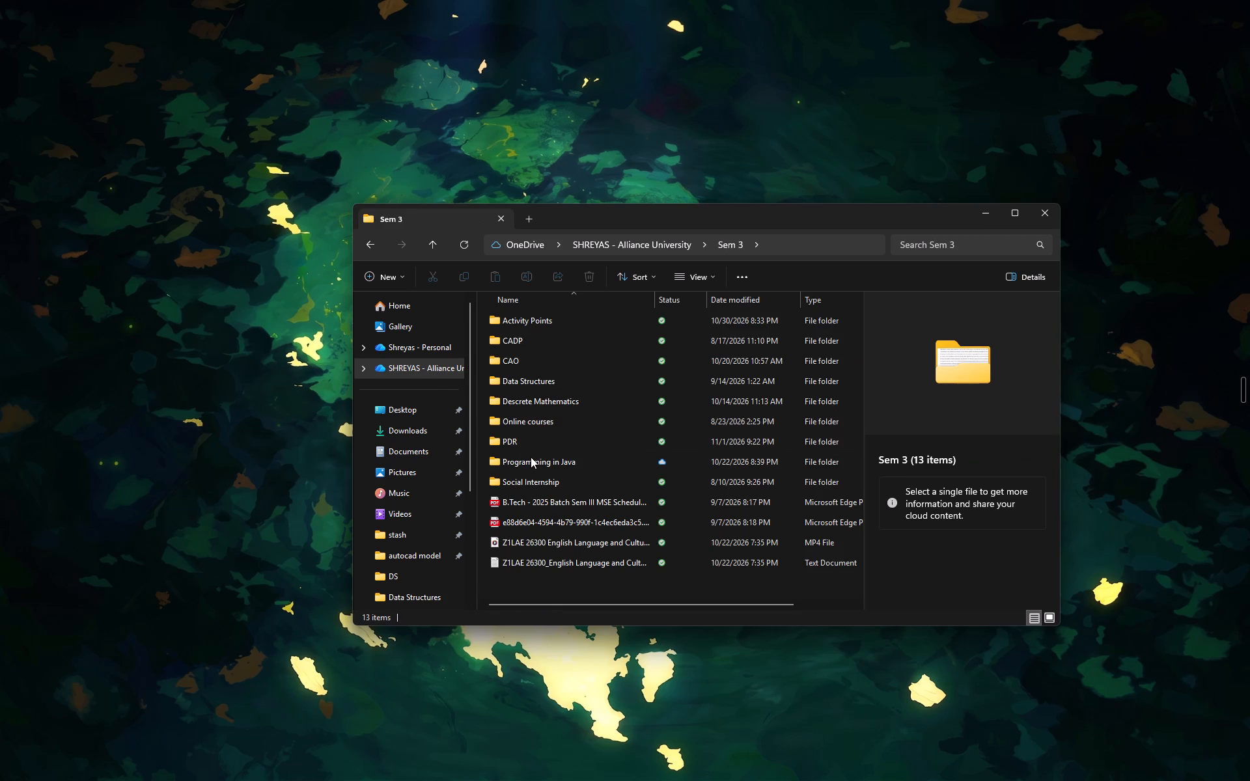
{"action": "double_click", "coordinate": [531, 457]}
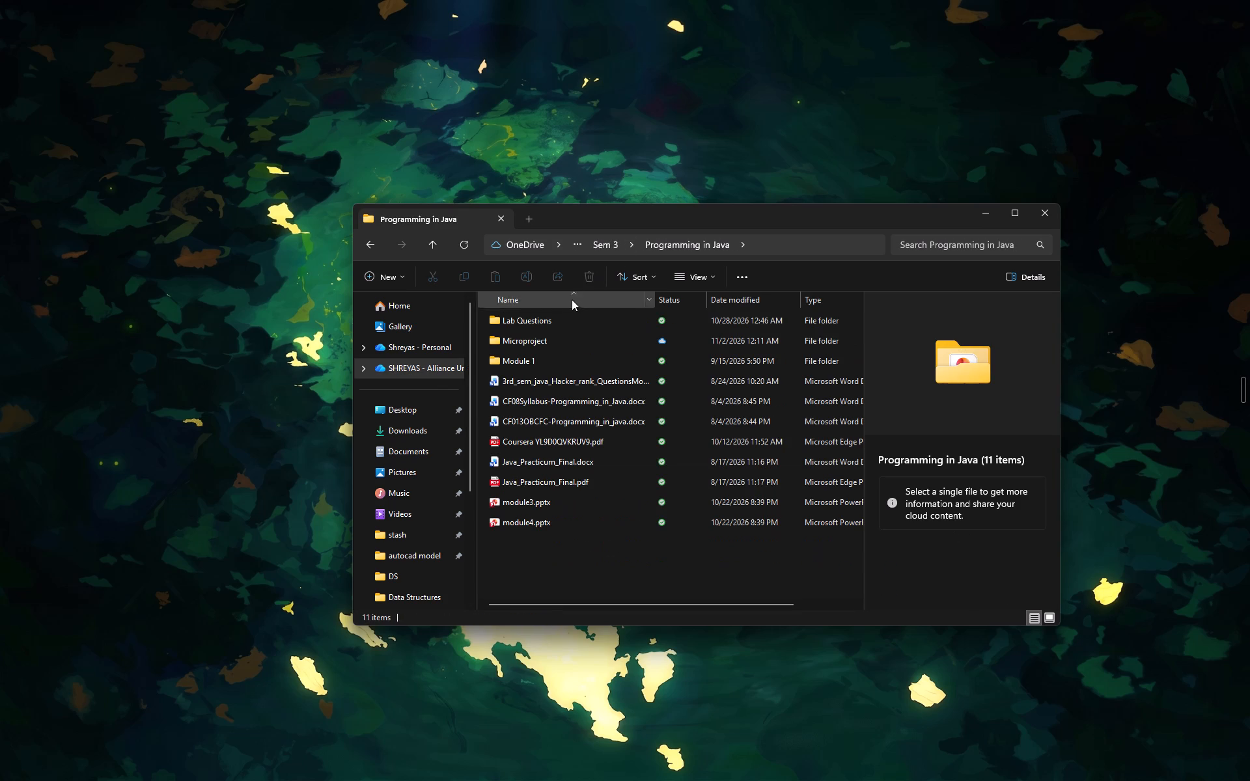
{"action": "left_click", "coordinate": [566, 321]}
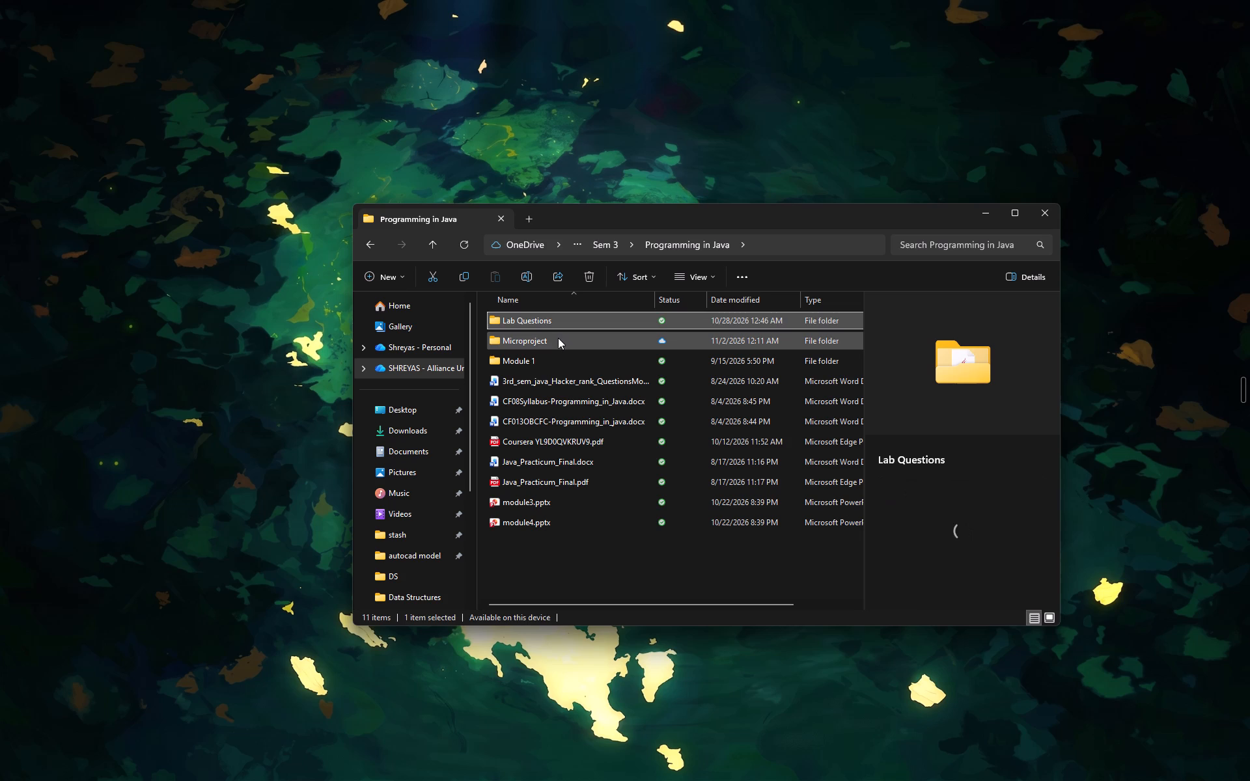
{"action": "left_click", "coordinate": [558, 338]}
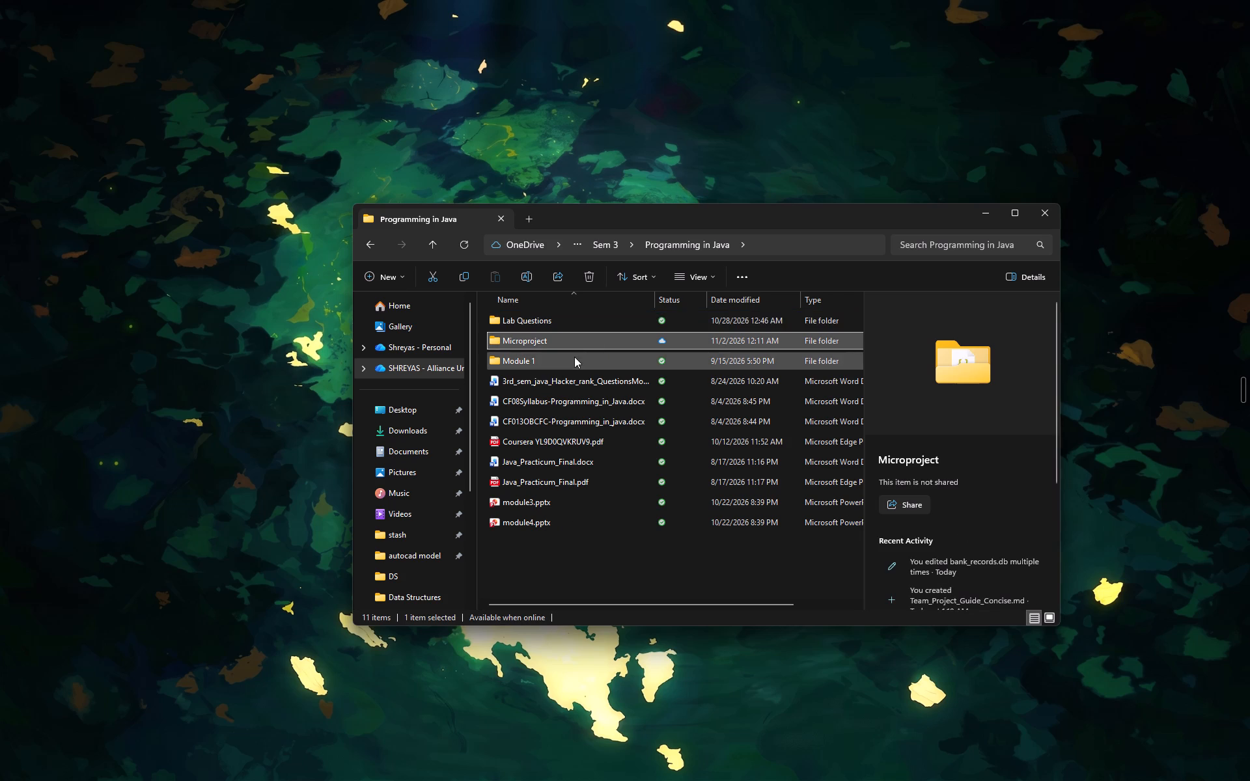
{"action": "double_click", "coordinate": [582, 337]}
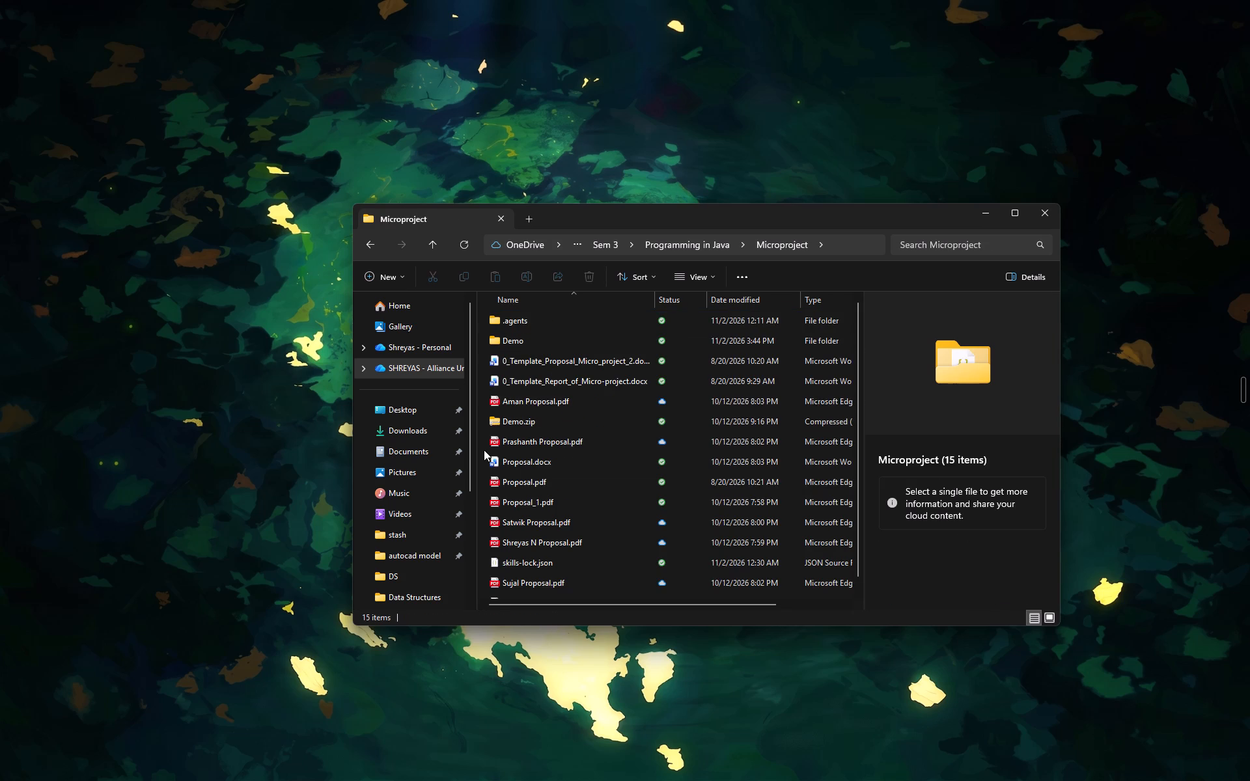
{"action": "double_click", "coordinate": [535, 334]}
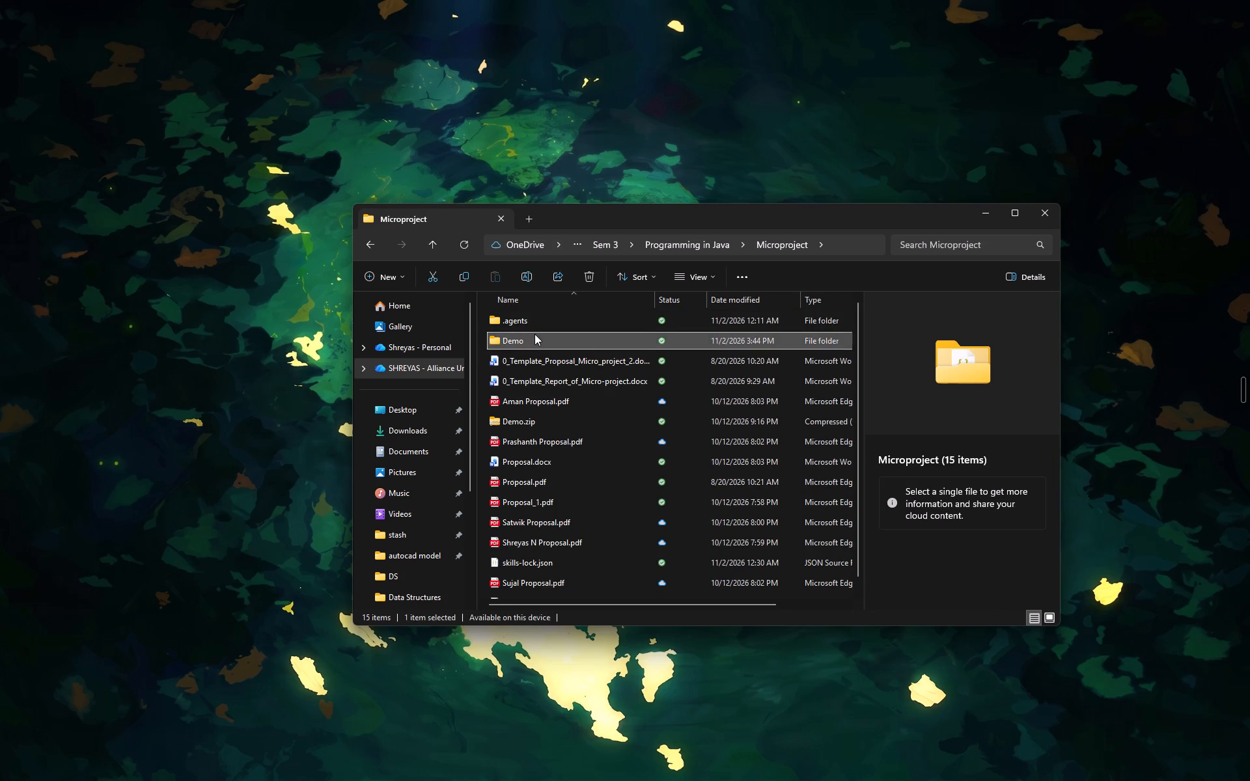
Open a terminal in the Demo folder and launch opencode there.
{"action": "scroll", "coordinate": [484, 362], "scroll_direction": "down", "scroll_amount": 1}
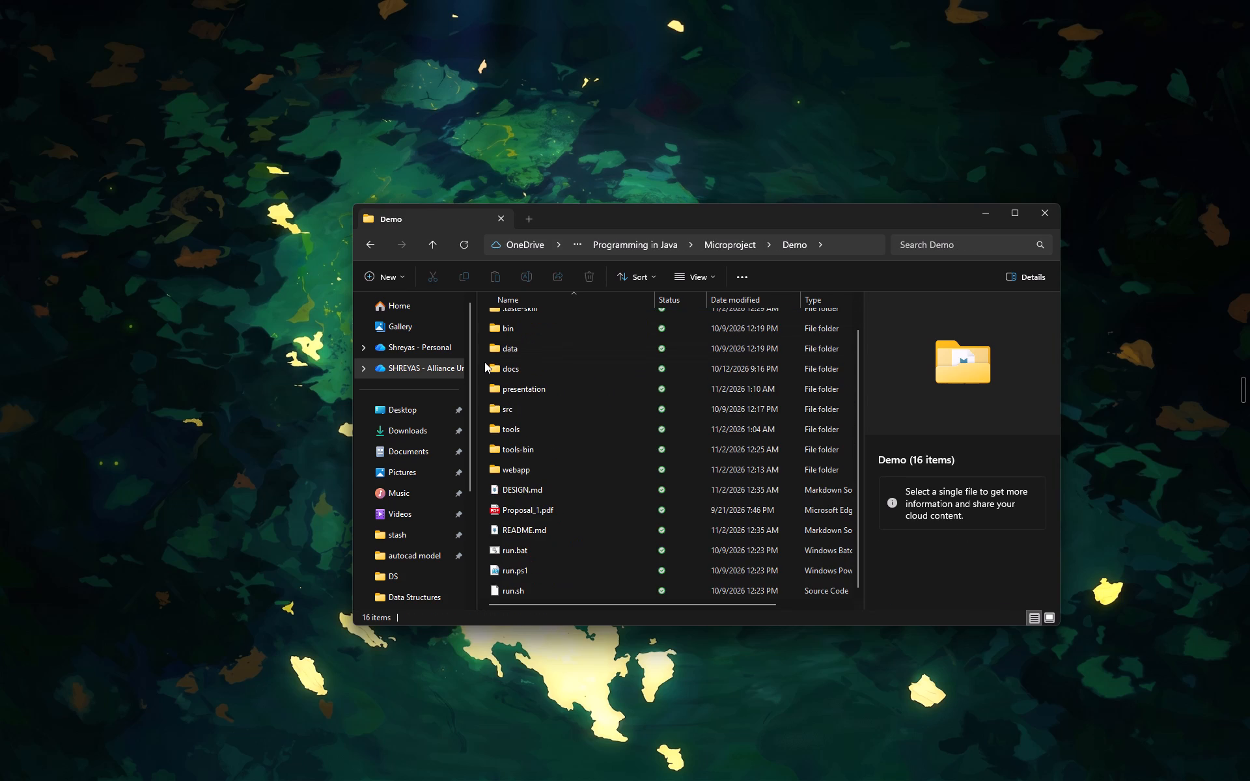
{"action": "scroll", "coordinate": [484, 362], "scroll_direction": "down", "scroll_amount": 1}
{"action": "right_click", "coordinate": [484, 362]}
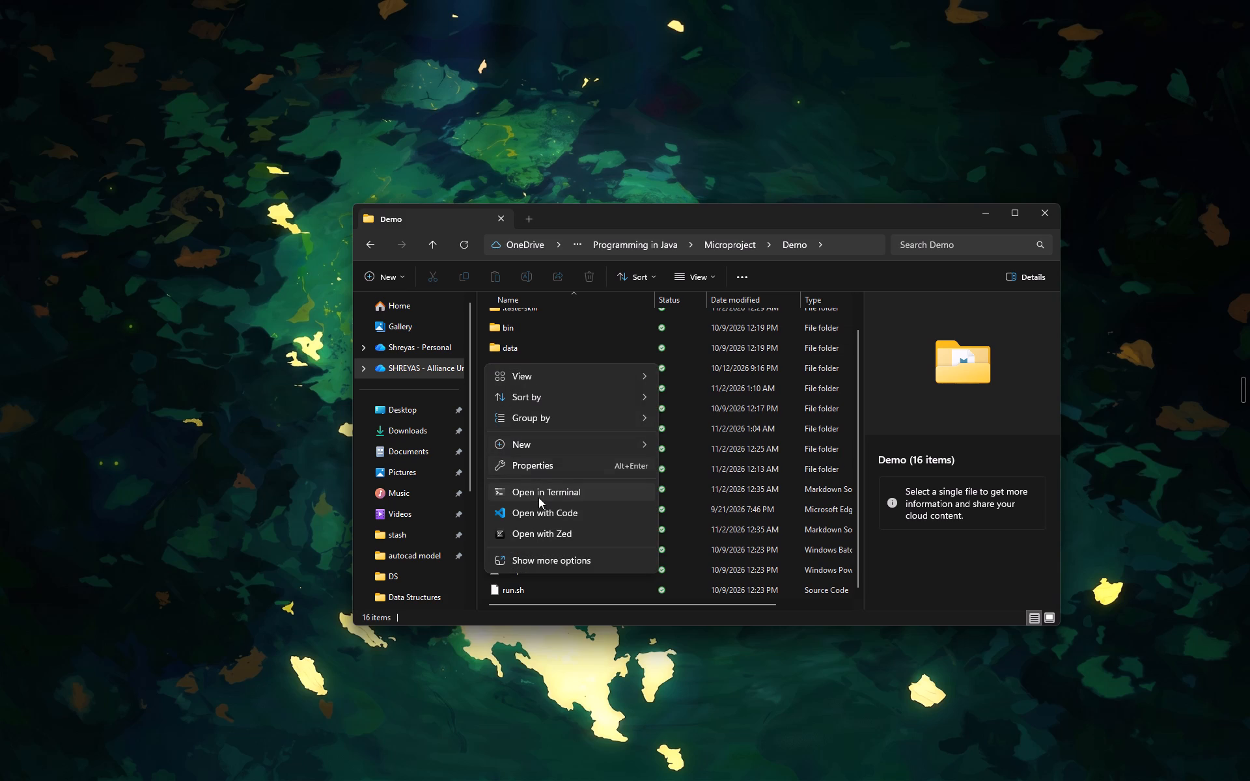
{"action": "left_click", "coordinate": [538, 498]}
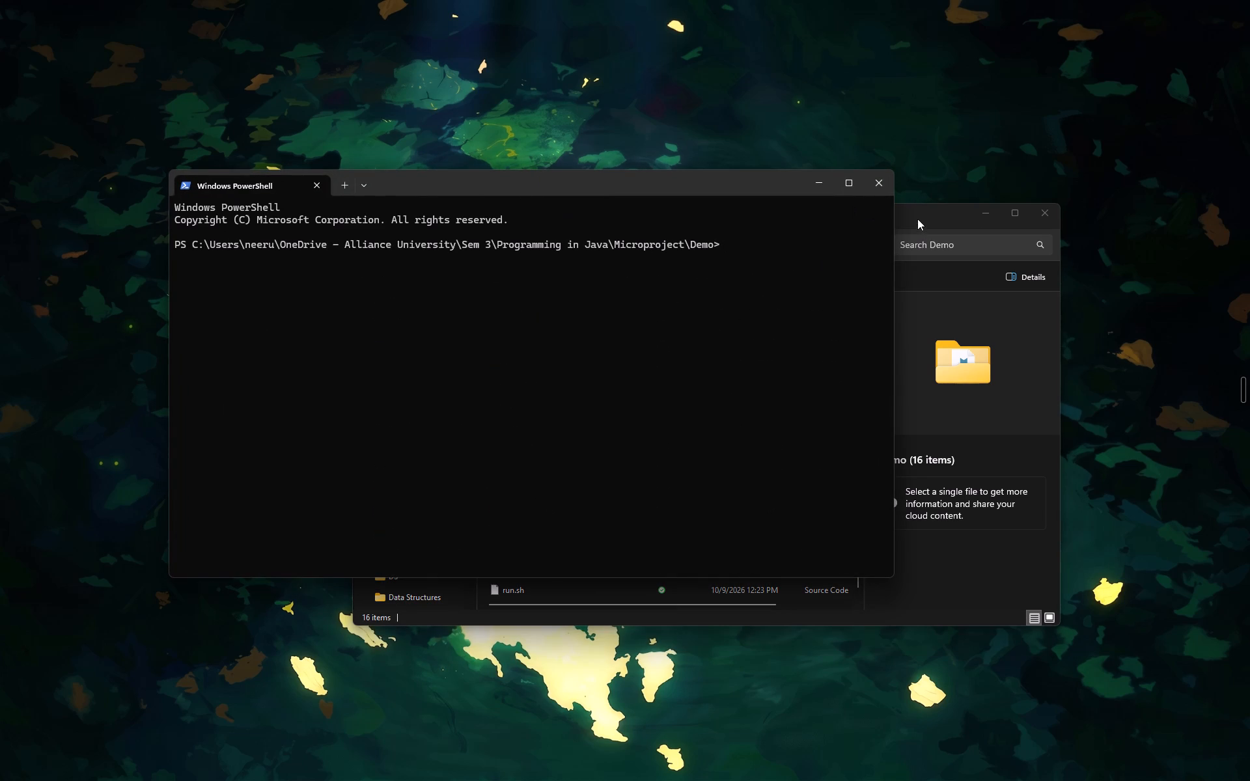
{"action": "type", "text": "opencid"}
{"action": "key", "text": "BackSpace"}
{"action": "key", "text": "BackSpace"}
{"action": "type", "text": "ode"}
{"action": "key", "text": "Return"}
Copy Micro_project_-_Report_Template.docx from the DS folder in Documents, Projects into the Demo folder, using a second File Explorer tab.
{"action": "left_click", "coordinate": [946, 212]}
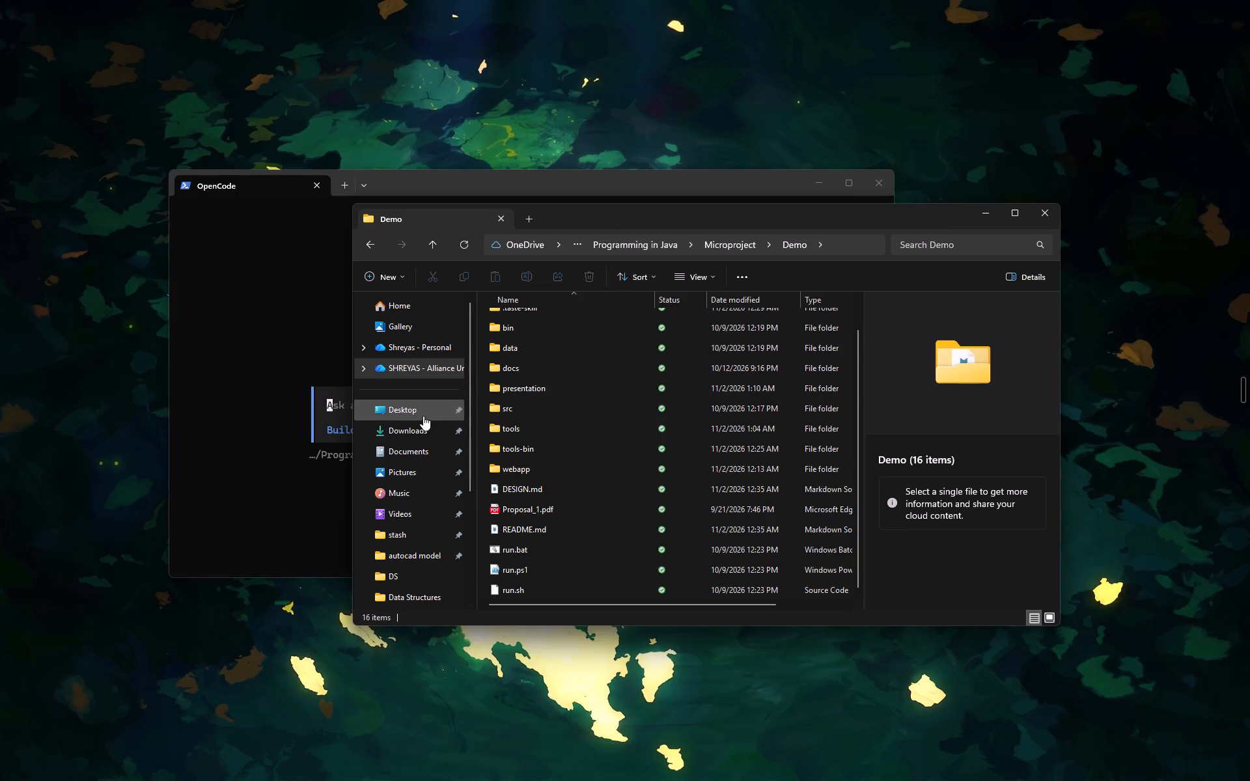
{"action": "left_click", "coordinate": [526, 223]}
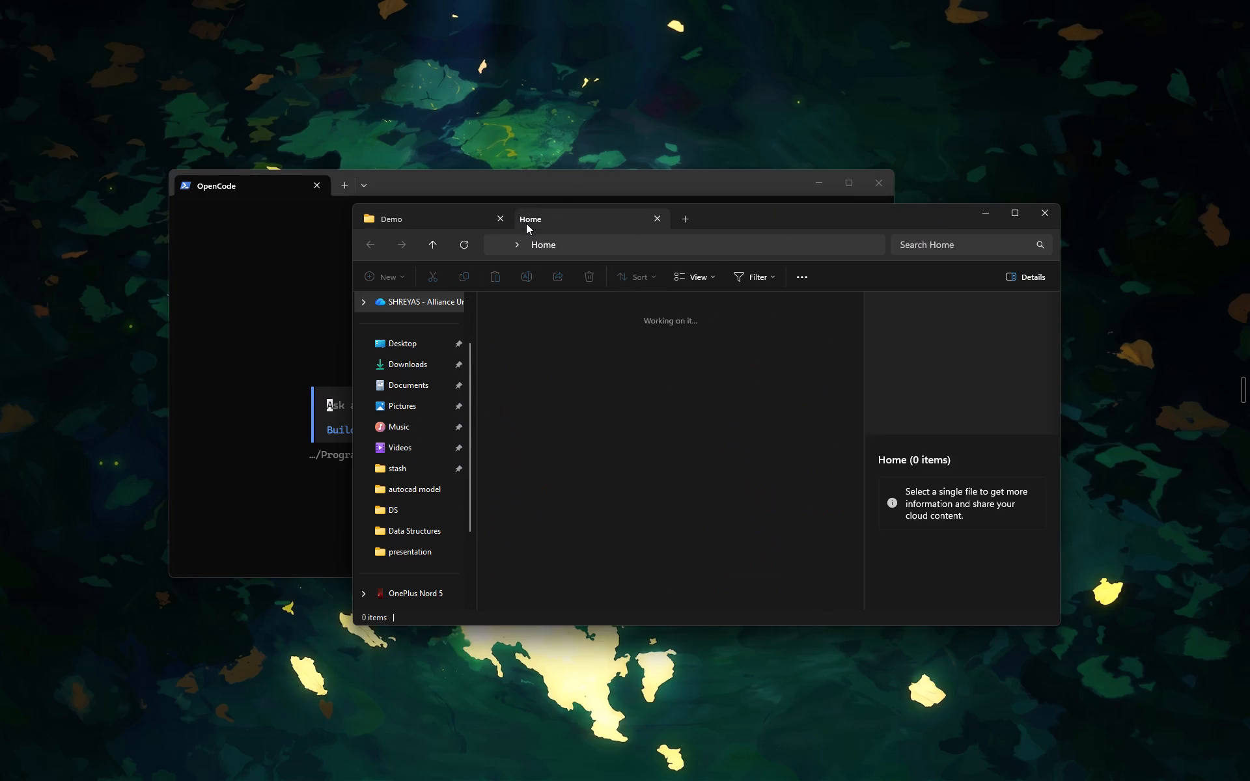
{"action": "left_click", "coordinate": [387, 392]}
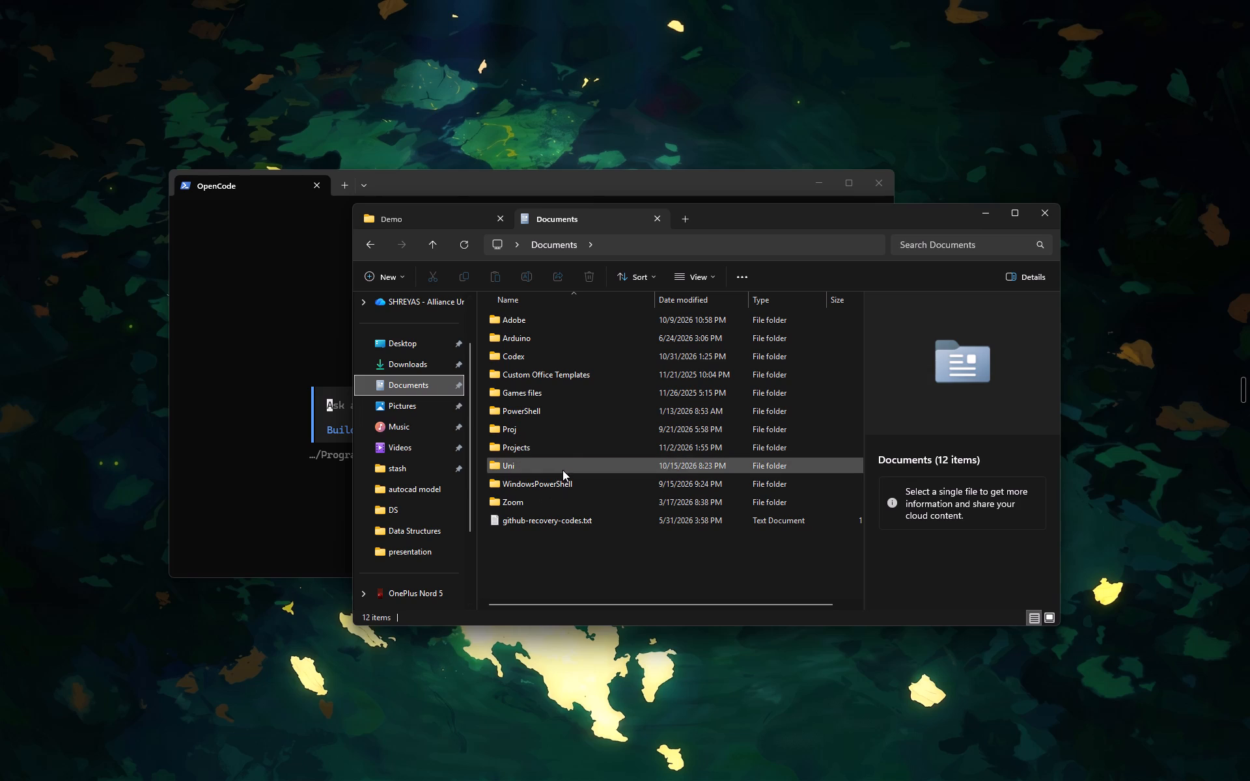
{"action": "double_click", "coordinate": [578, 447]}
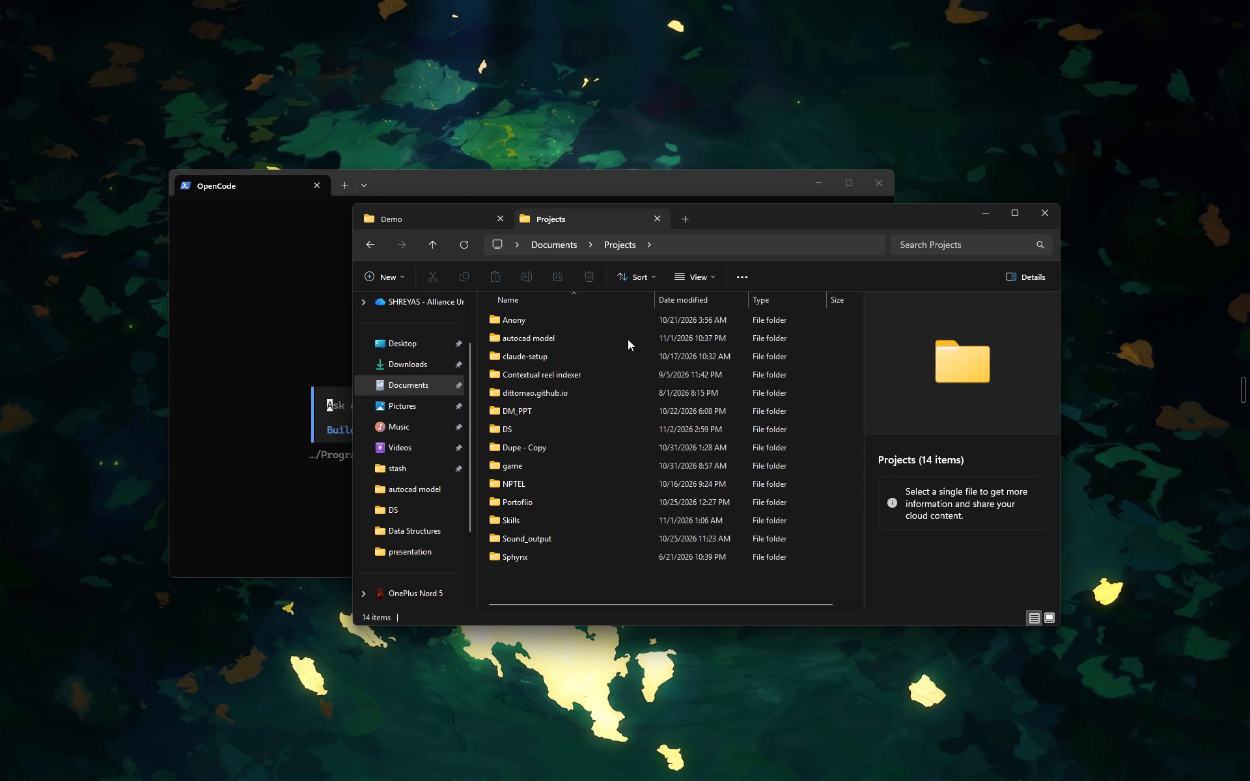
{"action": "double_click", "coordinate": [547, 430]}
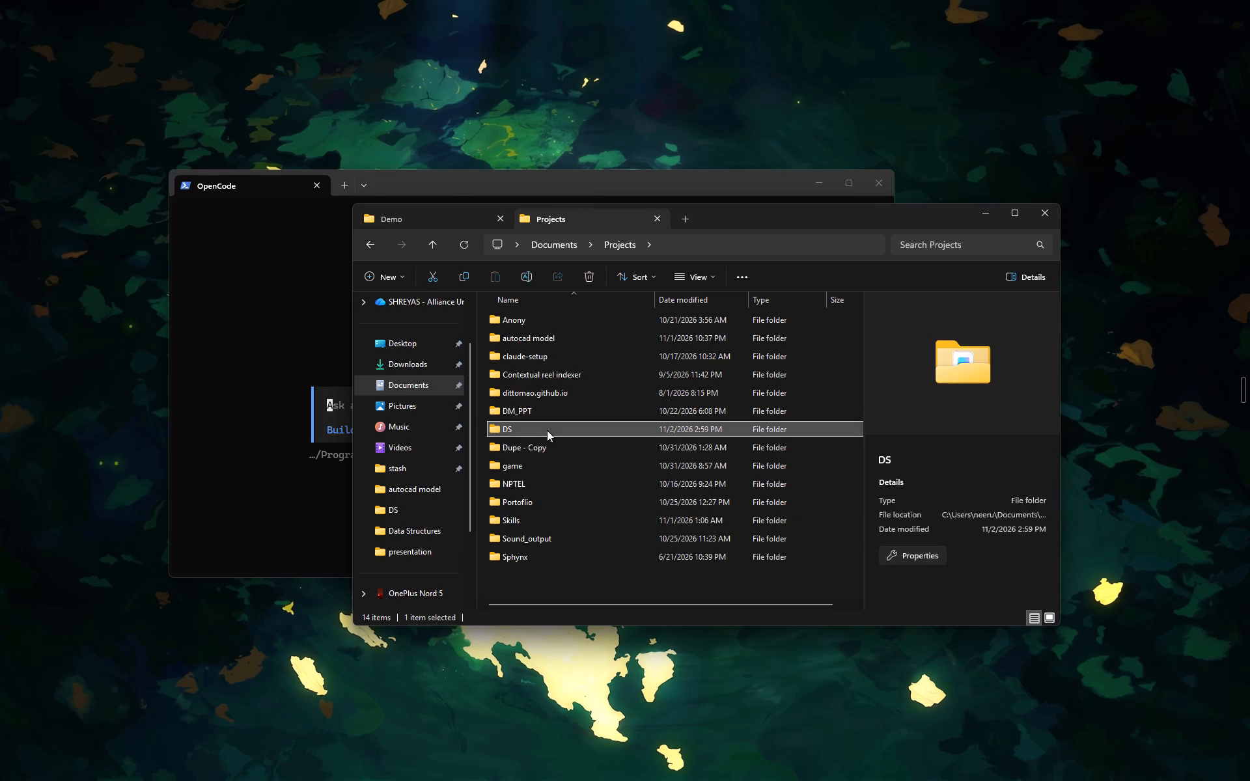
{"action": "left_click", "coordinate": [581, 472]}
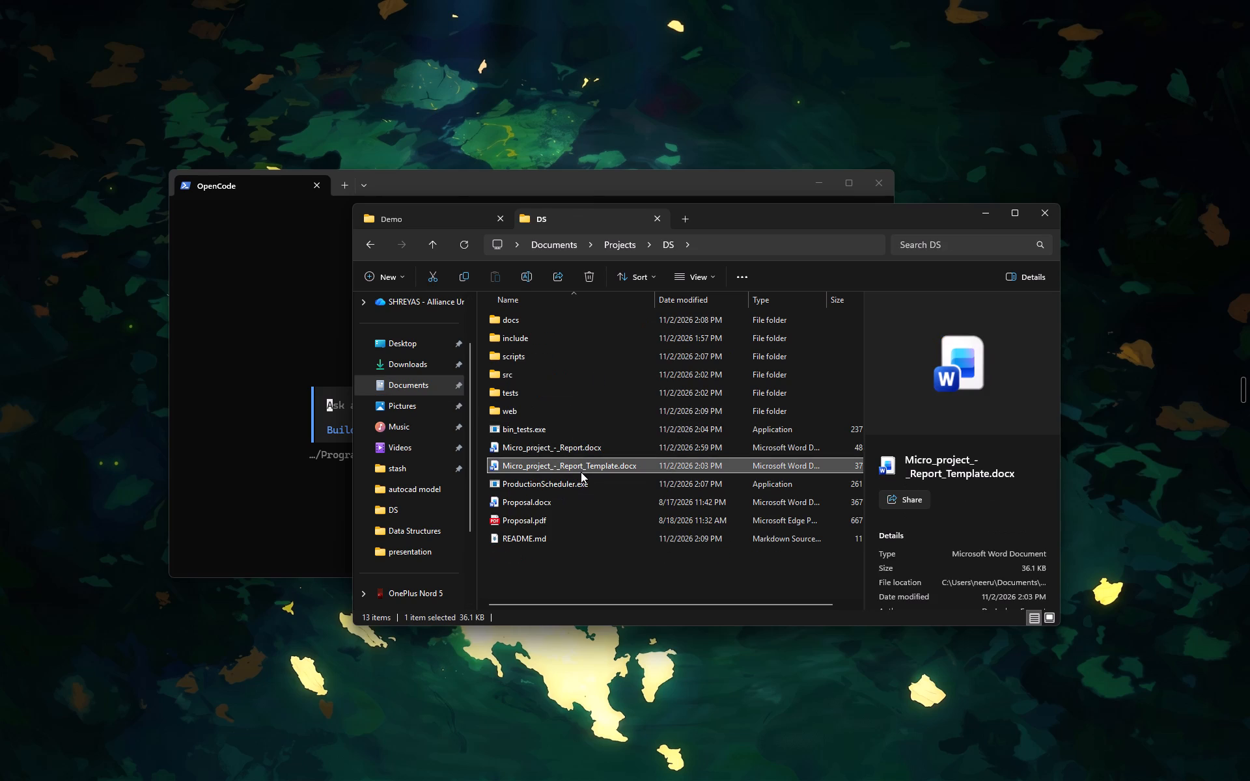
{"action": "key", "text": "ctrl+c"}
{"action": "left_click", "coordinate": [456, 216]}
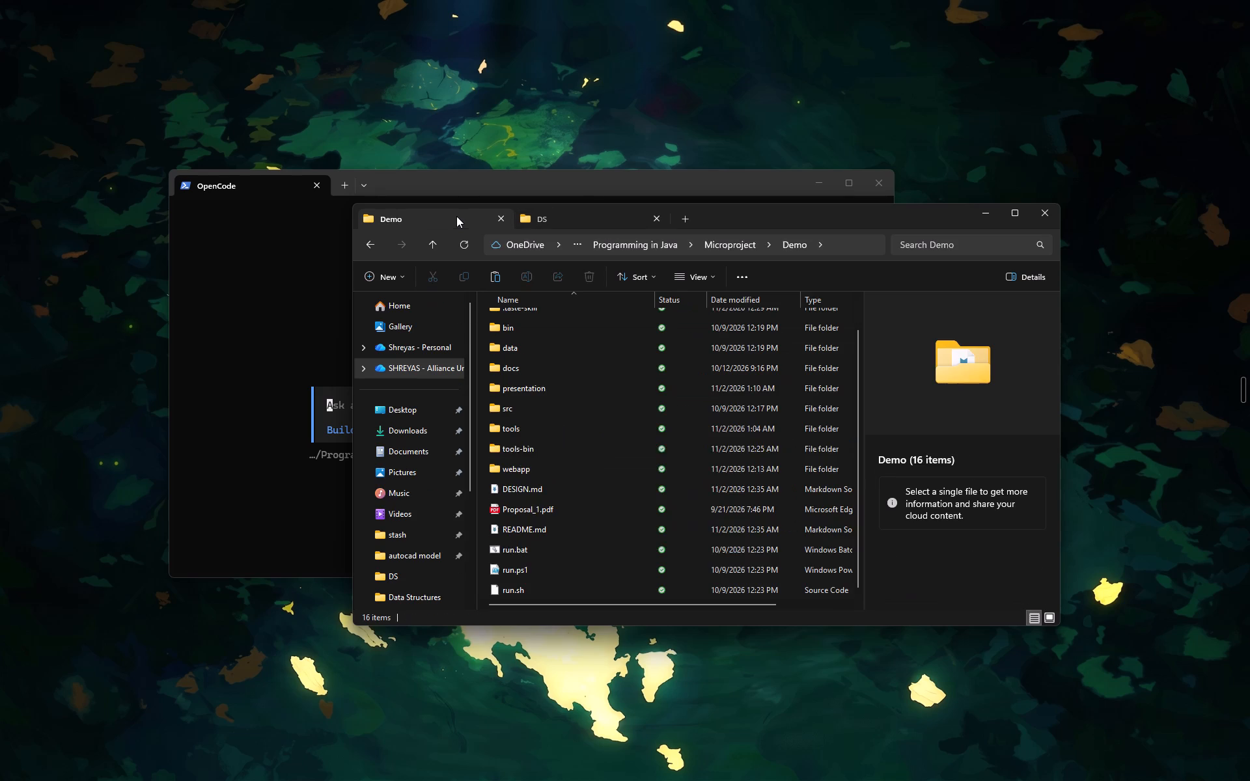
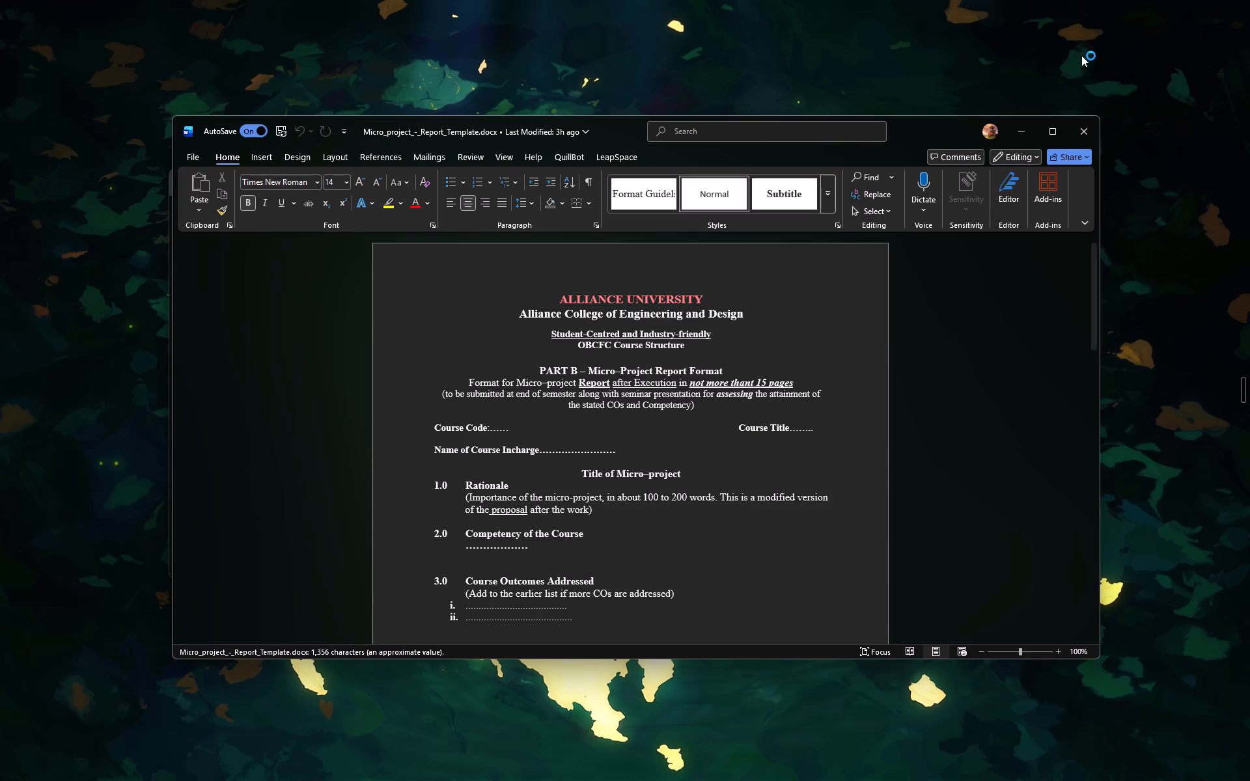
{"action": "left_click", "coordinate": [1081, 134]}
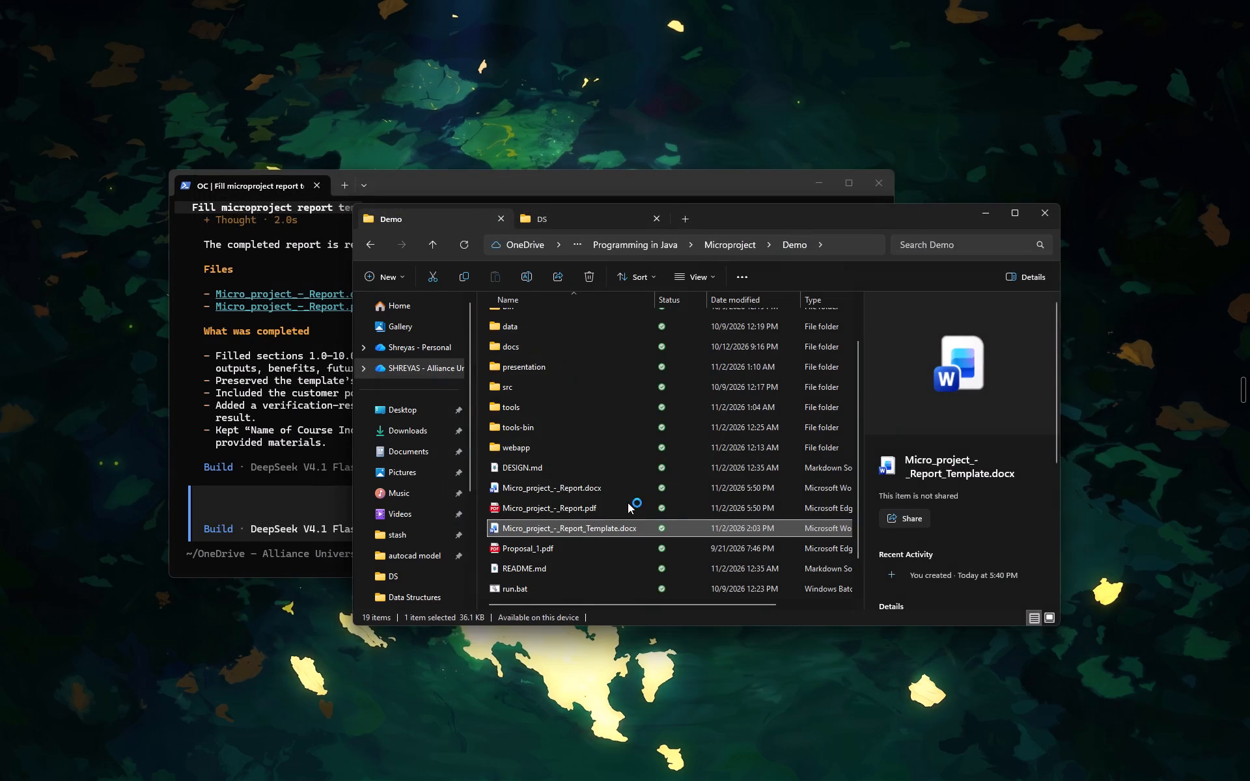
{"action": "double_click", "coordinate": [615, 495]}
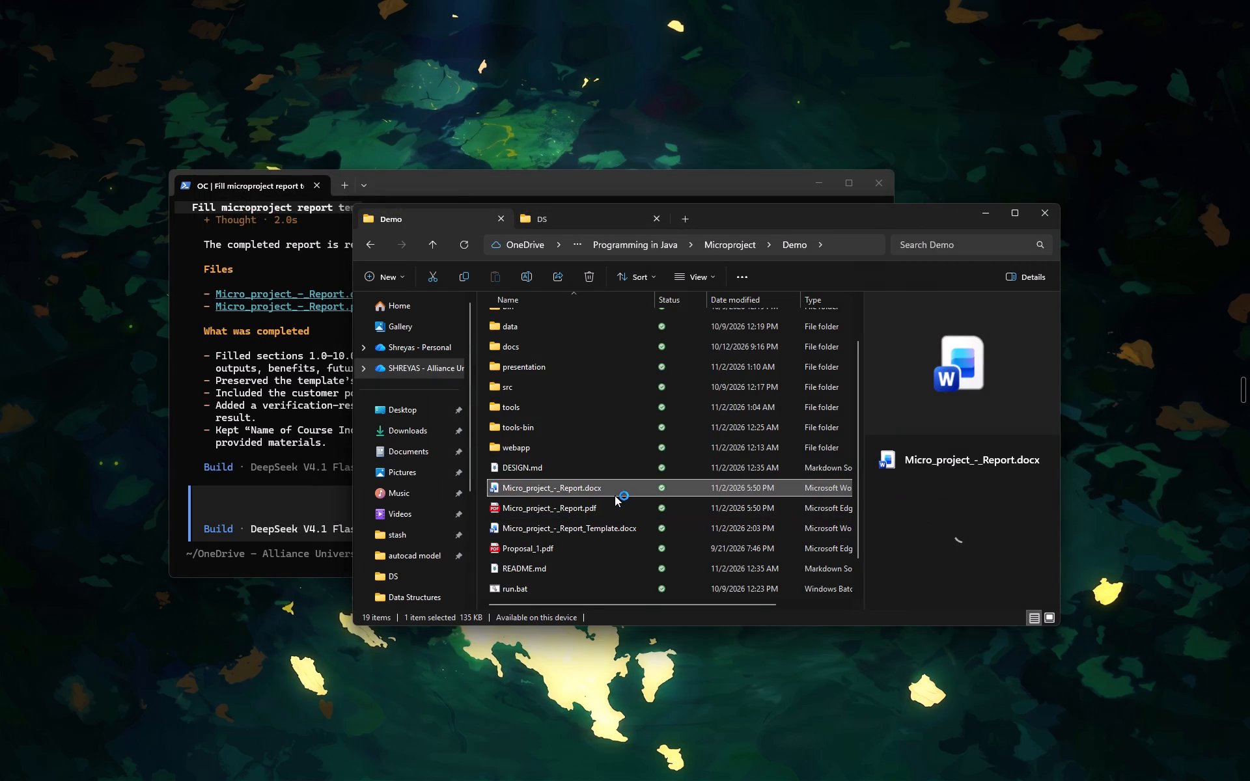
Skim the generated report's sections, tables and header fields to check how the template was filled in.
{"action": "scroll", "coordinate": [766, 374], "scroll_direction": "down", "scroll_amount": 4}
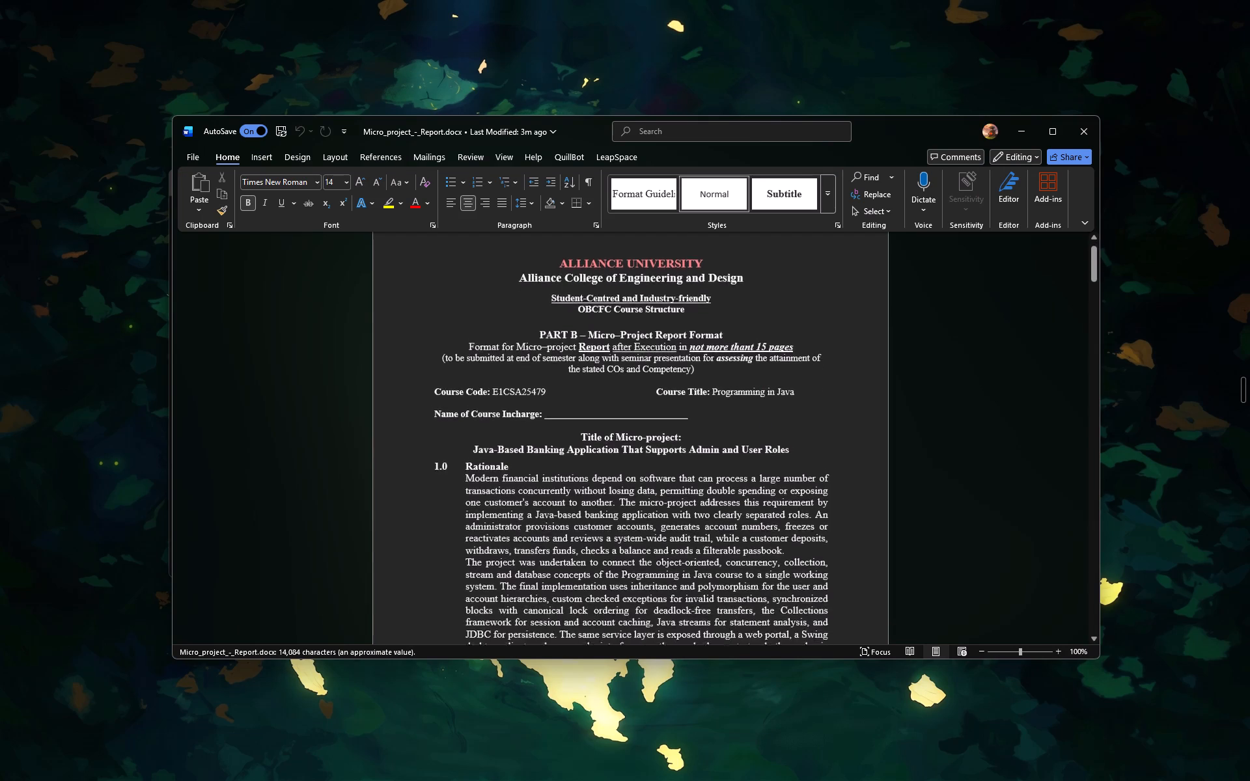
{"action": "scroll", "coordinate": [766, 374], "scroll_direction": "down", "scroll_amount": 18}
{"action": "scroll", "coordinate": [766, 374], "scroll_direction": "up", "scroll_amount": 12}
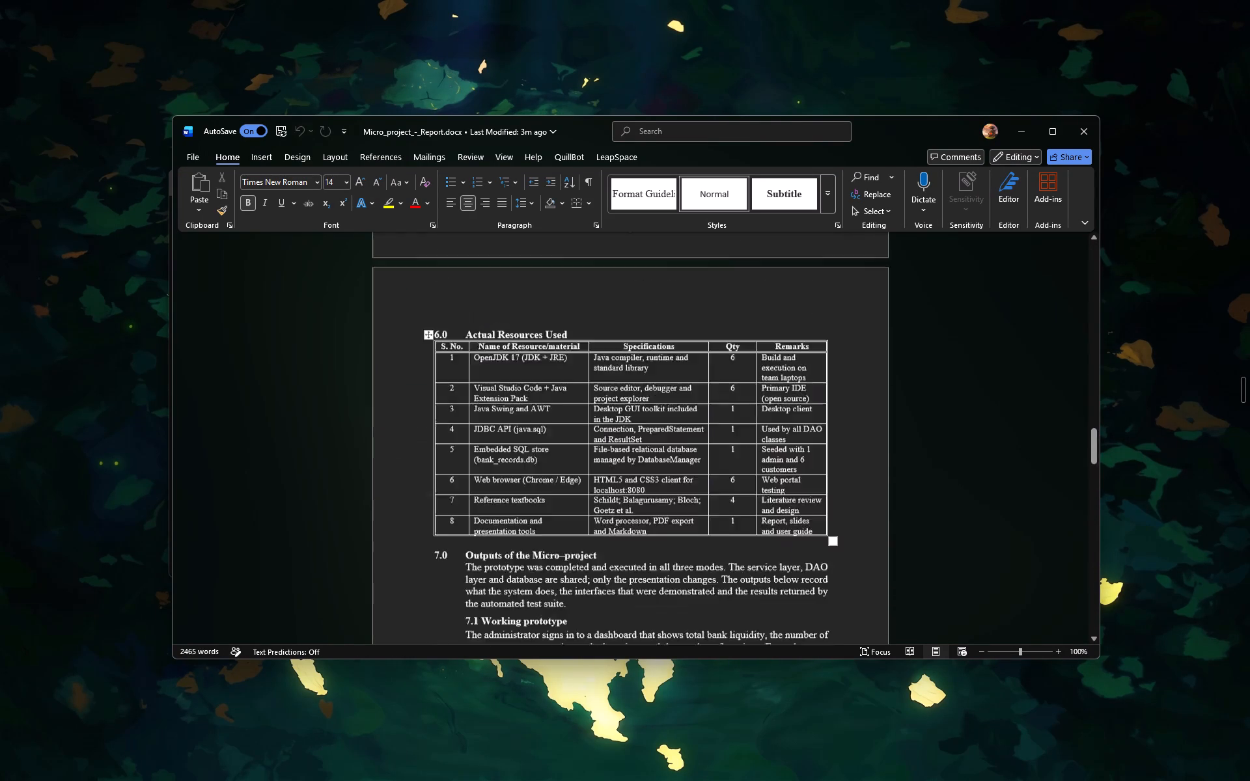
{"action": "scroll", "coordinate": [766, 374], "scroll_direction": "up", "scroll_amount": 12}
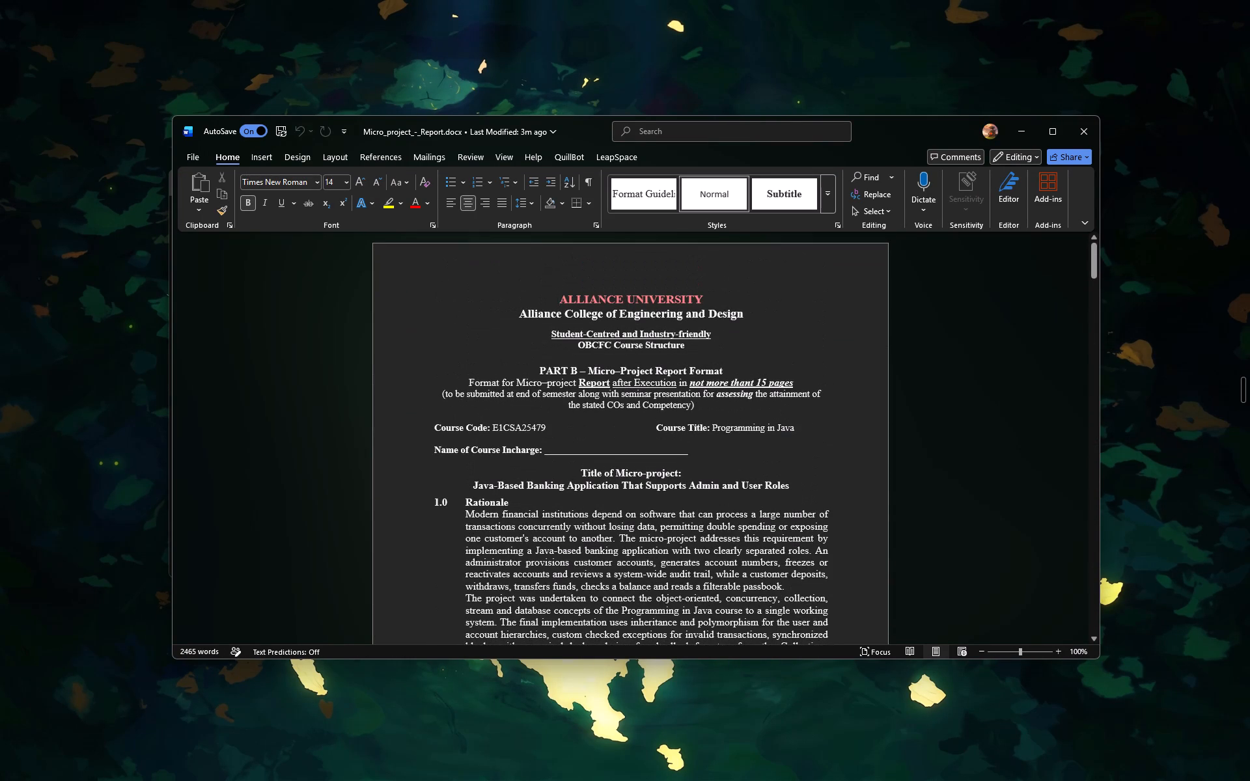
Replace the blank after "Name of Course Incharge:" with the faculty member's name prefixed by "Prof.", and save the report.
{"action": "left_click", "coordinate": [690, 452]}
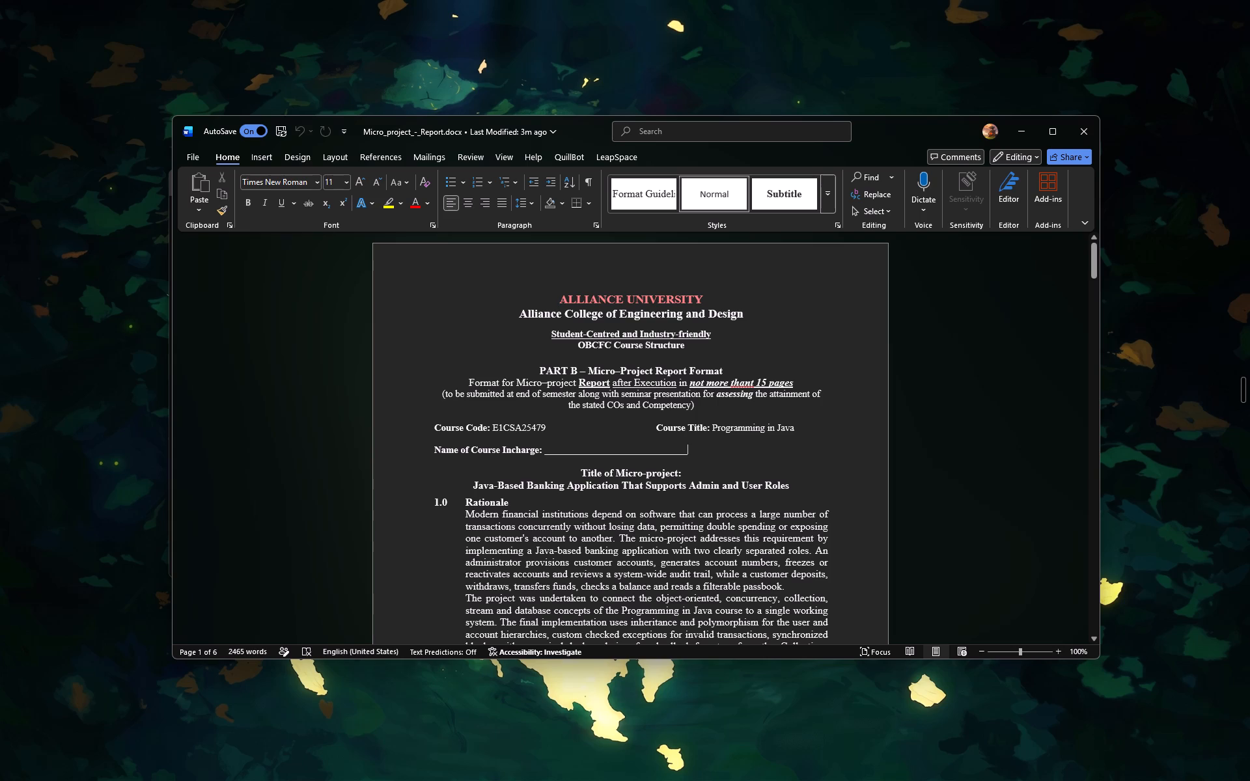
{"action": "key", "text": "ctrl+BackSpace"}
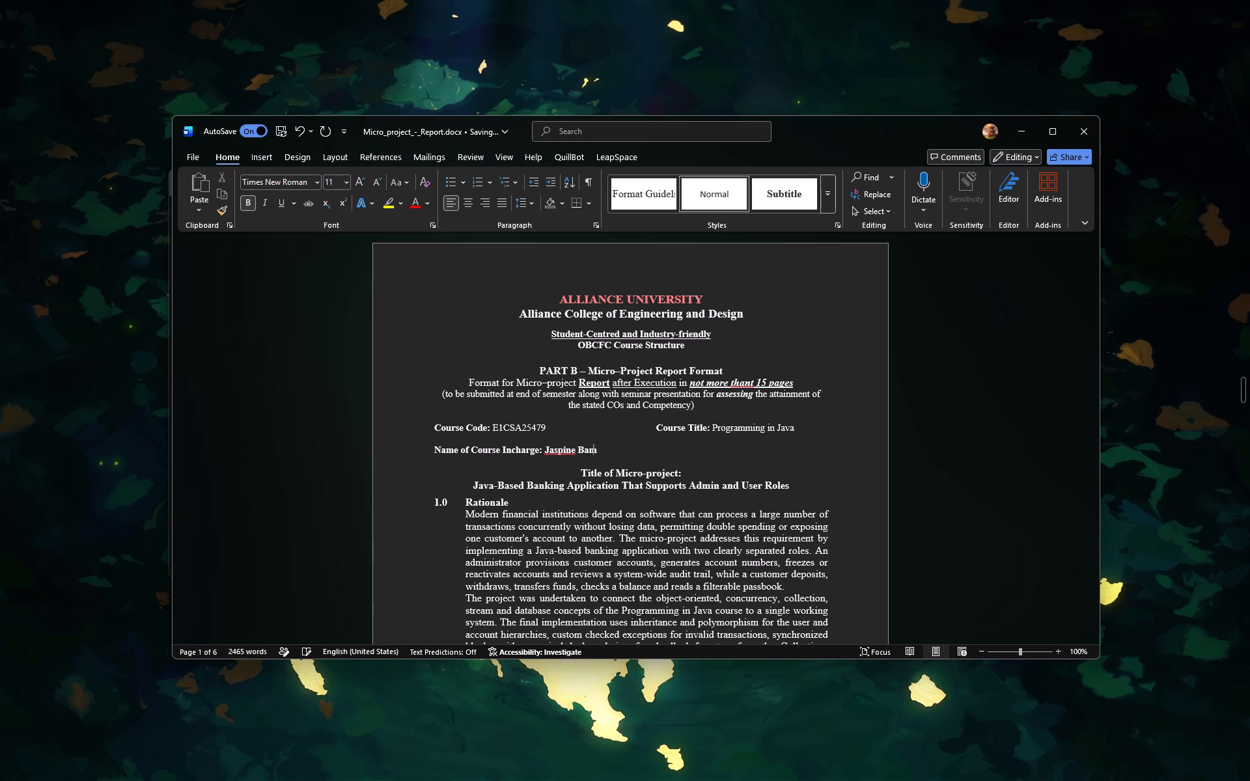
{"action": "type", "text": "ani"}
{"action": "key", "text": "space"}
{"action": "key", "text": "BackSpace"}
{"action": "key", "text": "ctrl+Left"}
{"action": "key", "text": "ctrl+Left"}
{"action": "key", "text": "ctrl+Left"}
{"action": "key", "text": "BackSpace"}
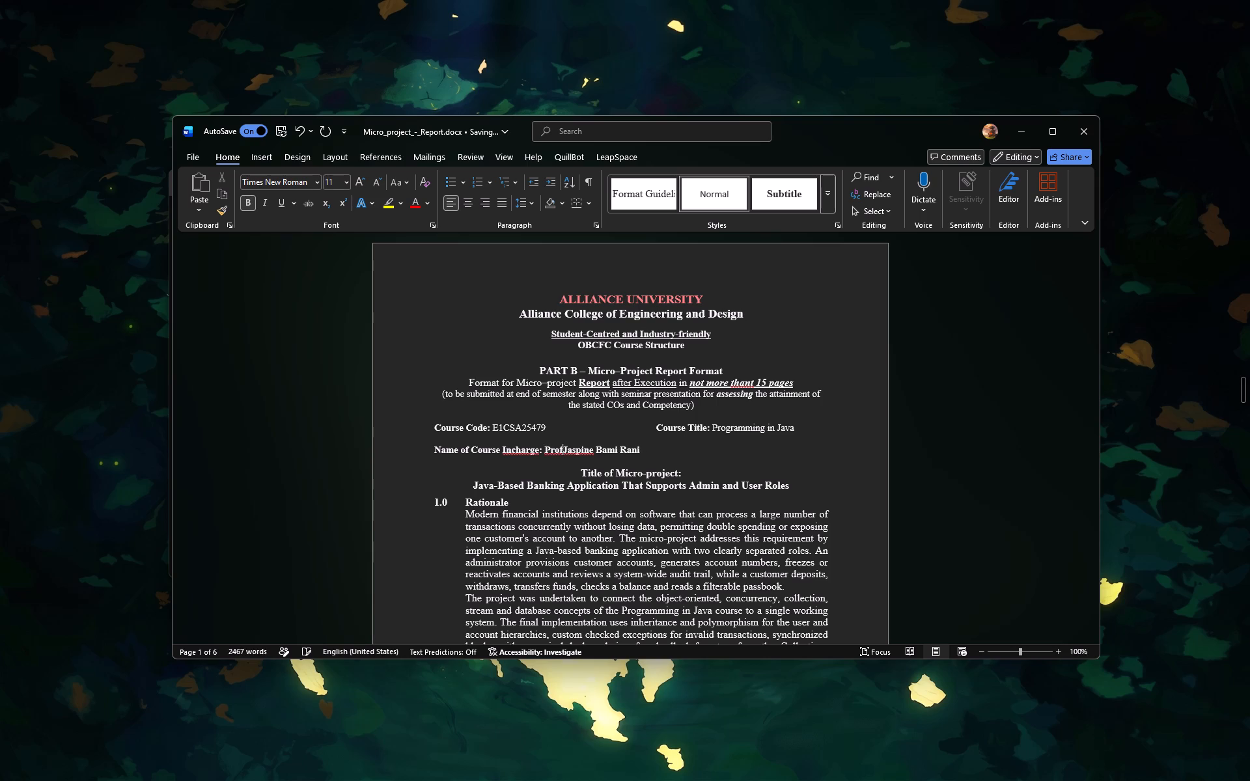
{"action": "type", "text": "."}
{"action": "key", "text": "space"}
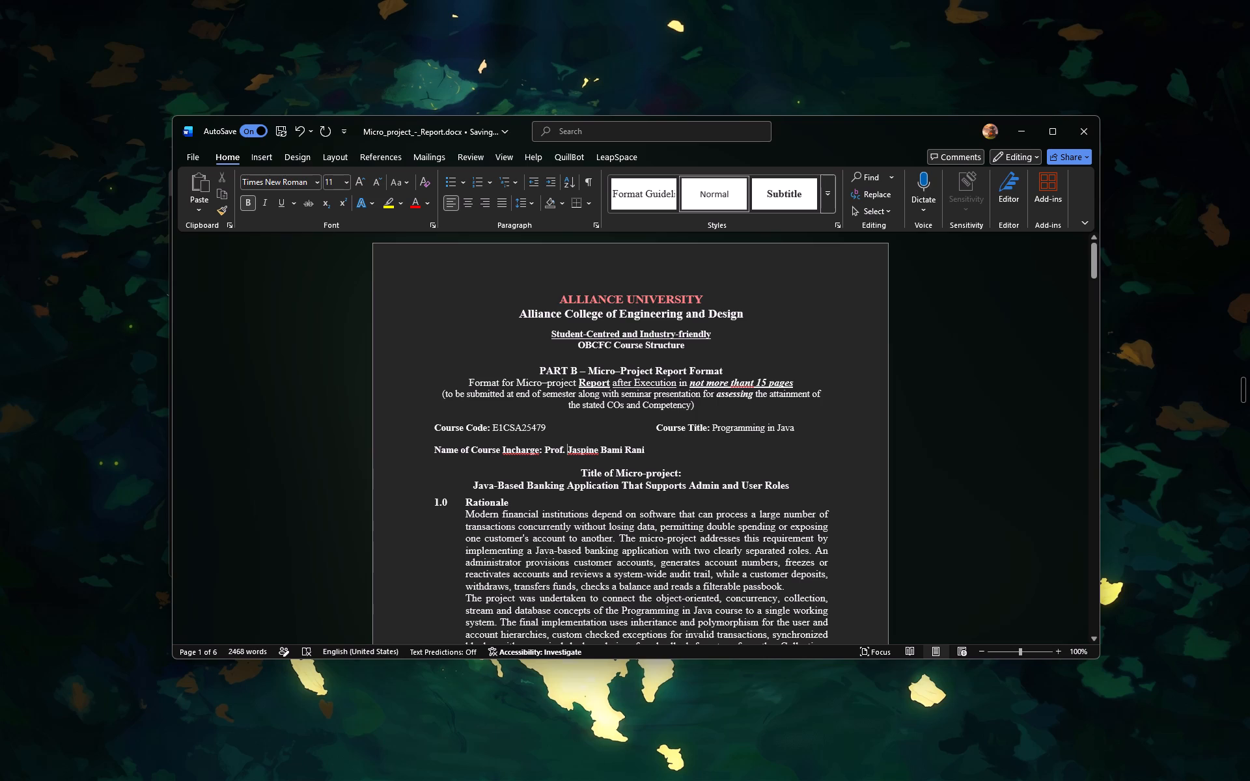
{"action": "key", "text": "ctrl+s"}
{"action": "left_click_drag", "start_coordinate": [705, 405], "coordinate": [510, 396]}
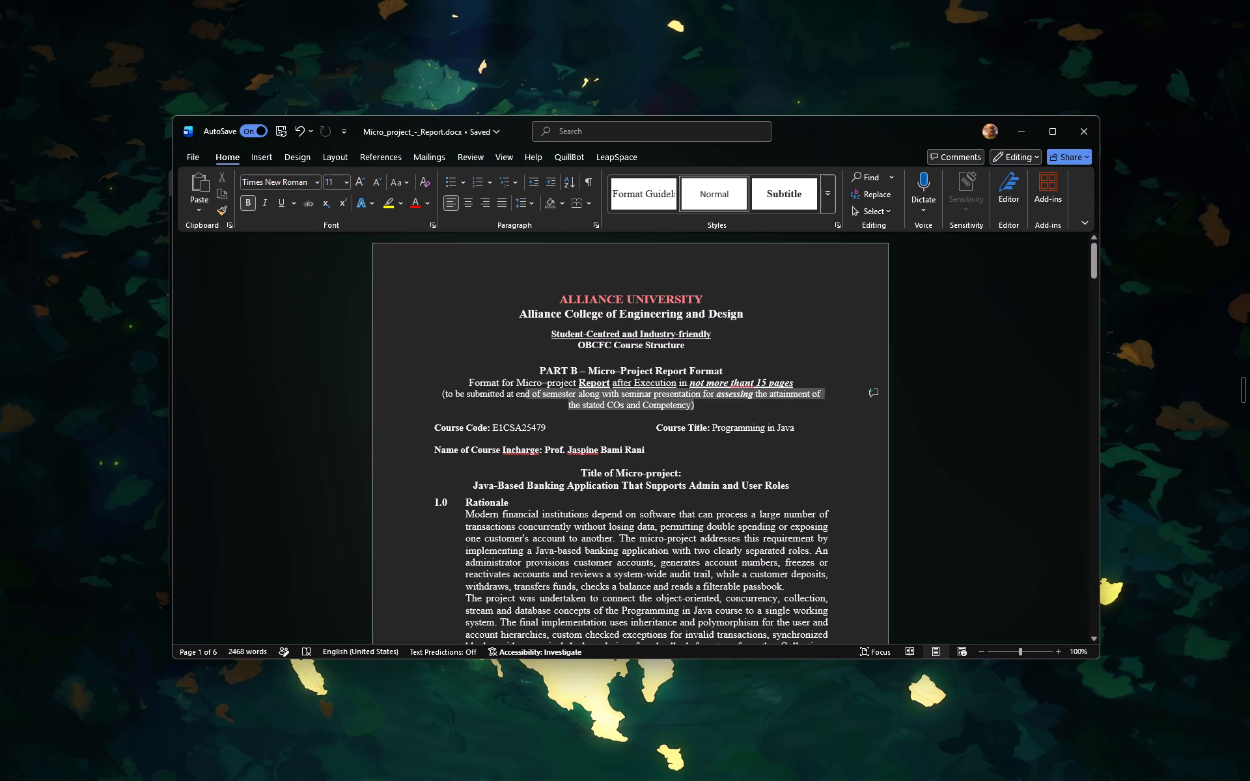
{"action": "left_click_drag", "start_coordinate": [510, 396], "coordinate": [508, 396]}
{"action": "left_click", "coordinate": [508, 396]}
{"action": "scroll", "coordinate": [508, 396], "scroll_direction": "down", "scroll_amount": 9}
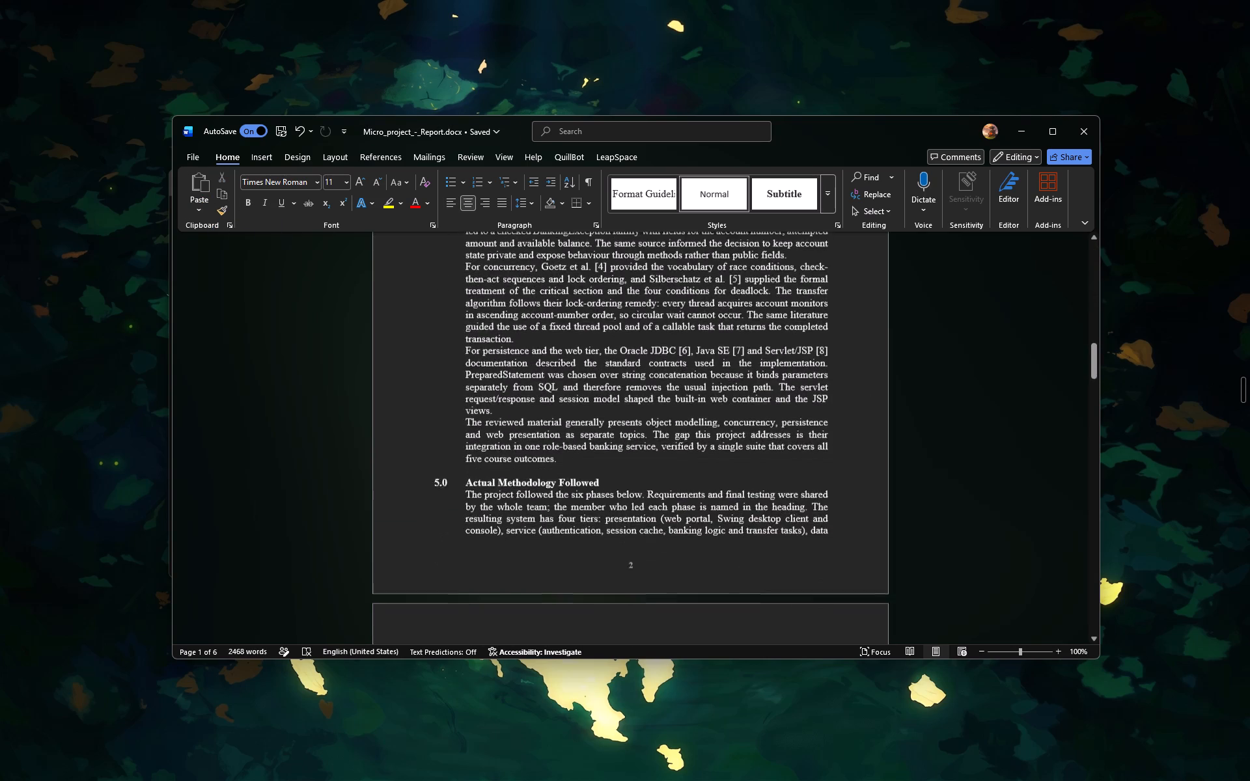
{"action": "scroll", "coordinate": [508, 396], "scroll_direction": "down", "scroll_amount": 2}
Save a copy of the report as the PDF Micro_project_-_Report.pdf in the stash folder of the university OneDrive's Documents.
{"action": "left_click", "coordinate": [187, 161]}
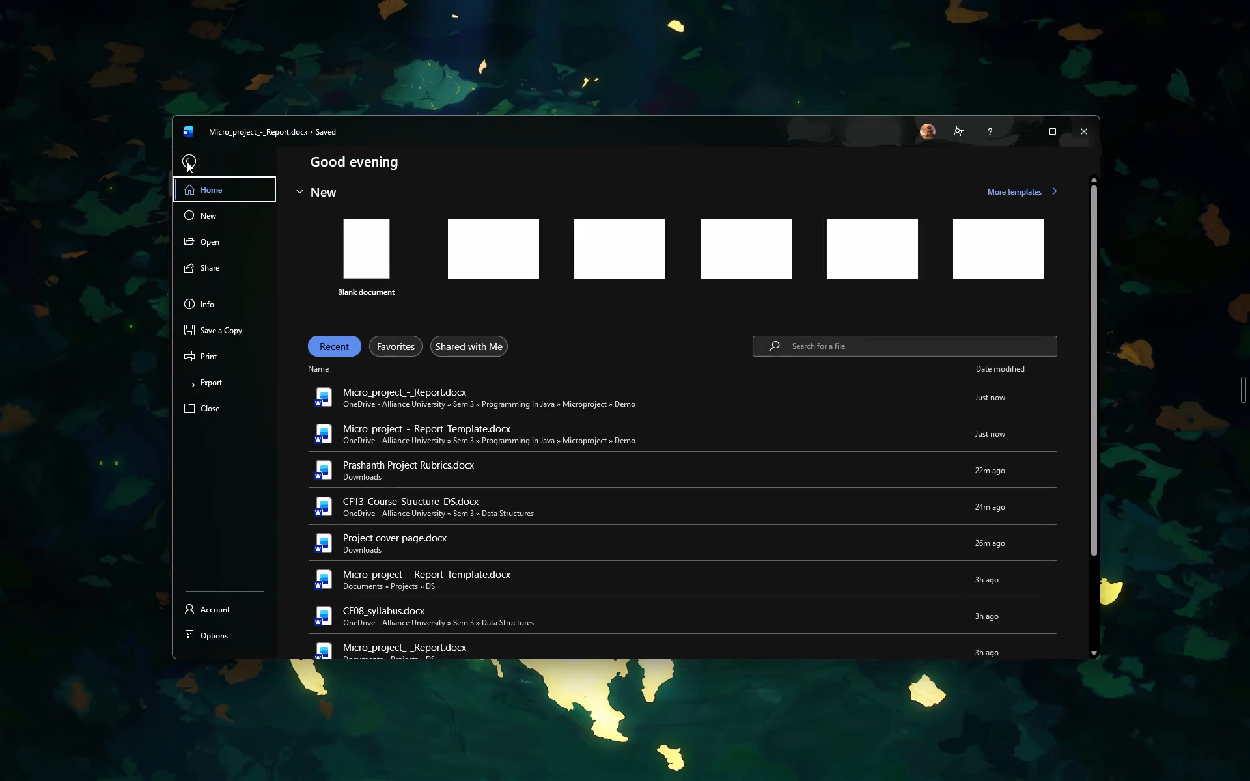
{"action": "left_click", "coordinate": [236, 322]}
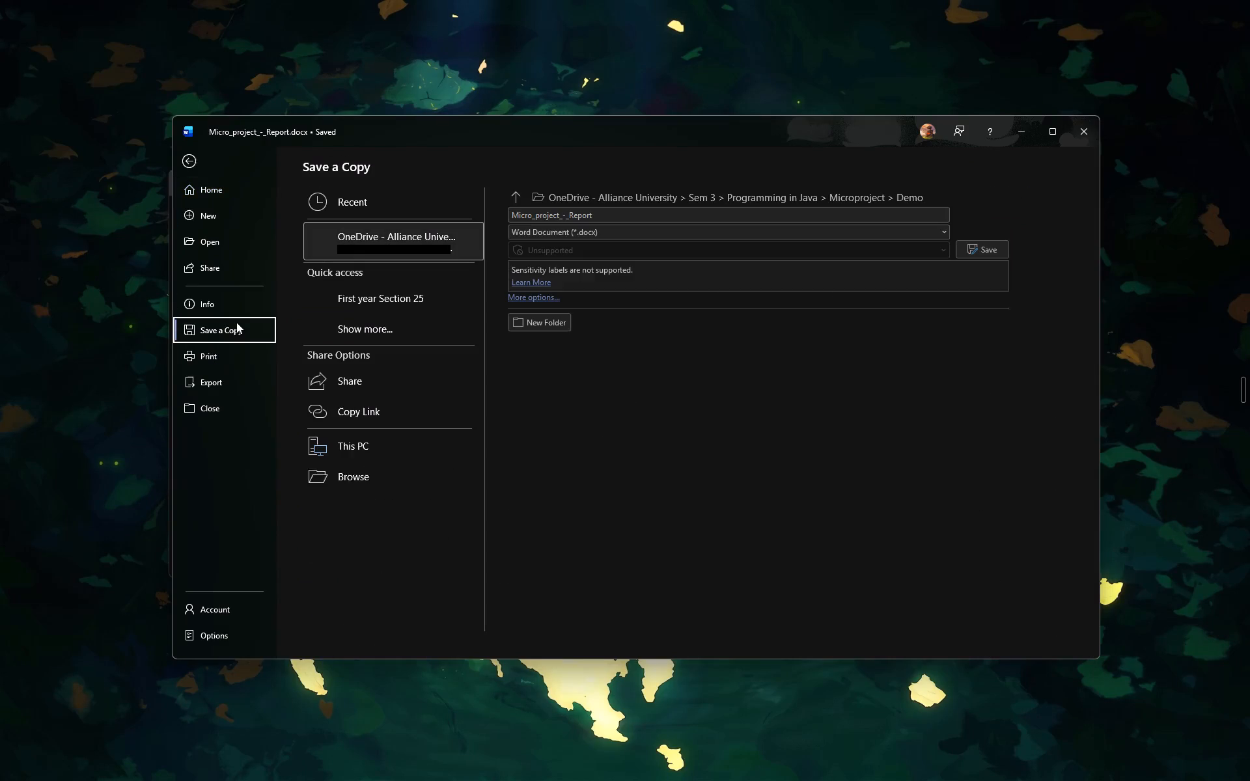
{"action": "left_click", "coordinate": [382, 506]}
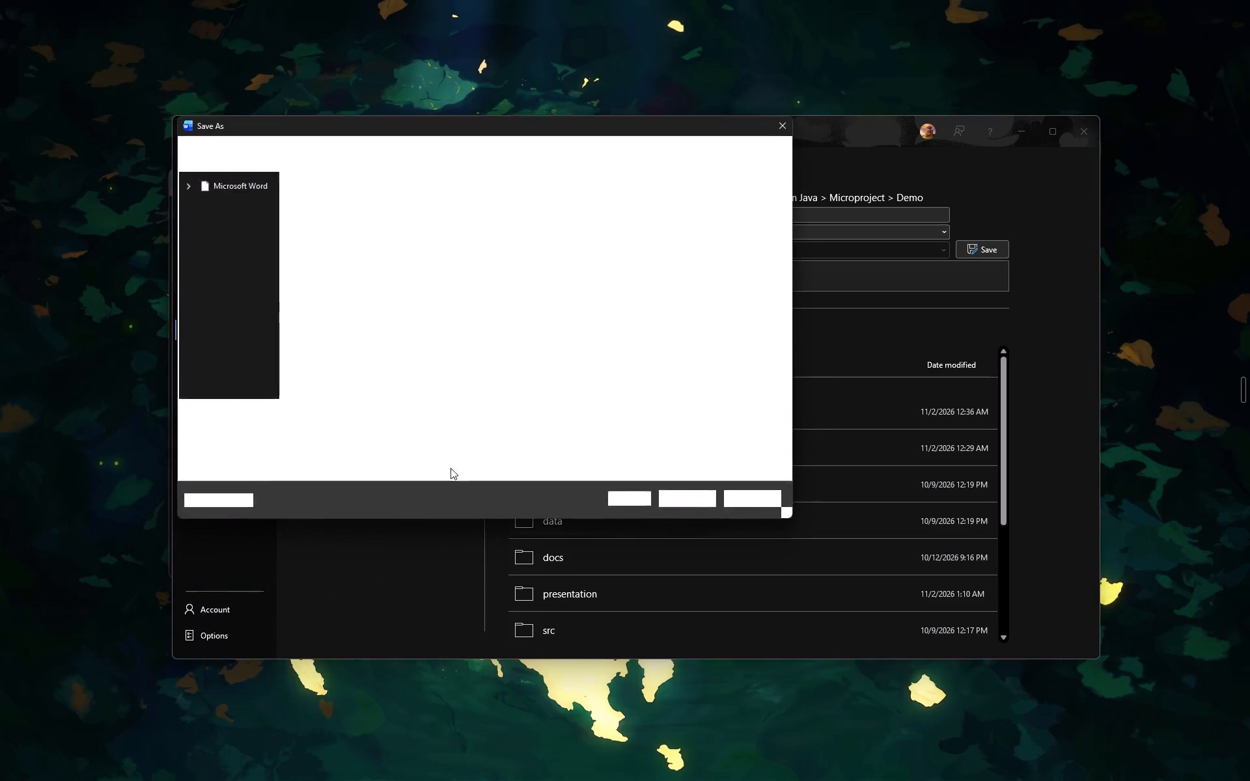
{"action": "left_click", "coordinate": [383, 436]}
{"action": "left_click", "coordinate": [272, 503]}
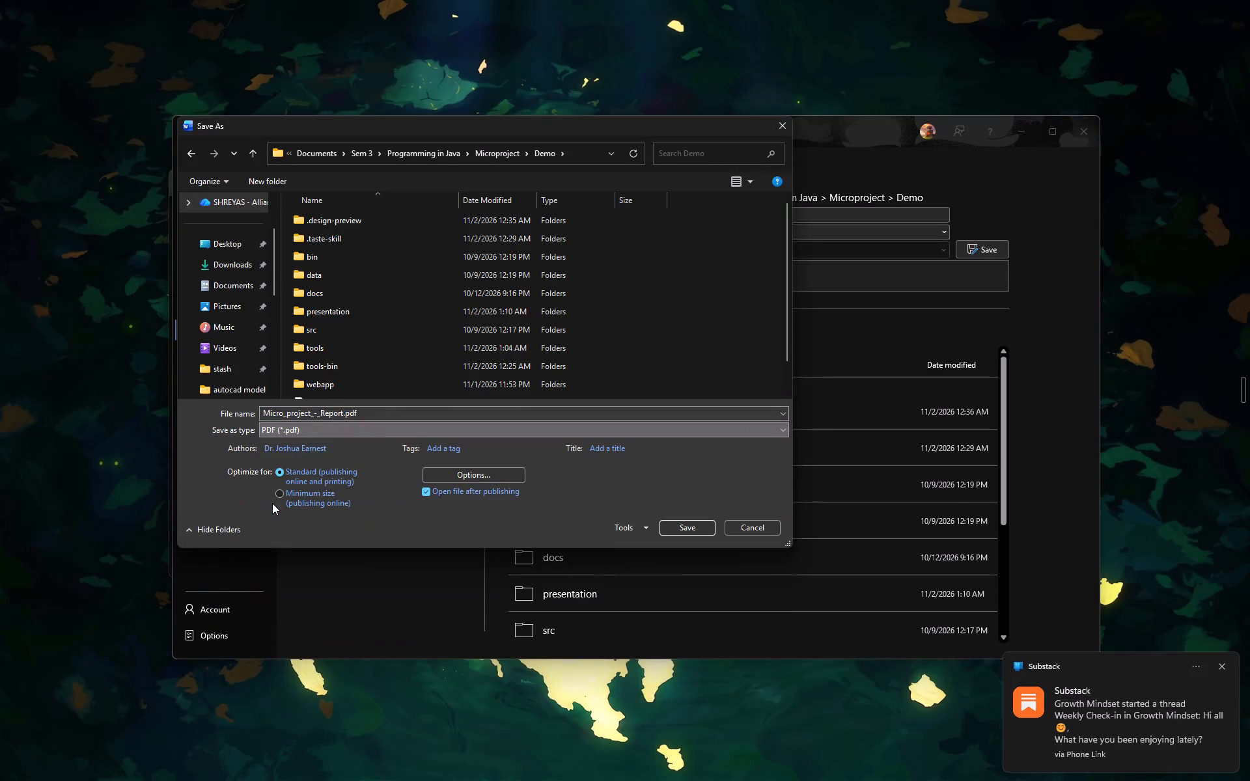
{"action": "left_click", "coordinate": [327, 154]}
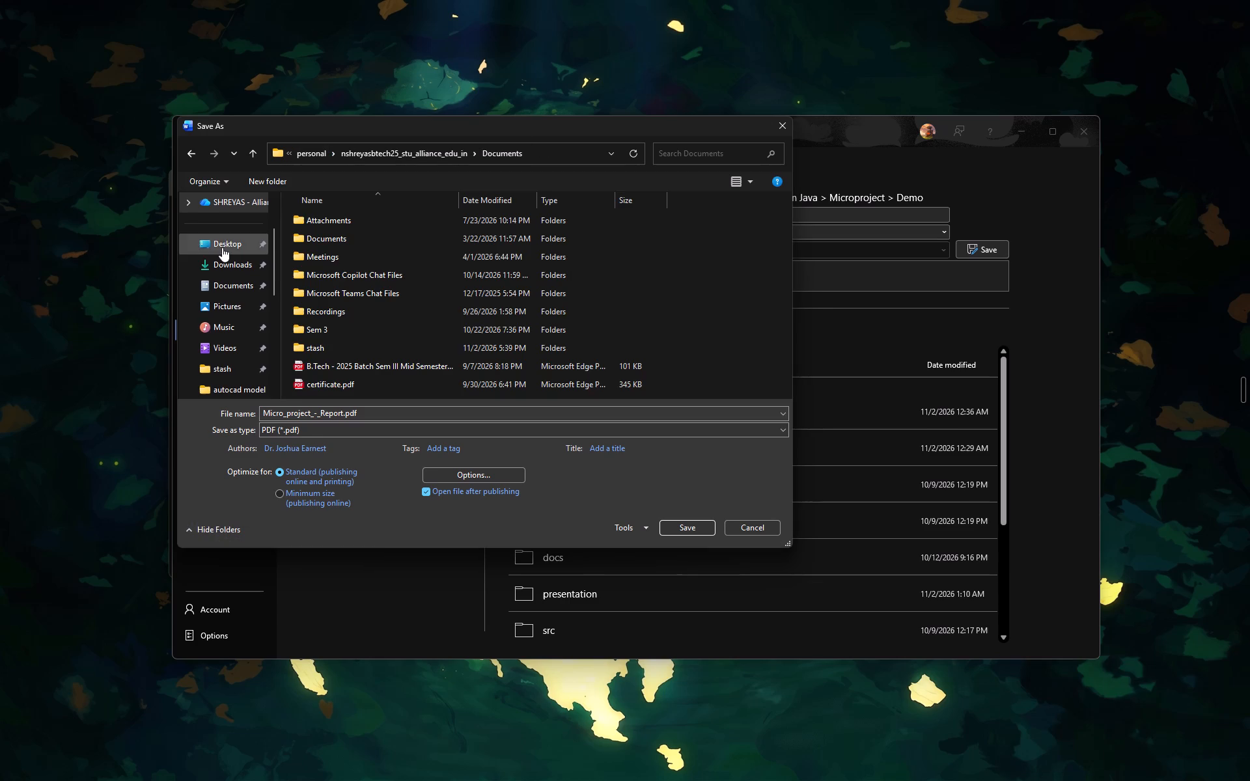
{"action": "double_click", "coordinate": [383, 344]}
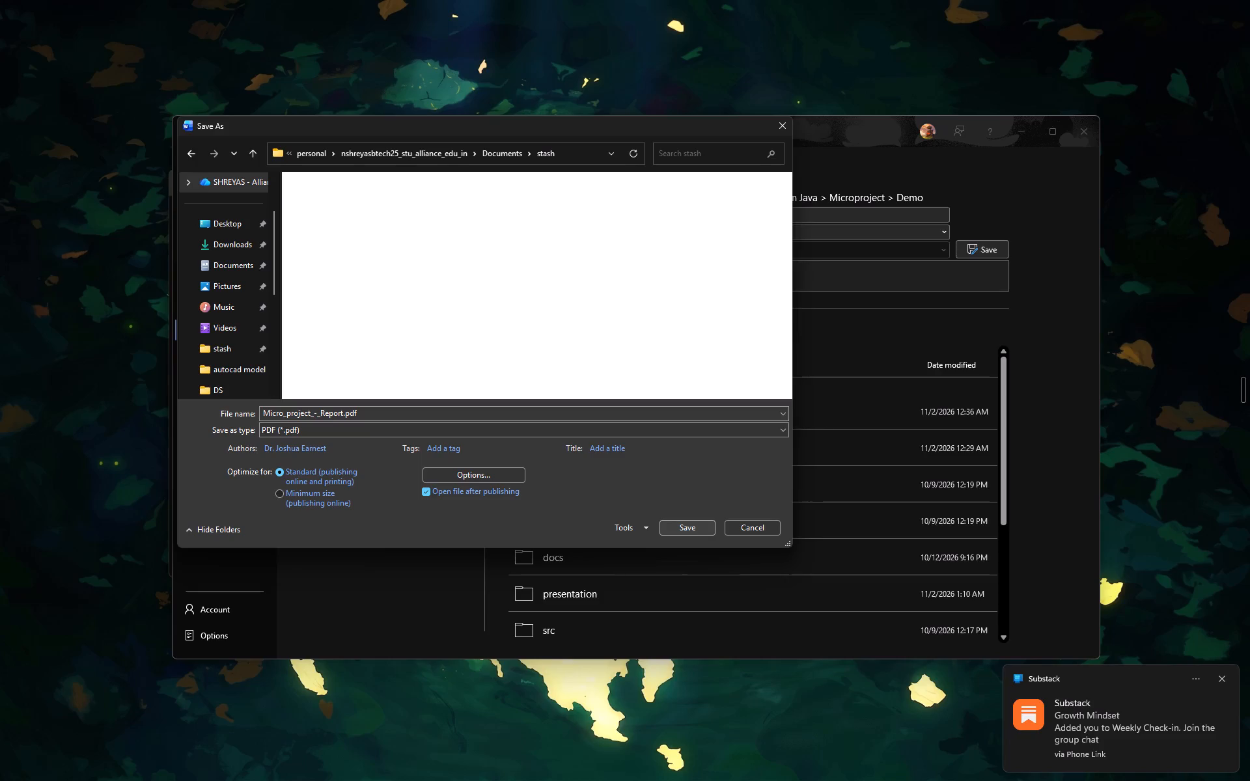
{"action": "left_click", "coordinate": [243, 173]}
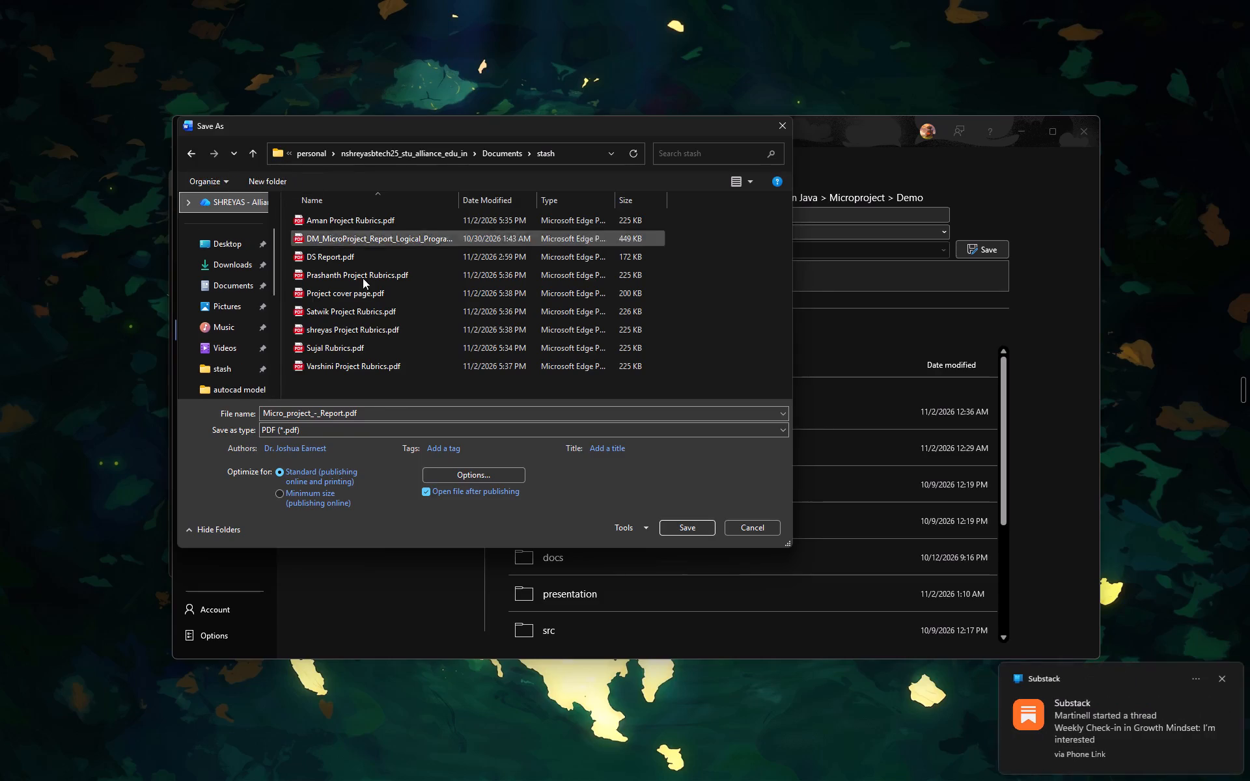
{"action": "left_click", "coordinate": [659, 528]}
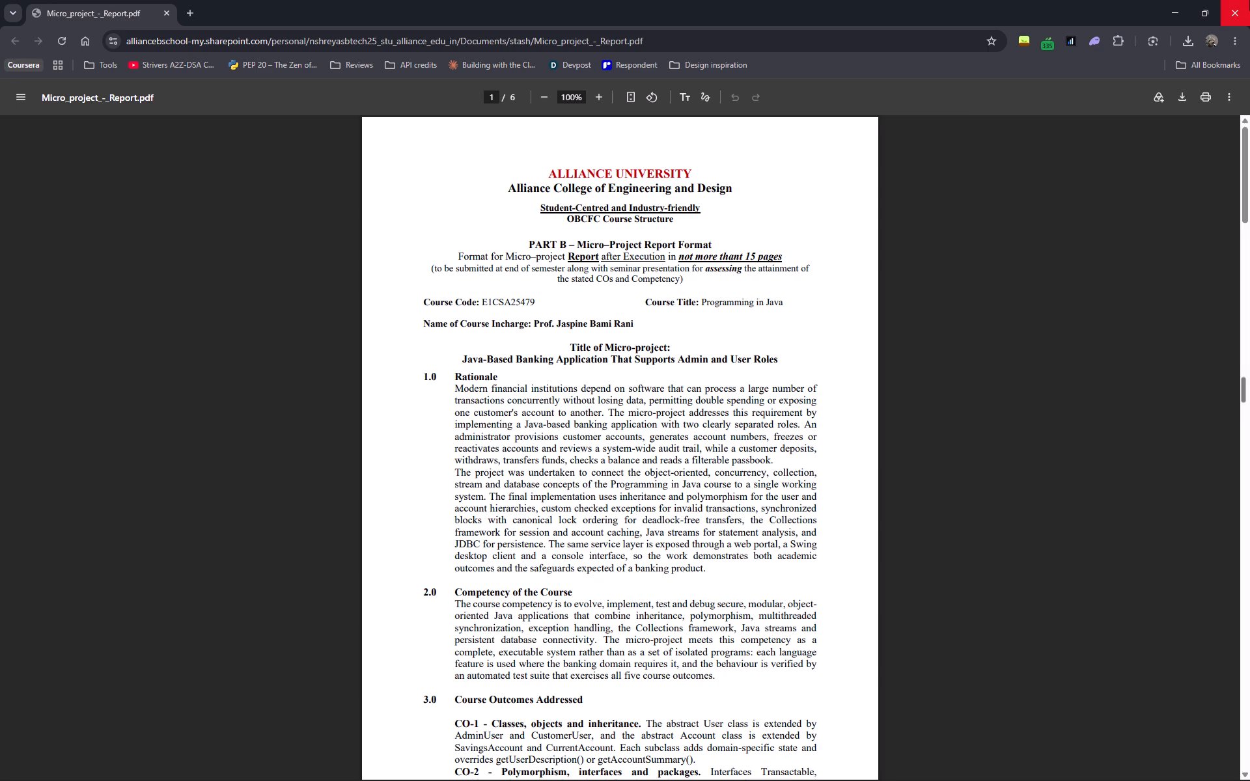
Close the browser window showing the published PDF and close the Word report.
{"action": "left_click", "coordinate": [1249, 0]}
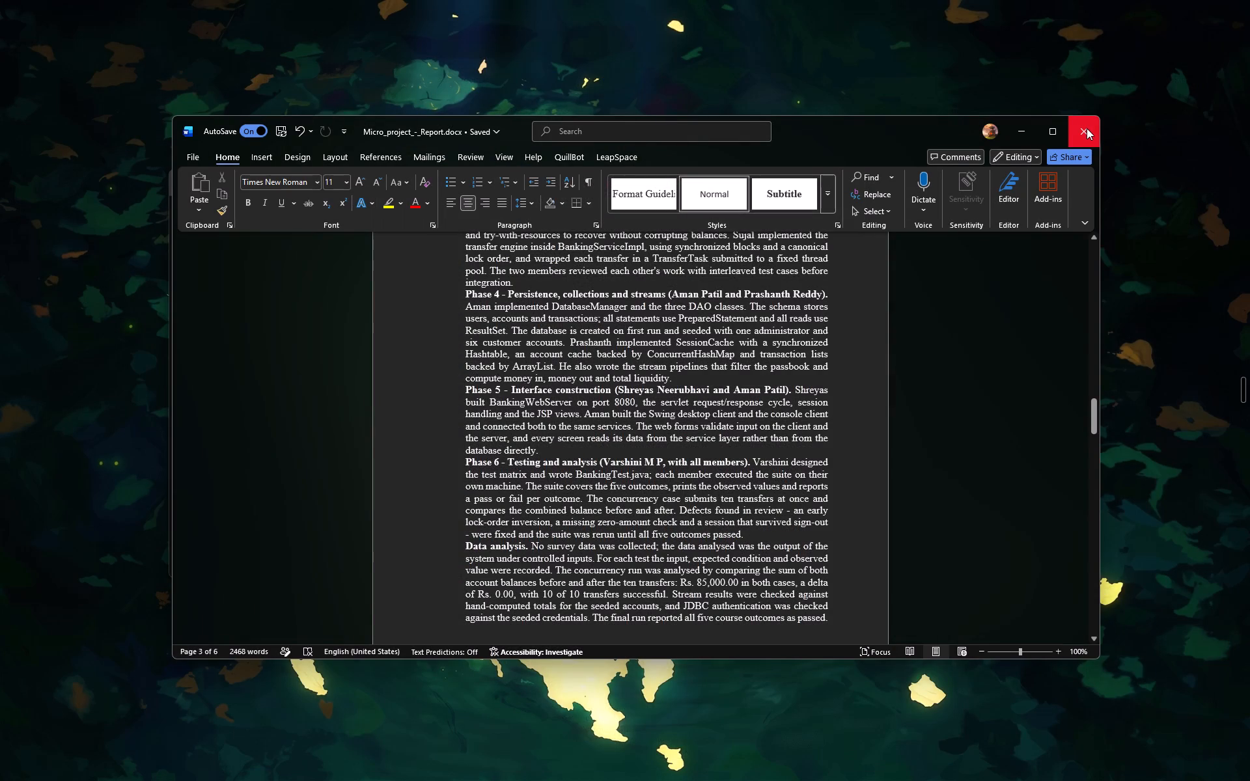
{"action": "left_click", "coordinate": [1087, 128]}
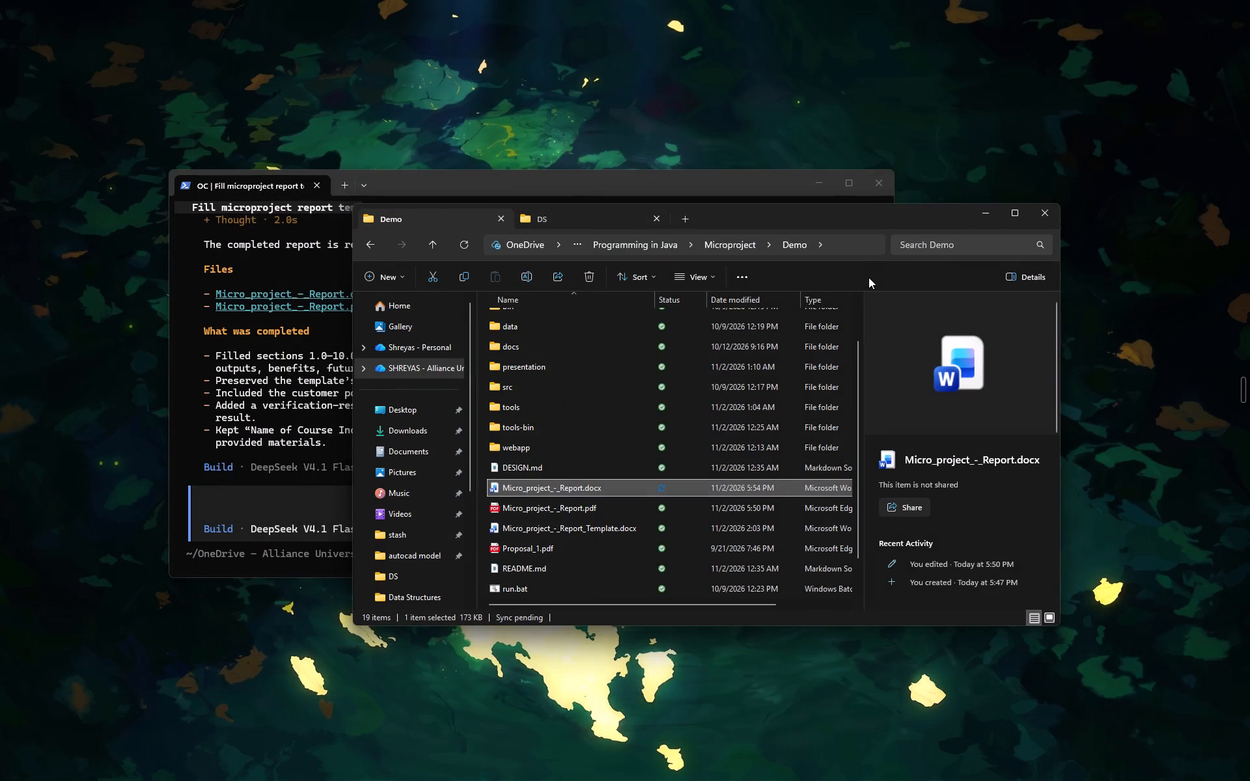